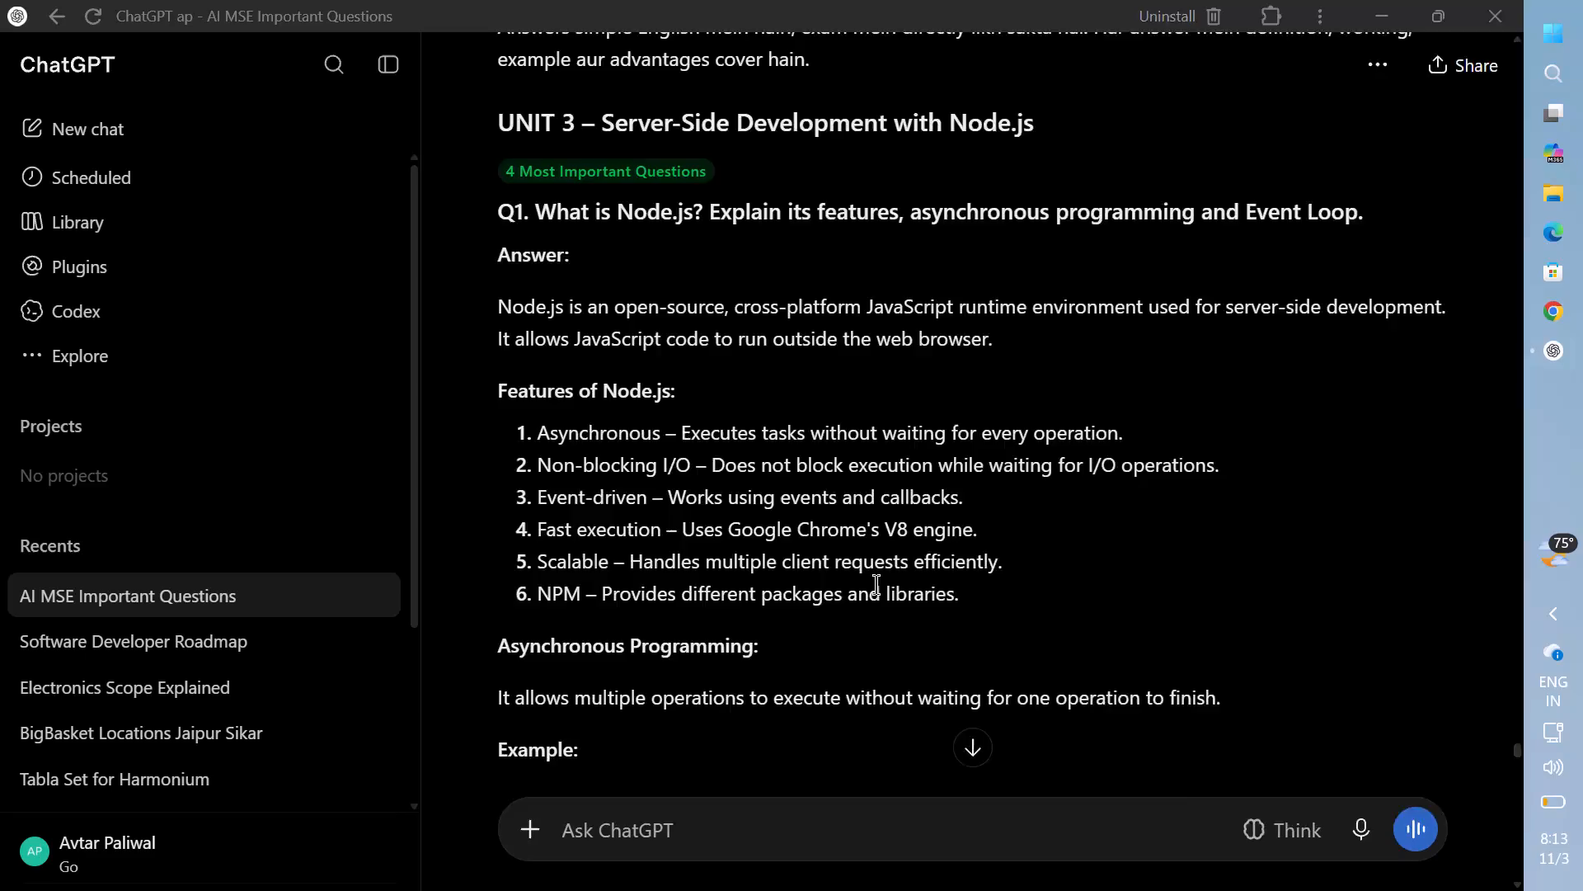
text(wo)
key(r)
key(Return)
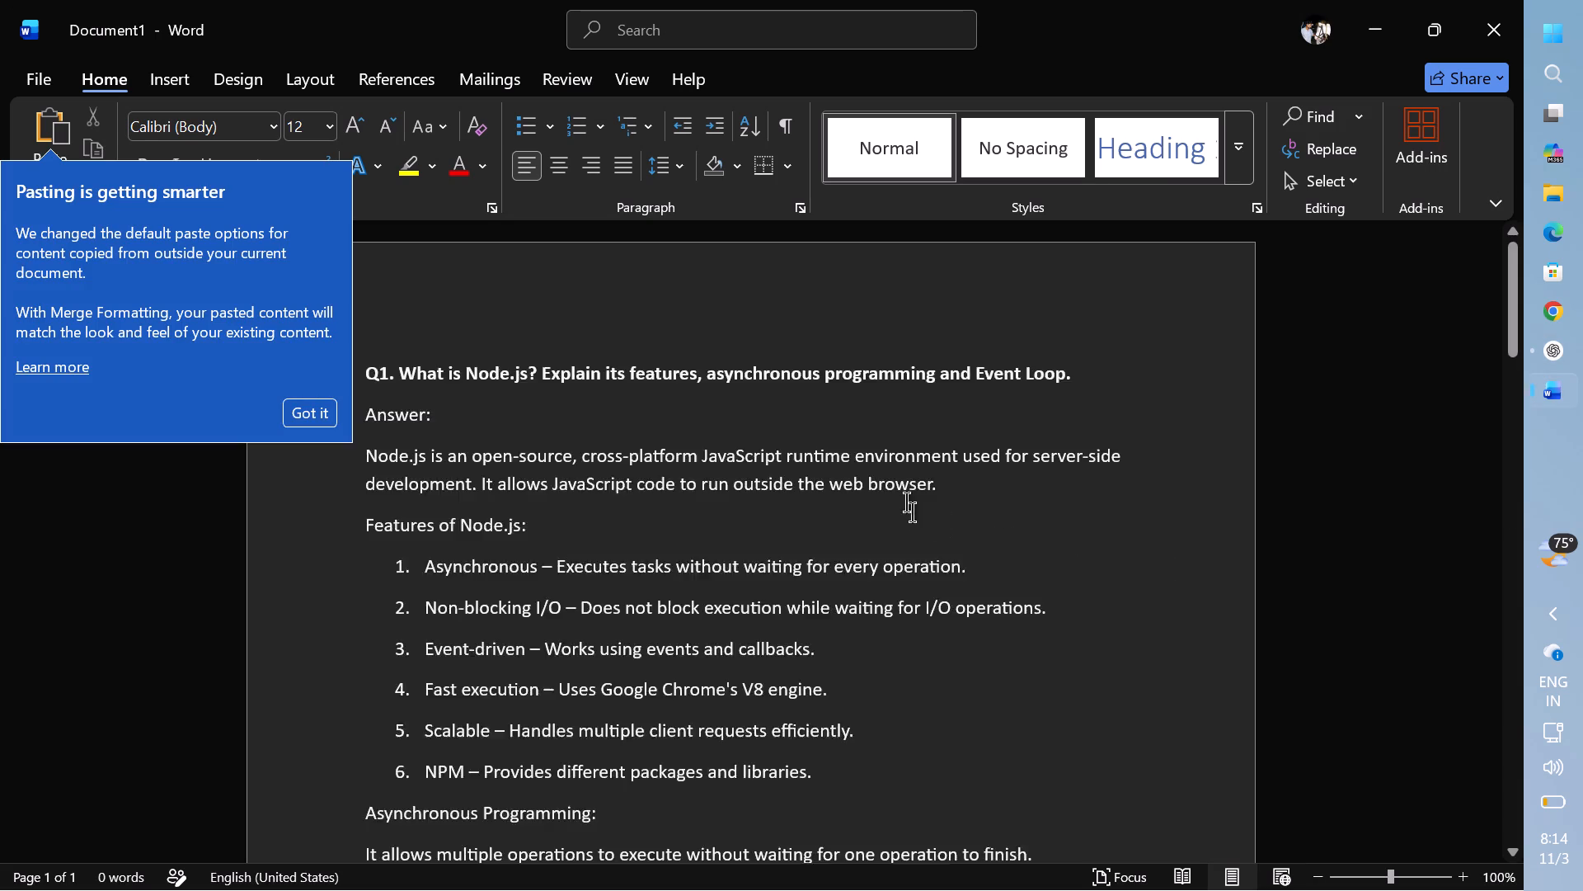
click(317, 403)
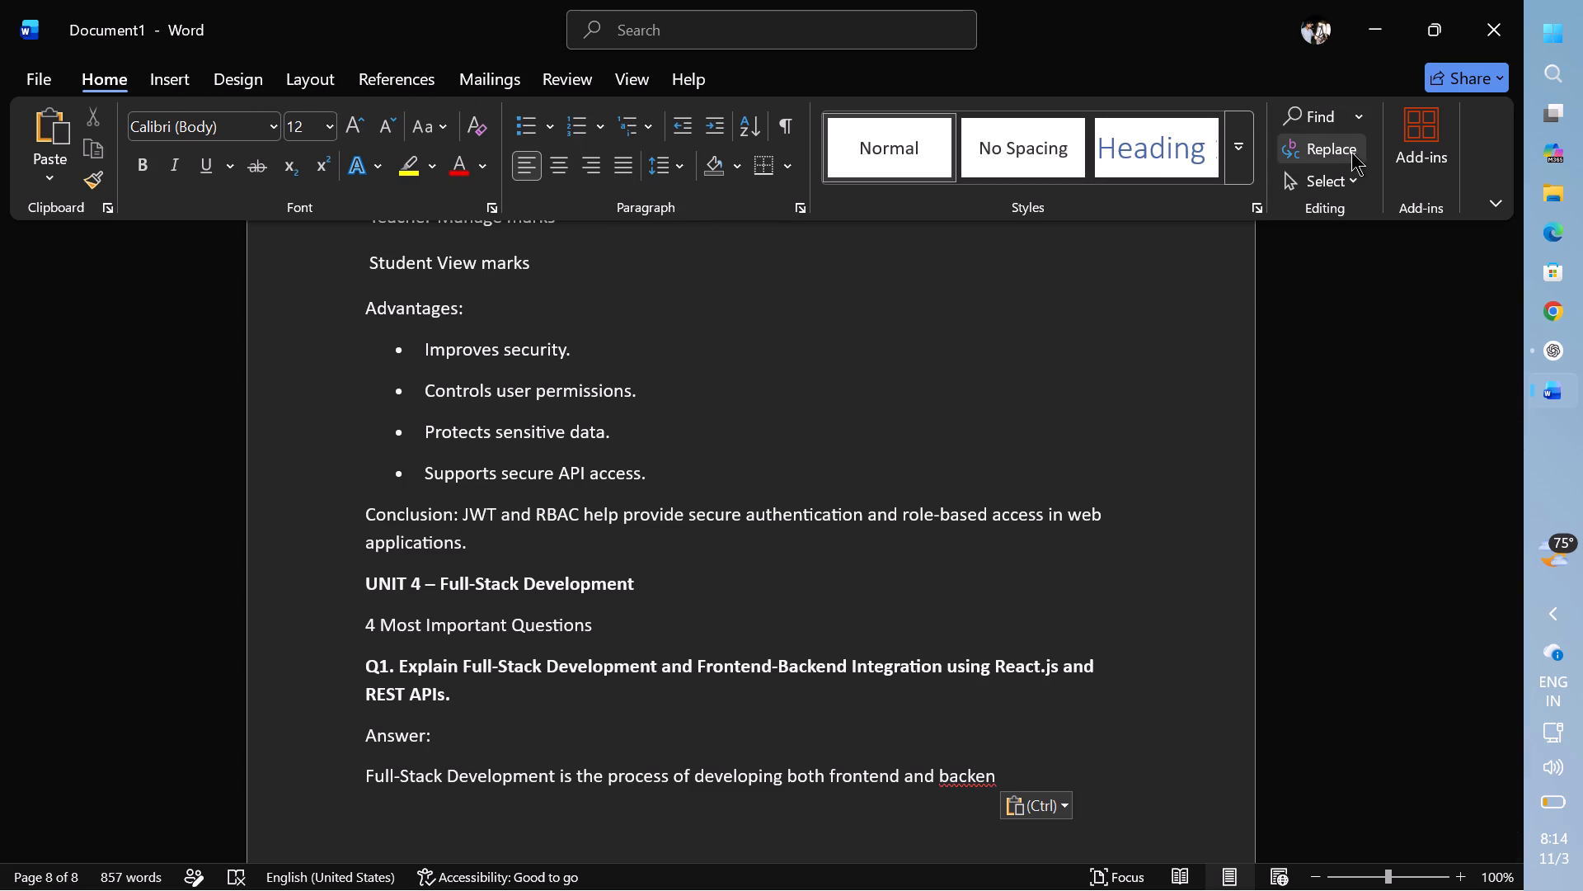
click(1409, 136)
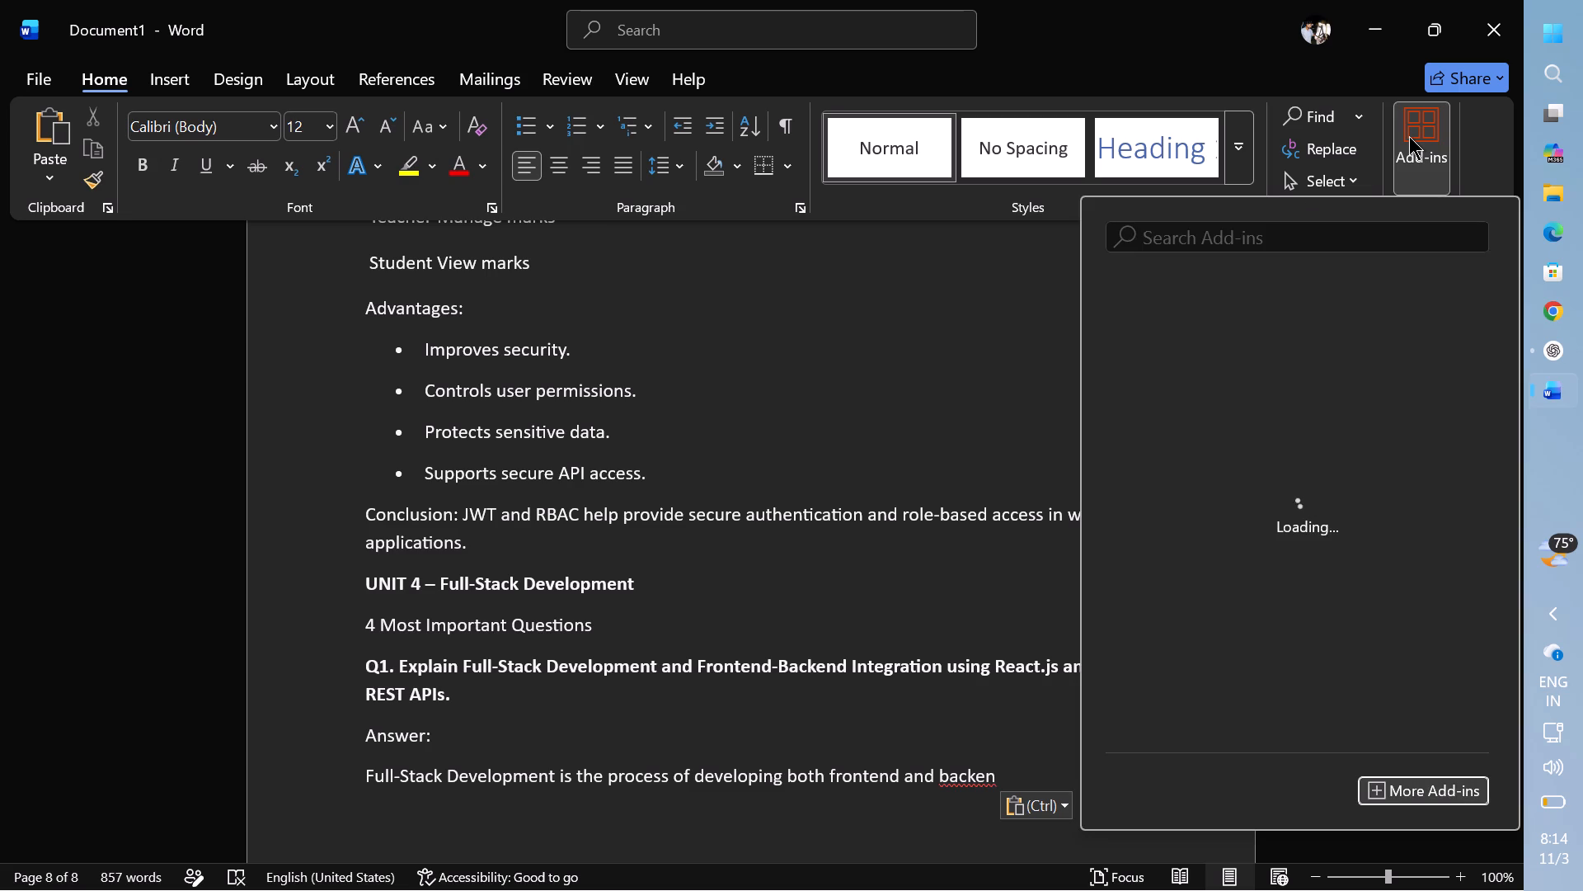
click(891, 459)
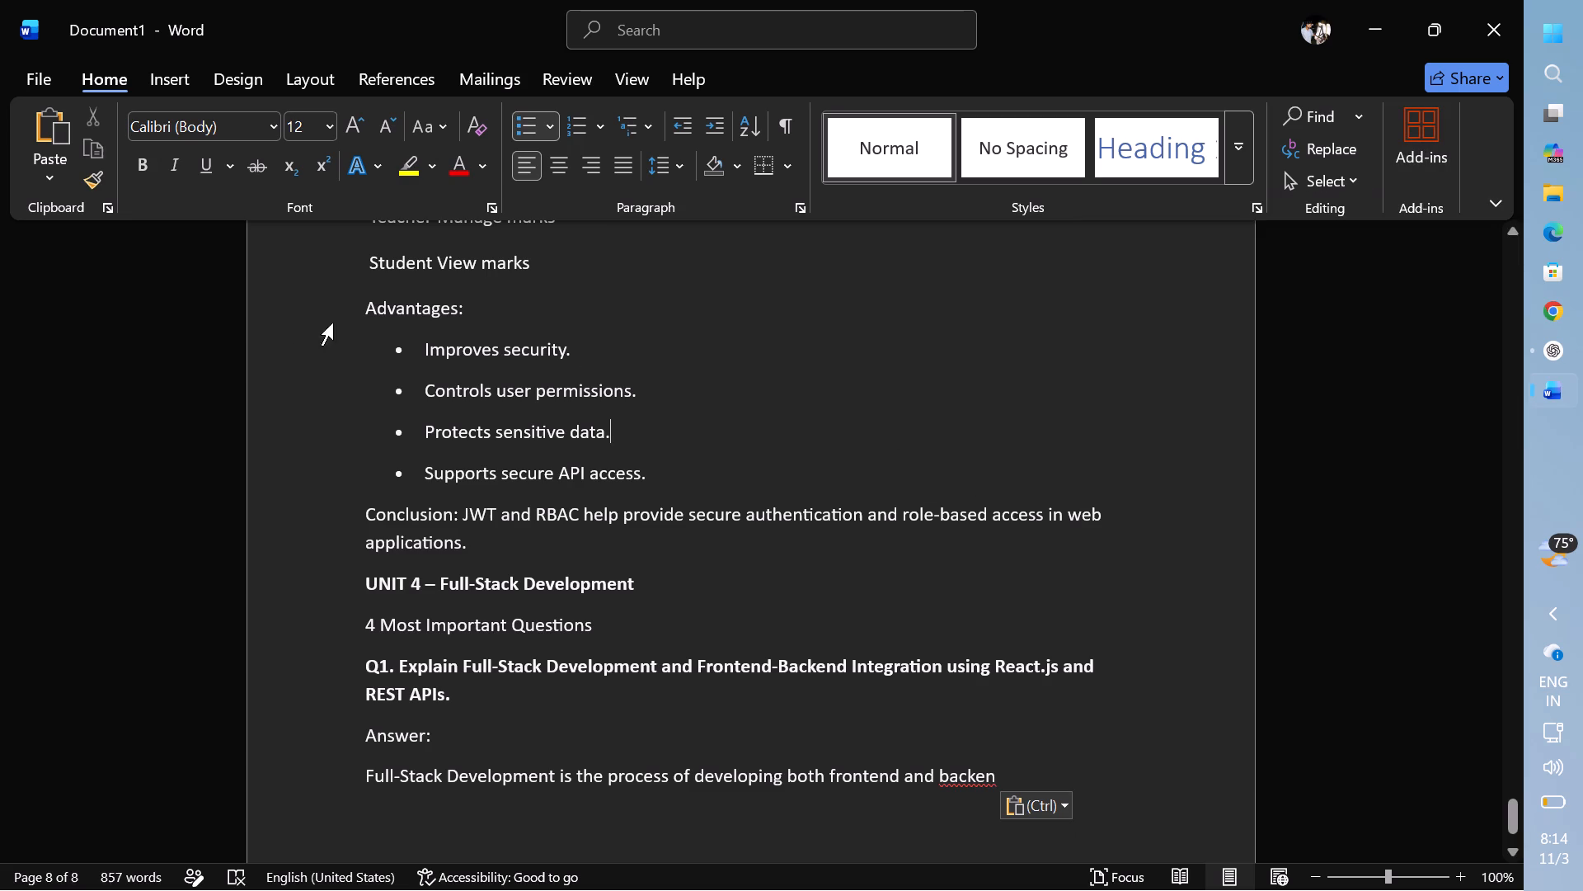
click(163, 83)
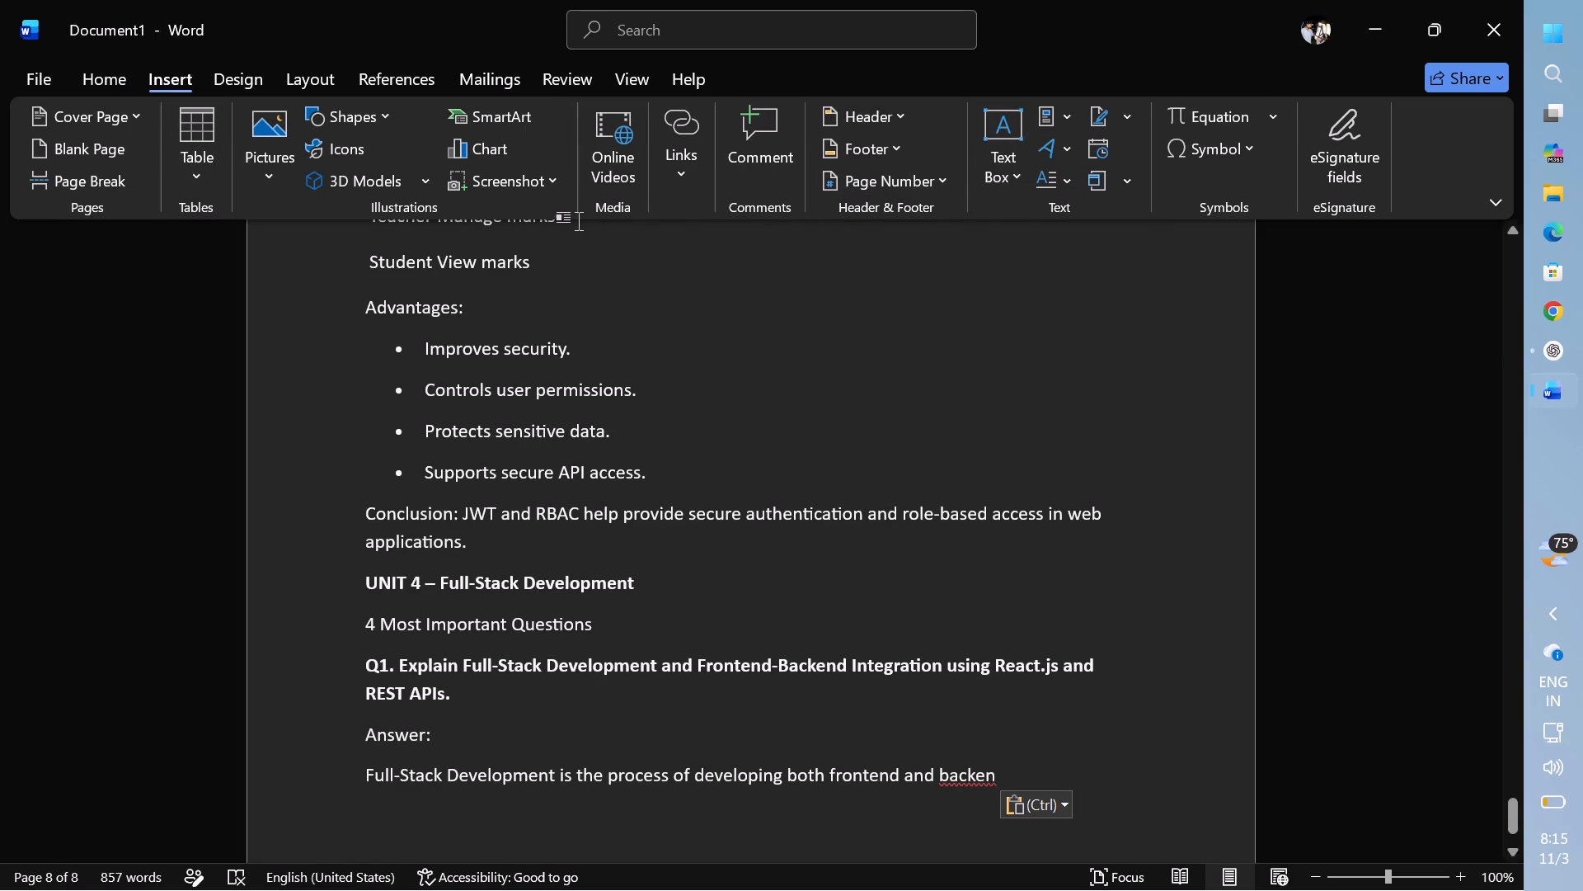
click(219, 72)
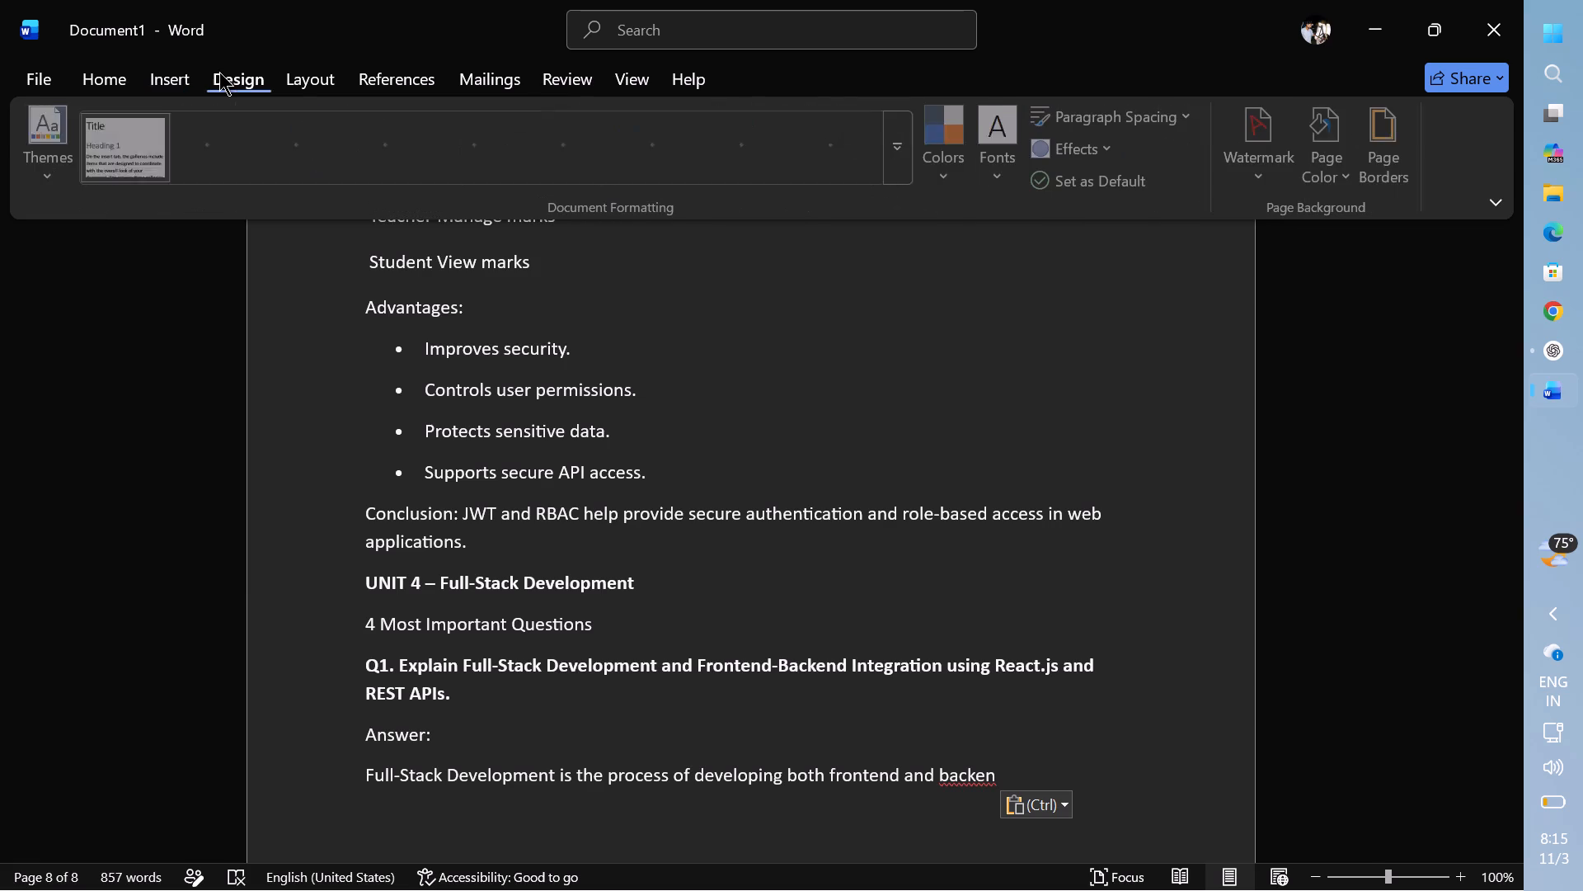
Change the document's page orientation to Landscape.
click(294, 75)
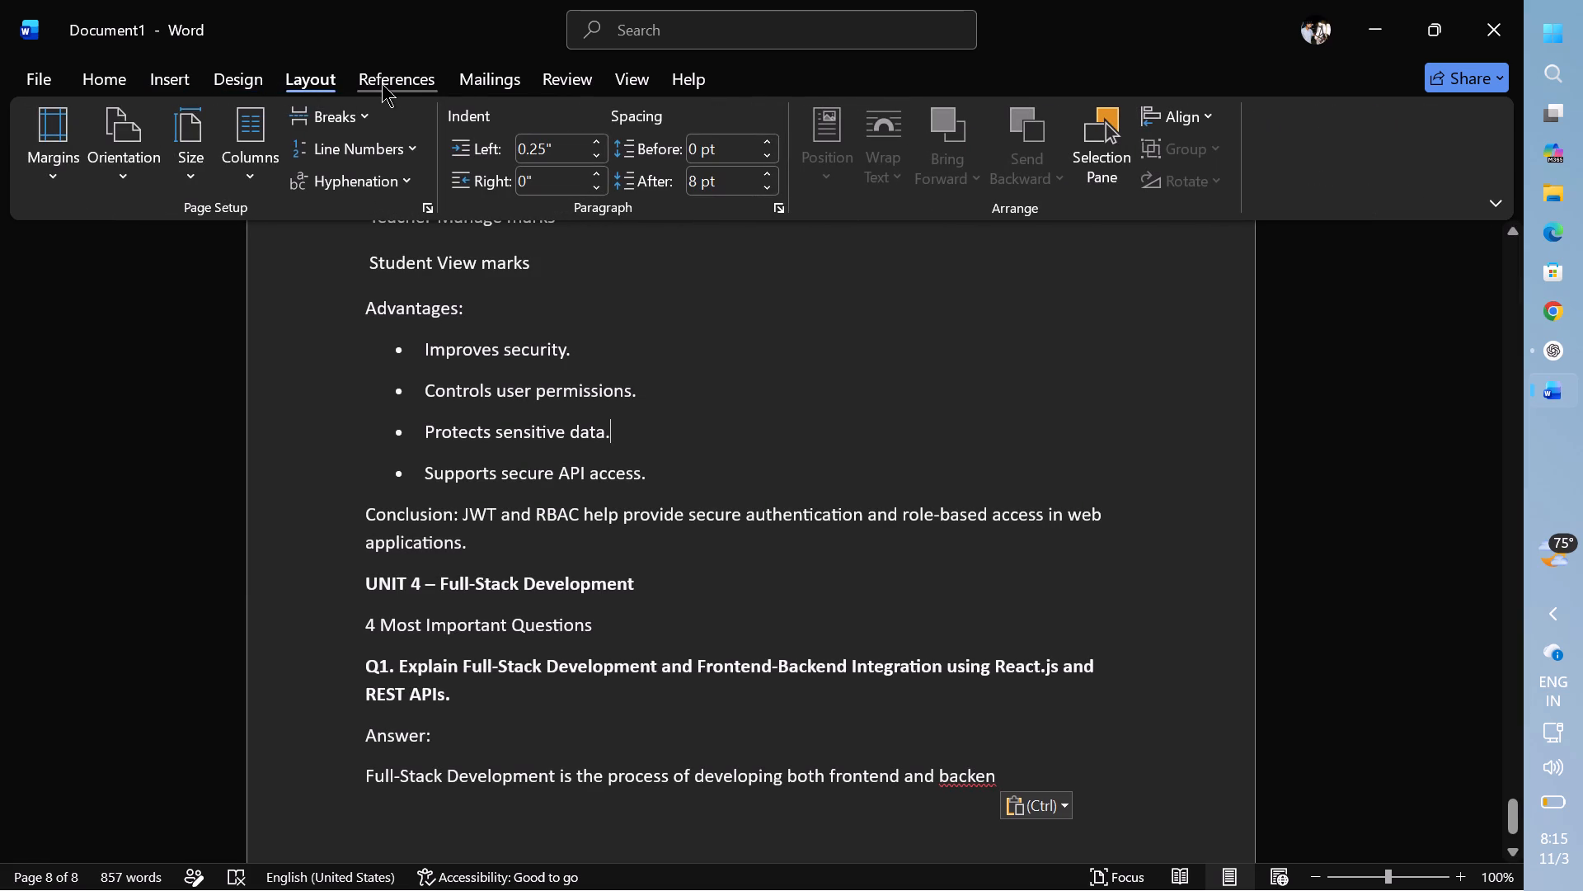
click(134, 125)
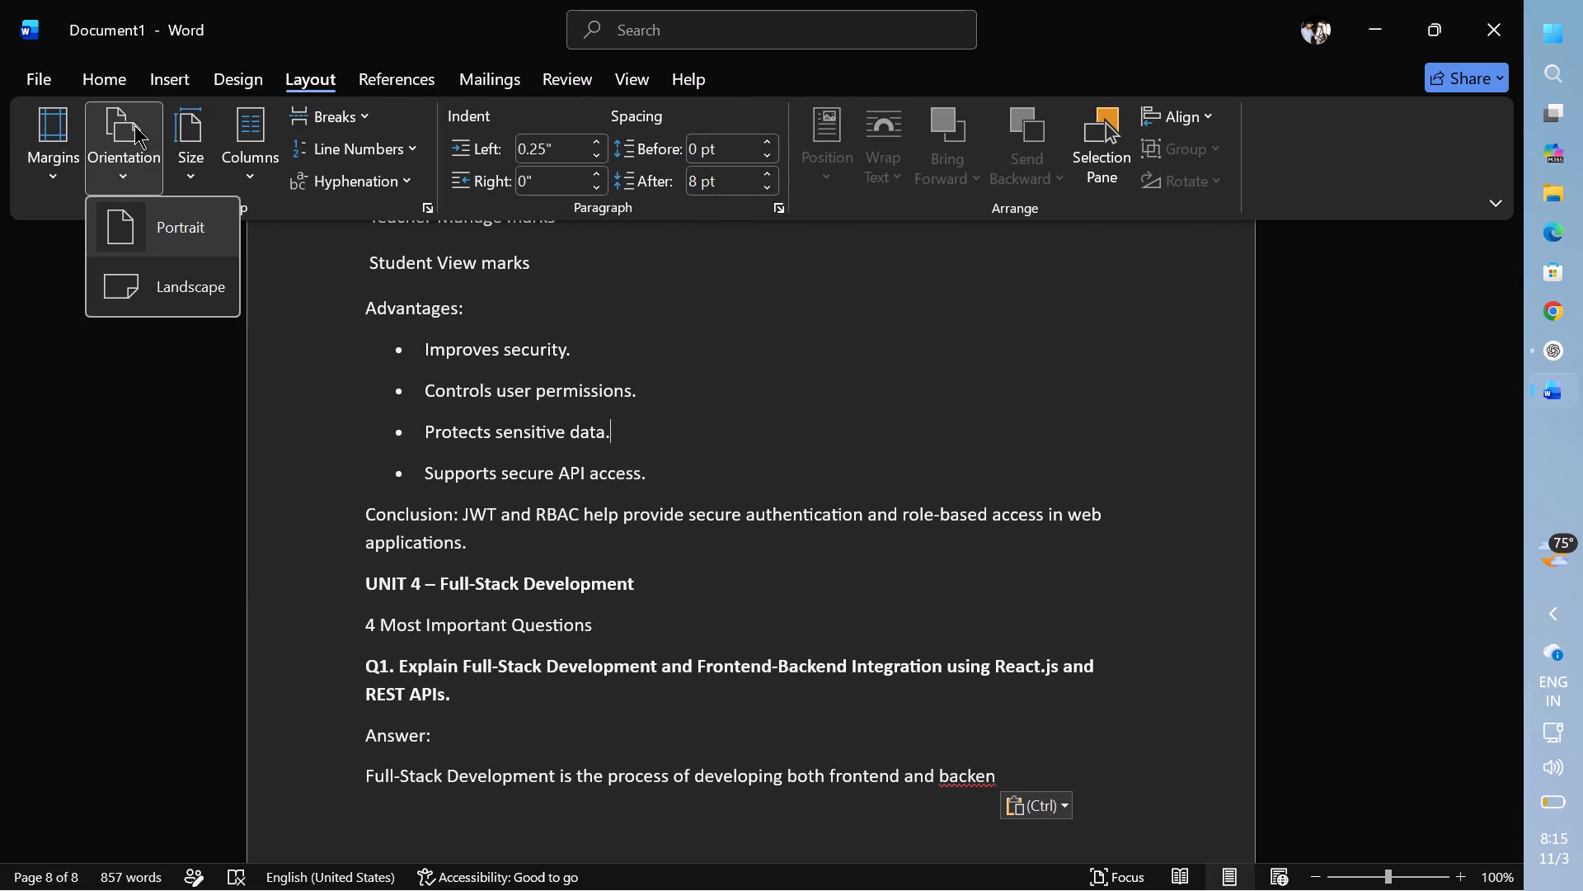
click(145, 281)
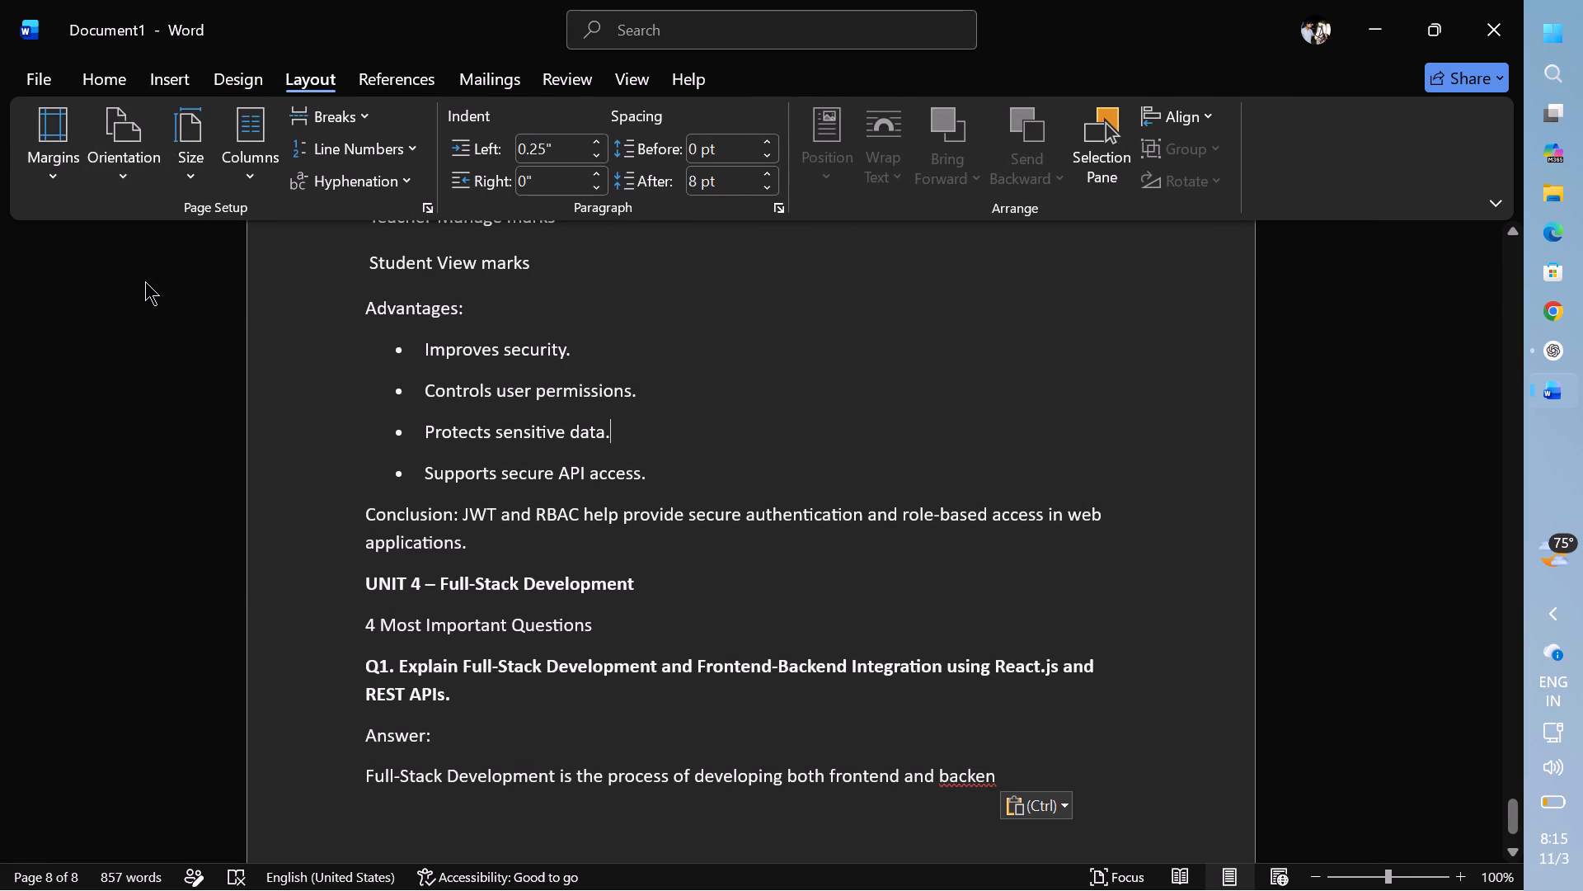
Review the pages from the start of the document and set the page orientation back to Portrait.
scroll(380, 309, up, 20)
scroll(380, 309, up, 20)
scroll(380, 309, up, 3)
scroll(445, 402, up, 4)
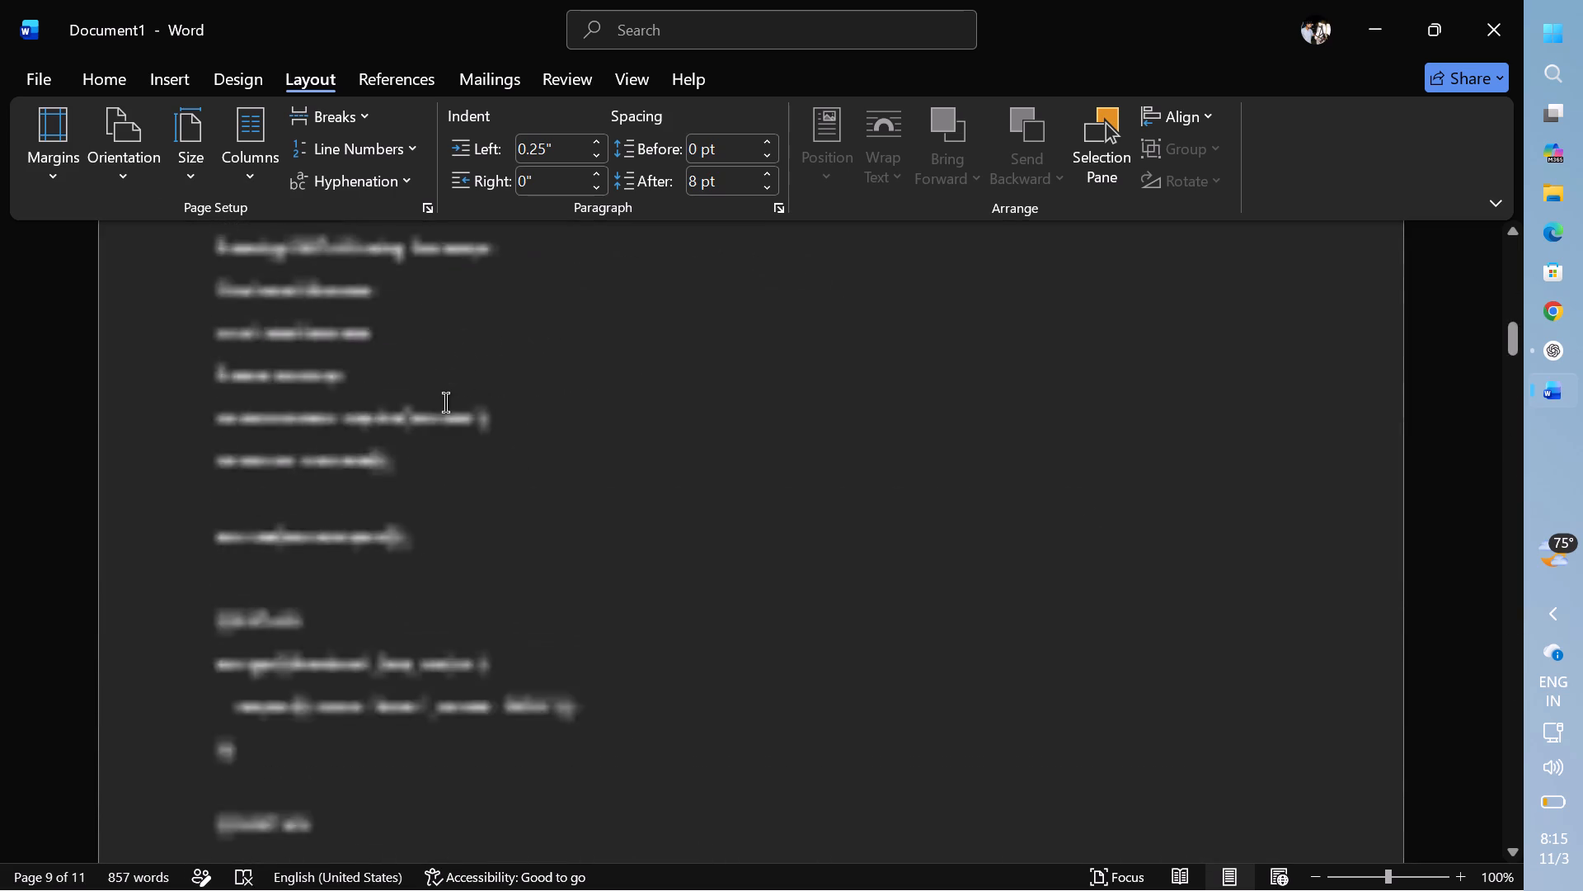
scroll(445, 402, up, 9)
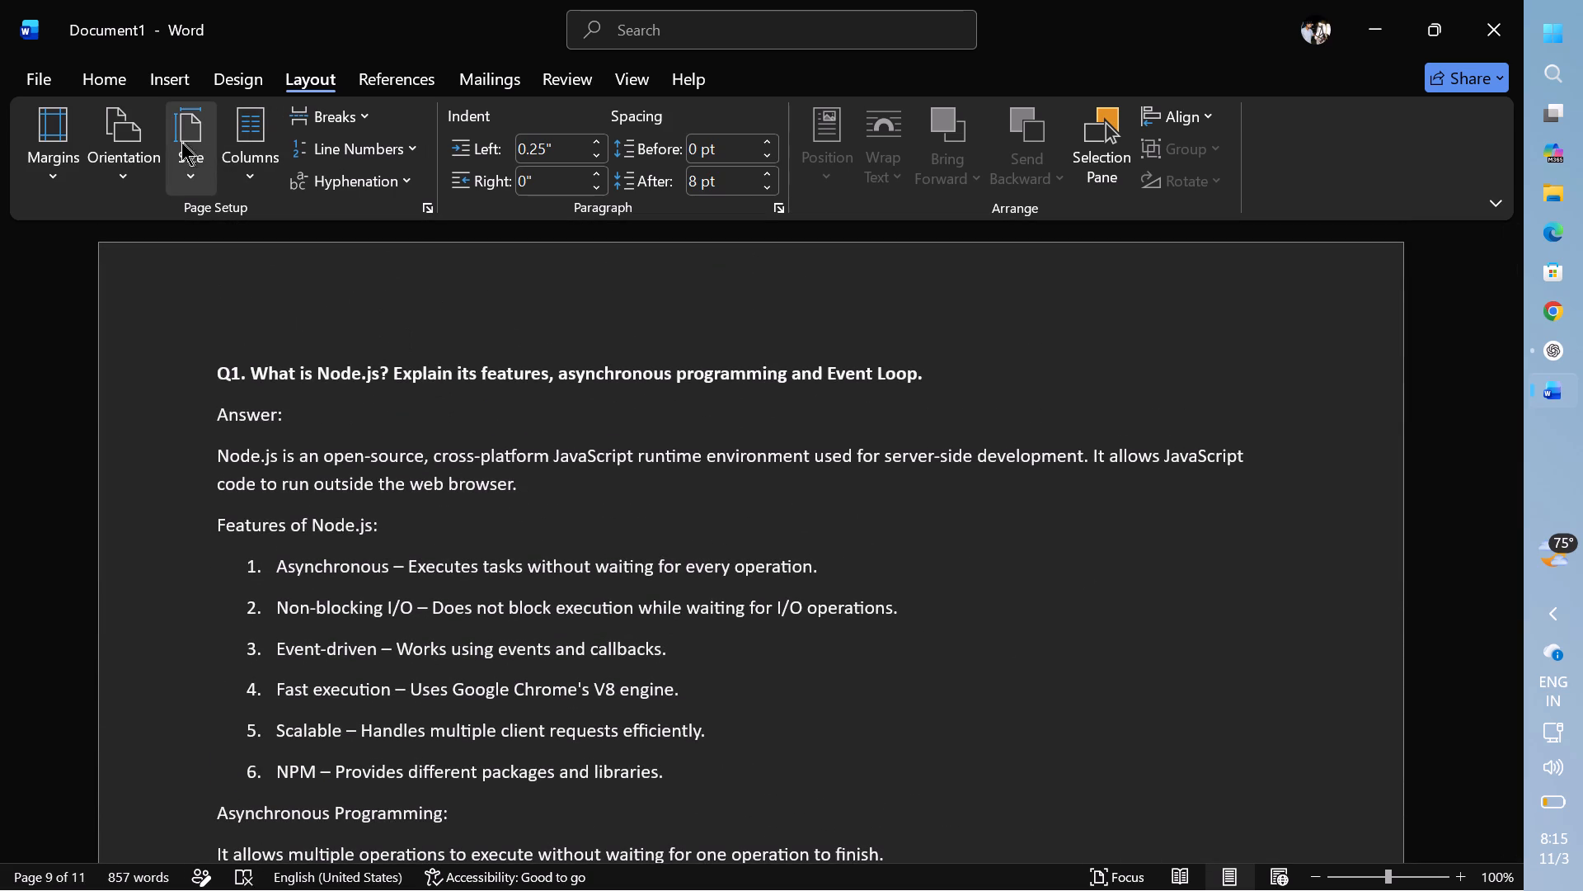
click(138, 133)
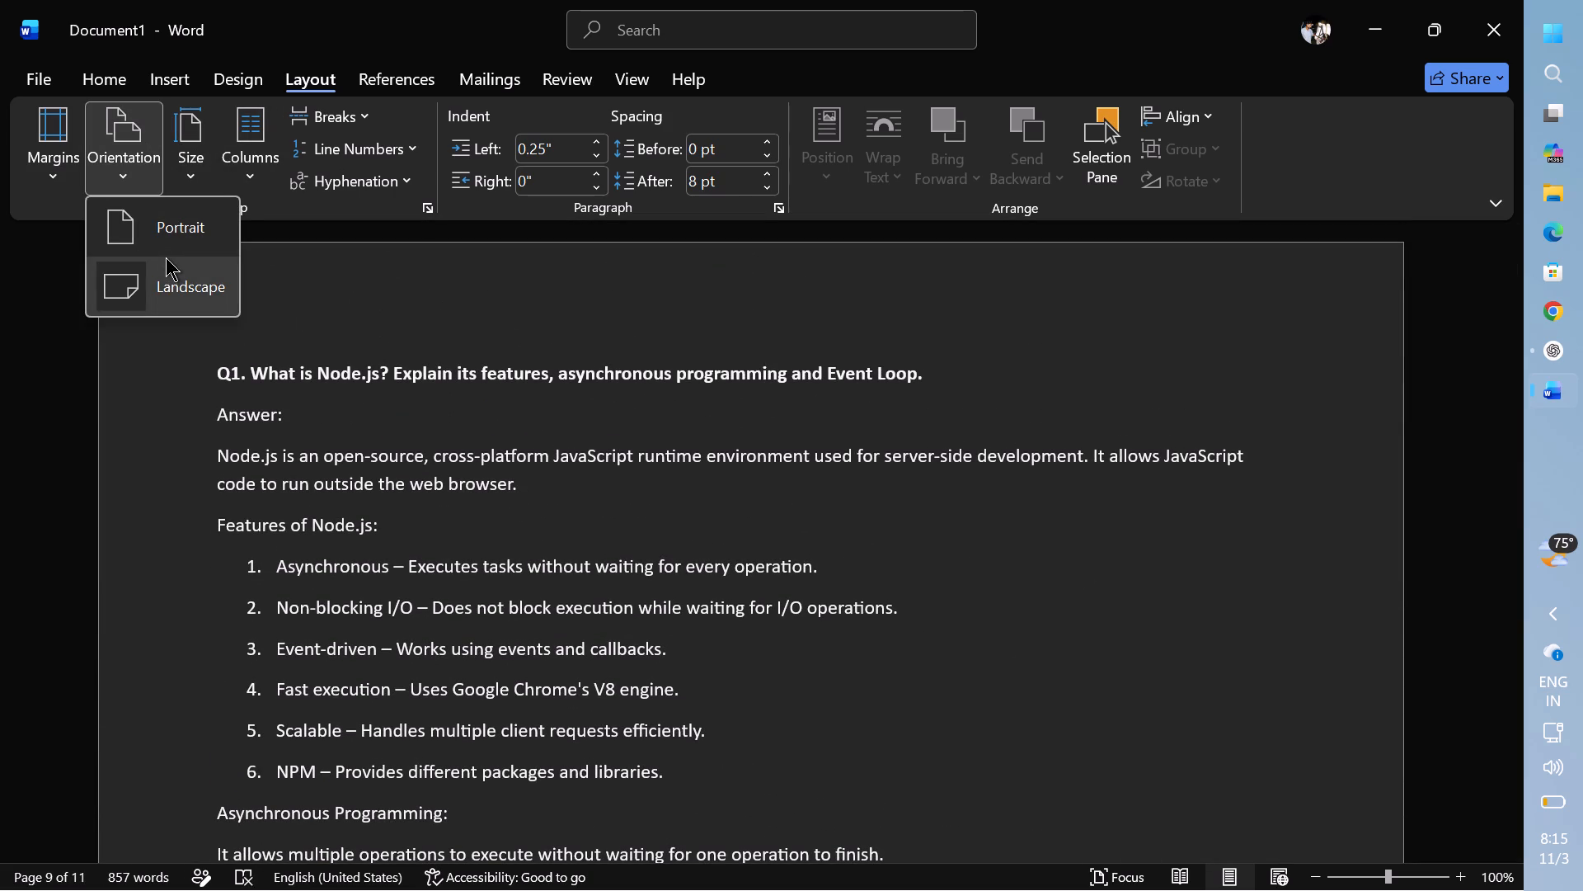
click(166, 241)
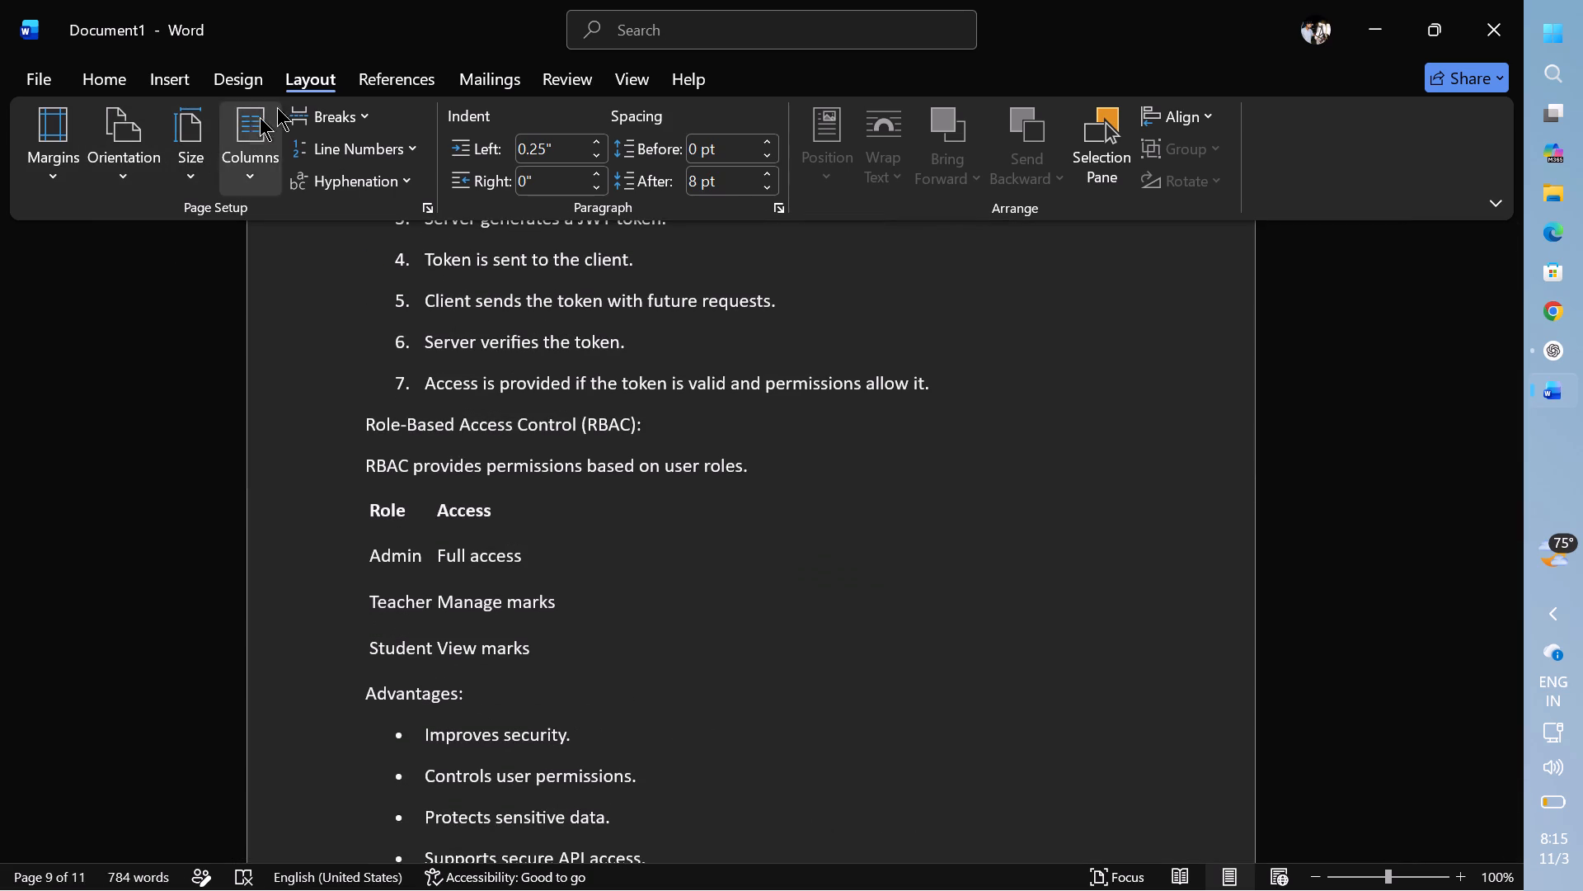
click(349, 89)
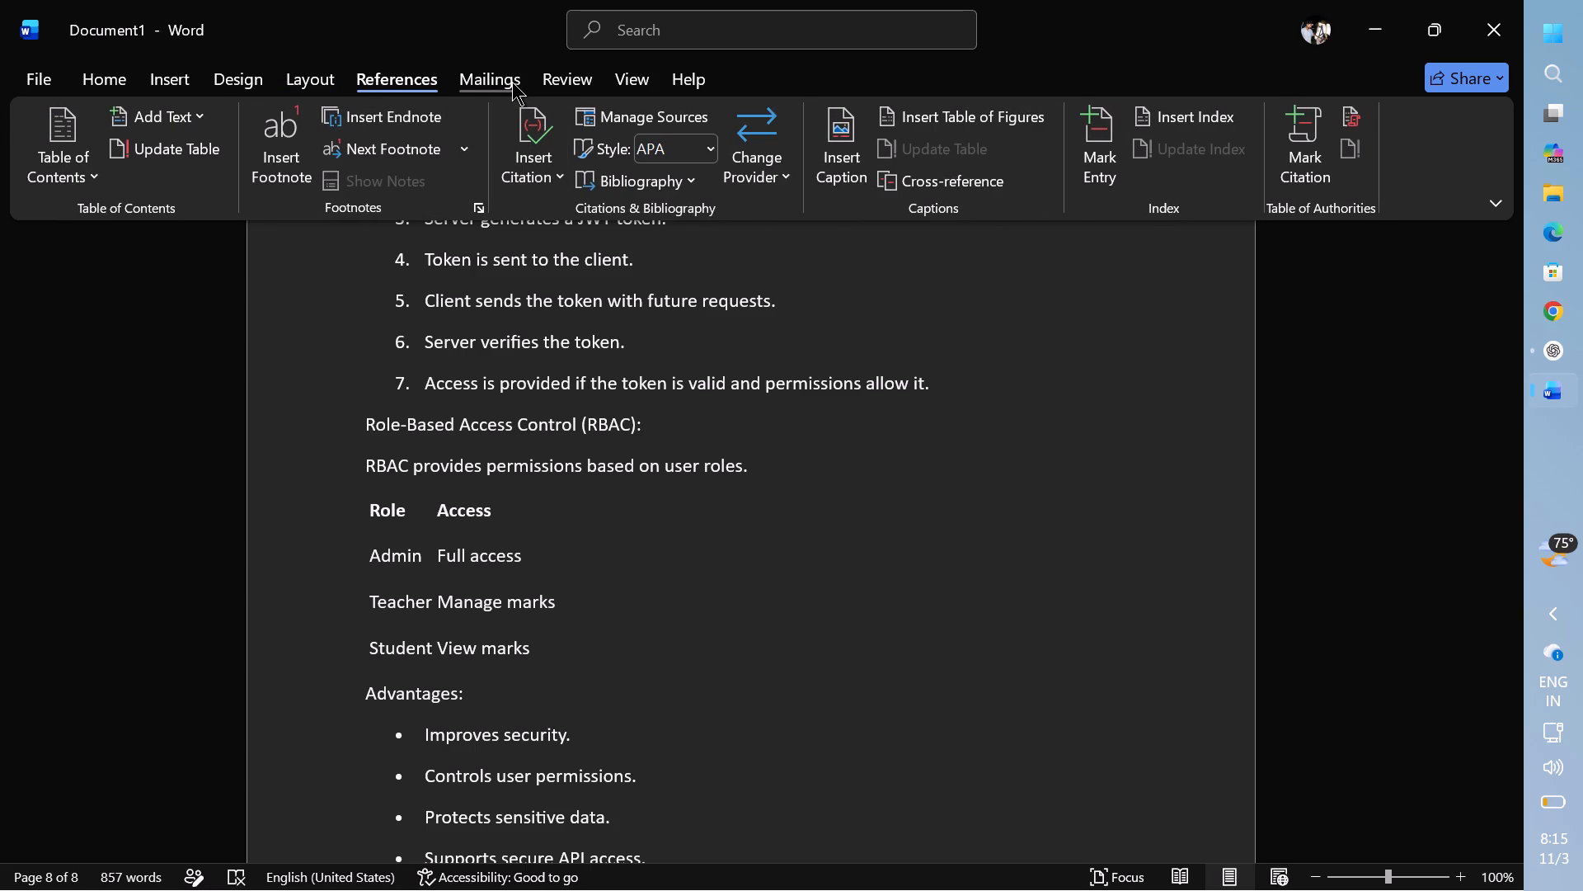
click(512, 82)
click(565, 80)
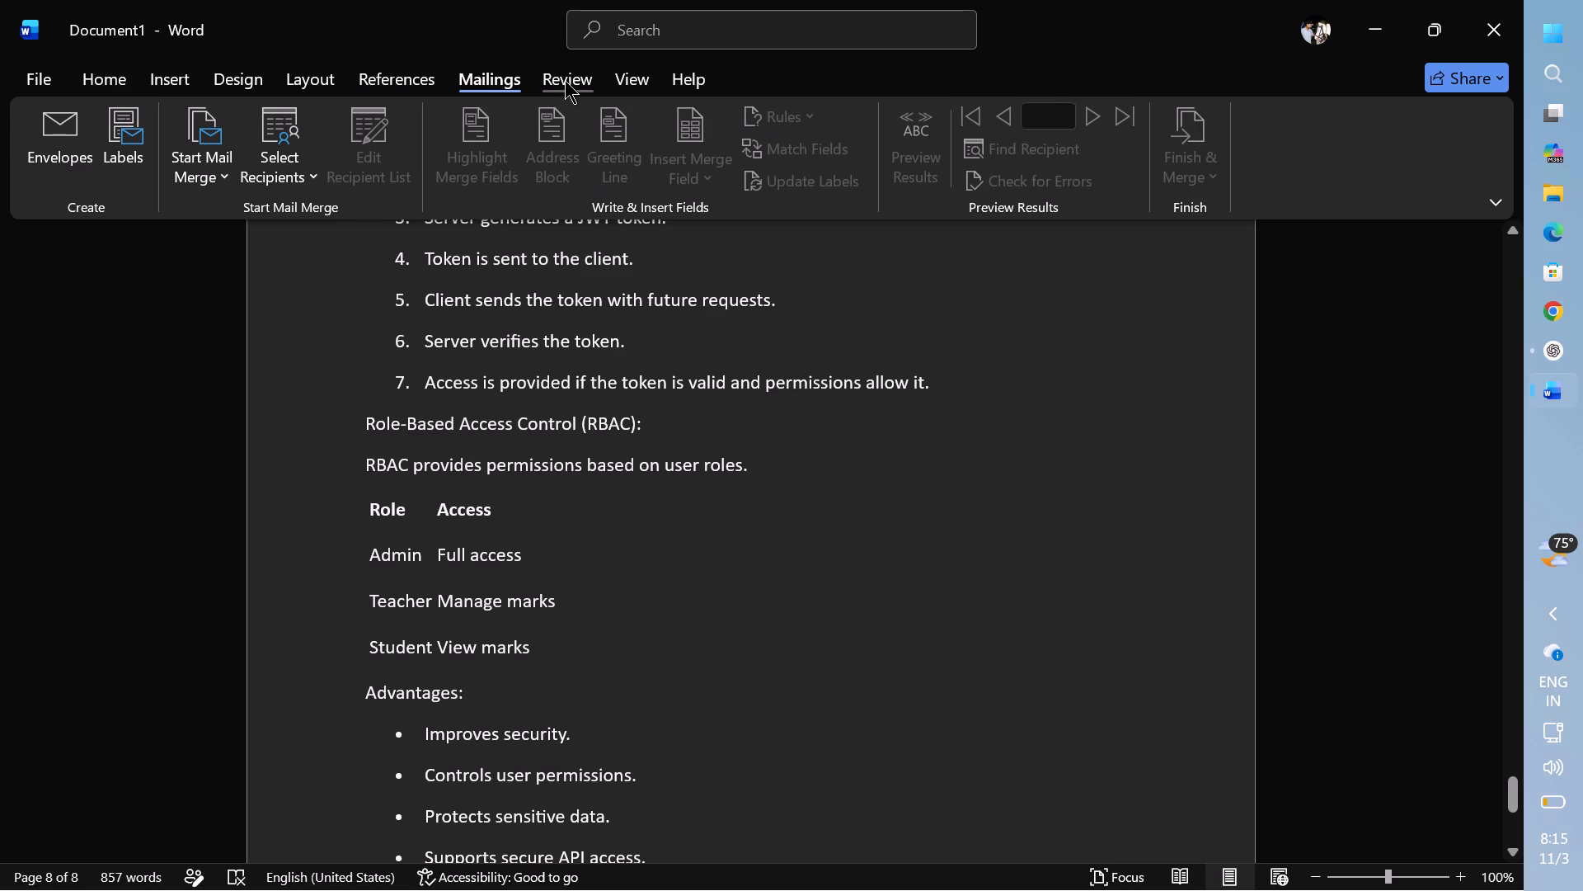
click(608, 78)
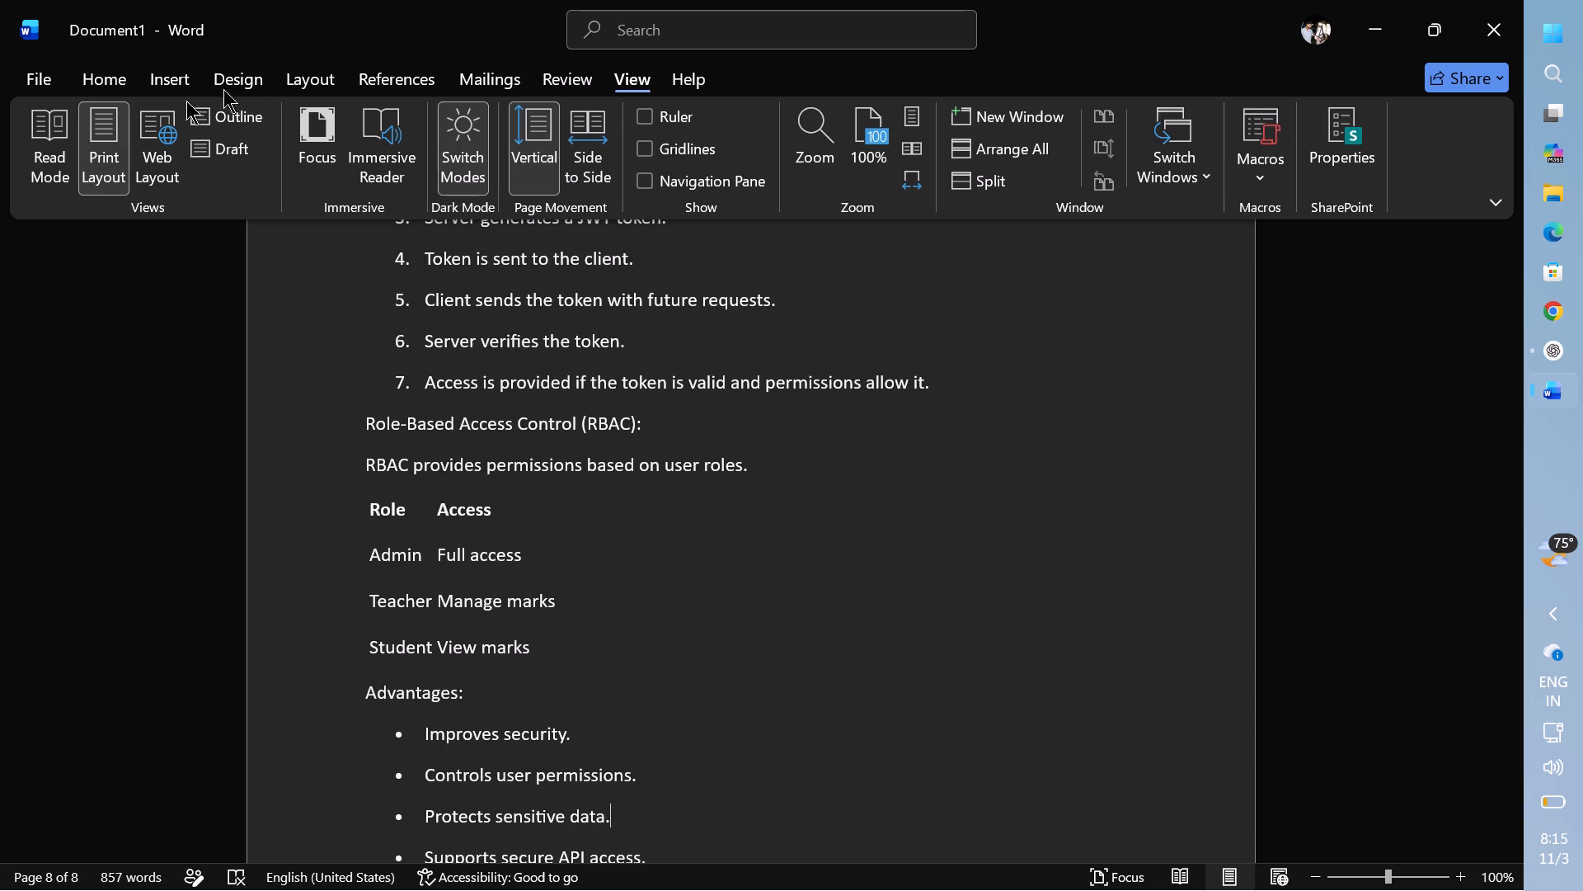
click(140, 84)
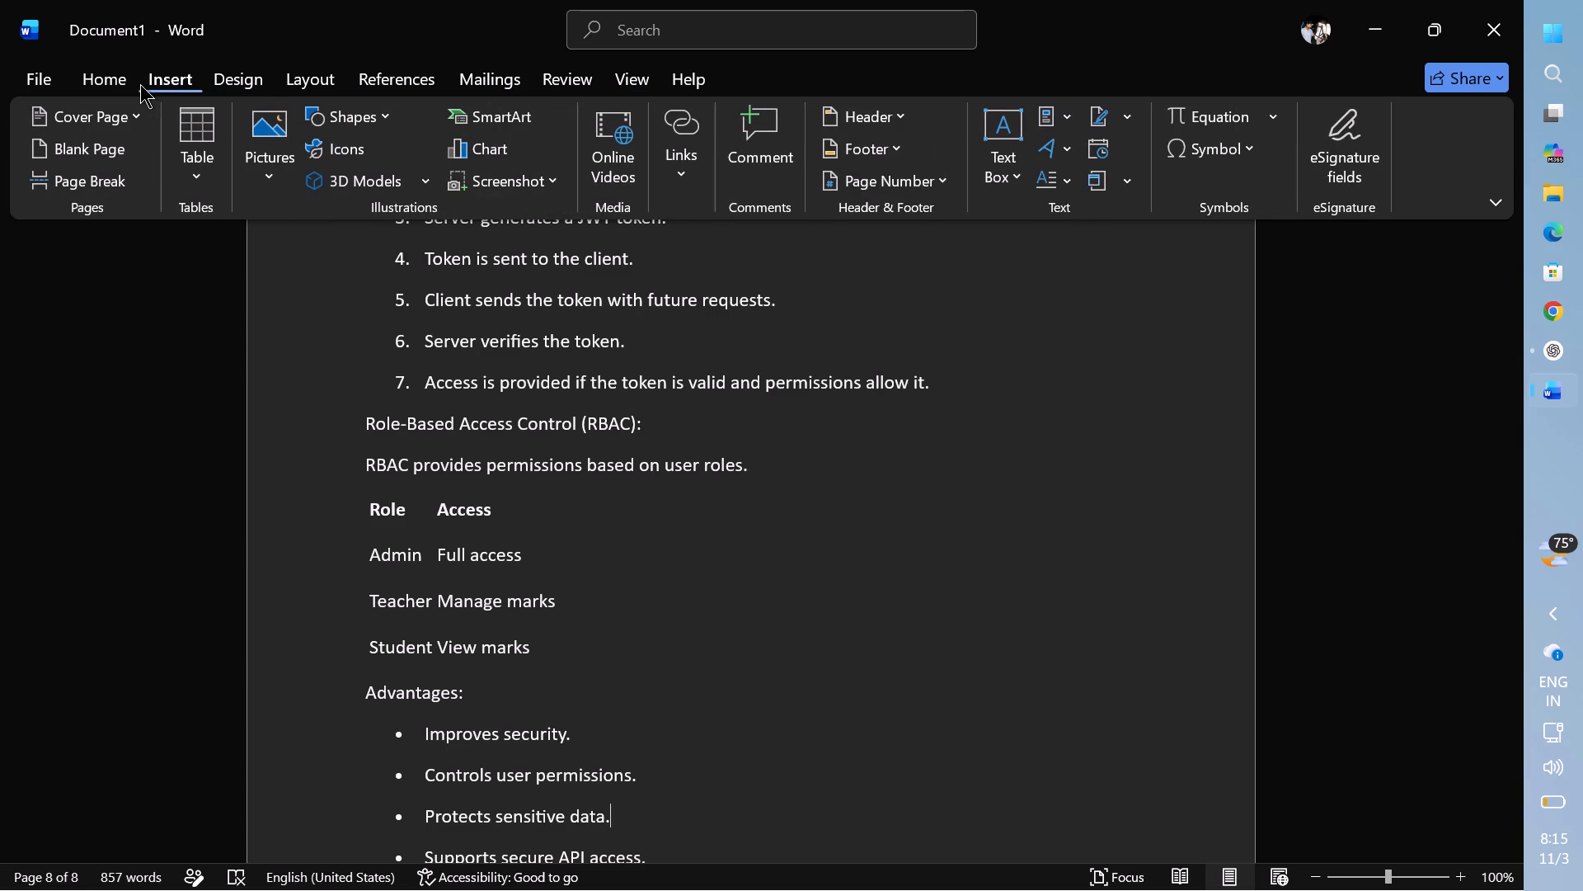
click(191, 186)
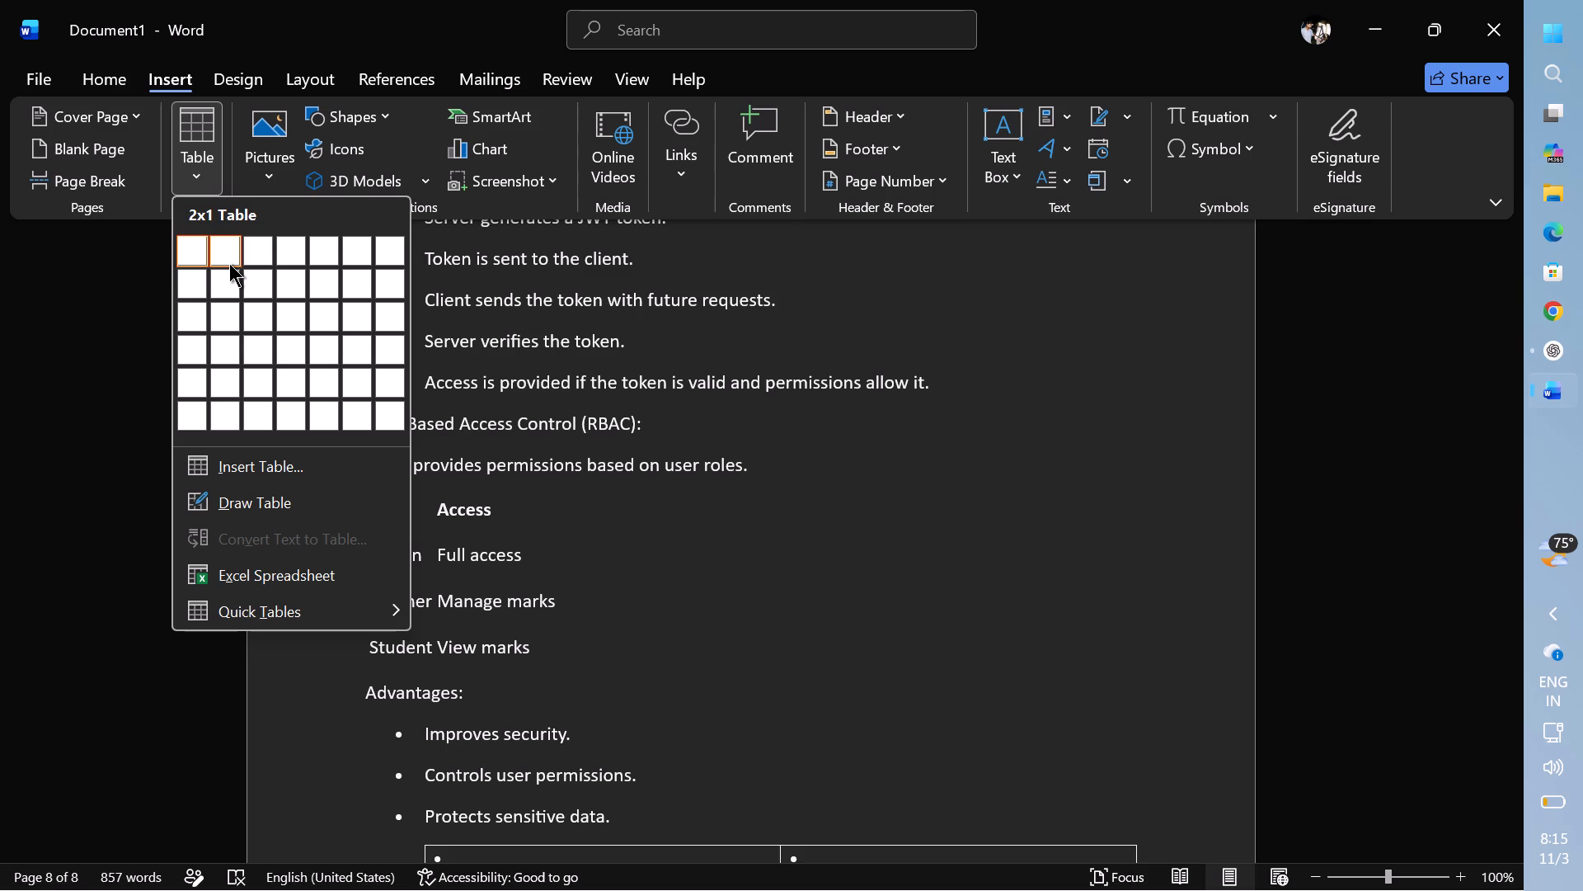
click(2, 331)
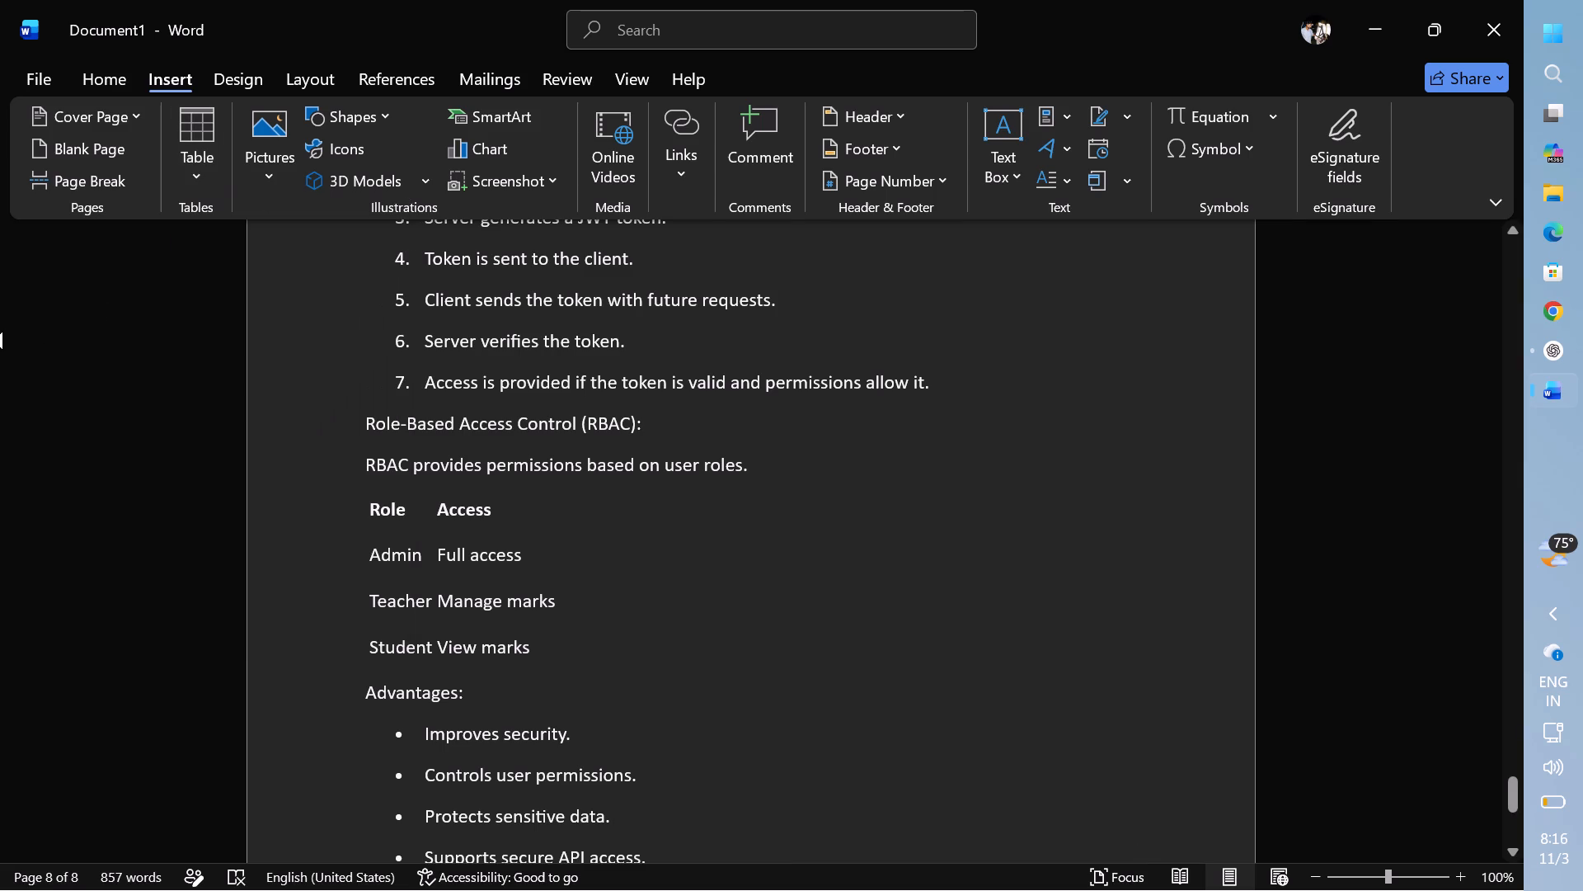
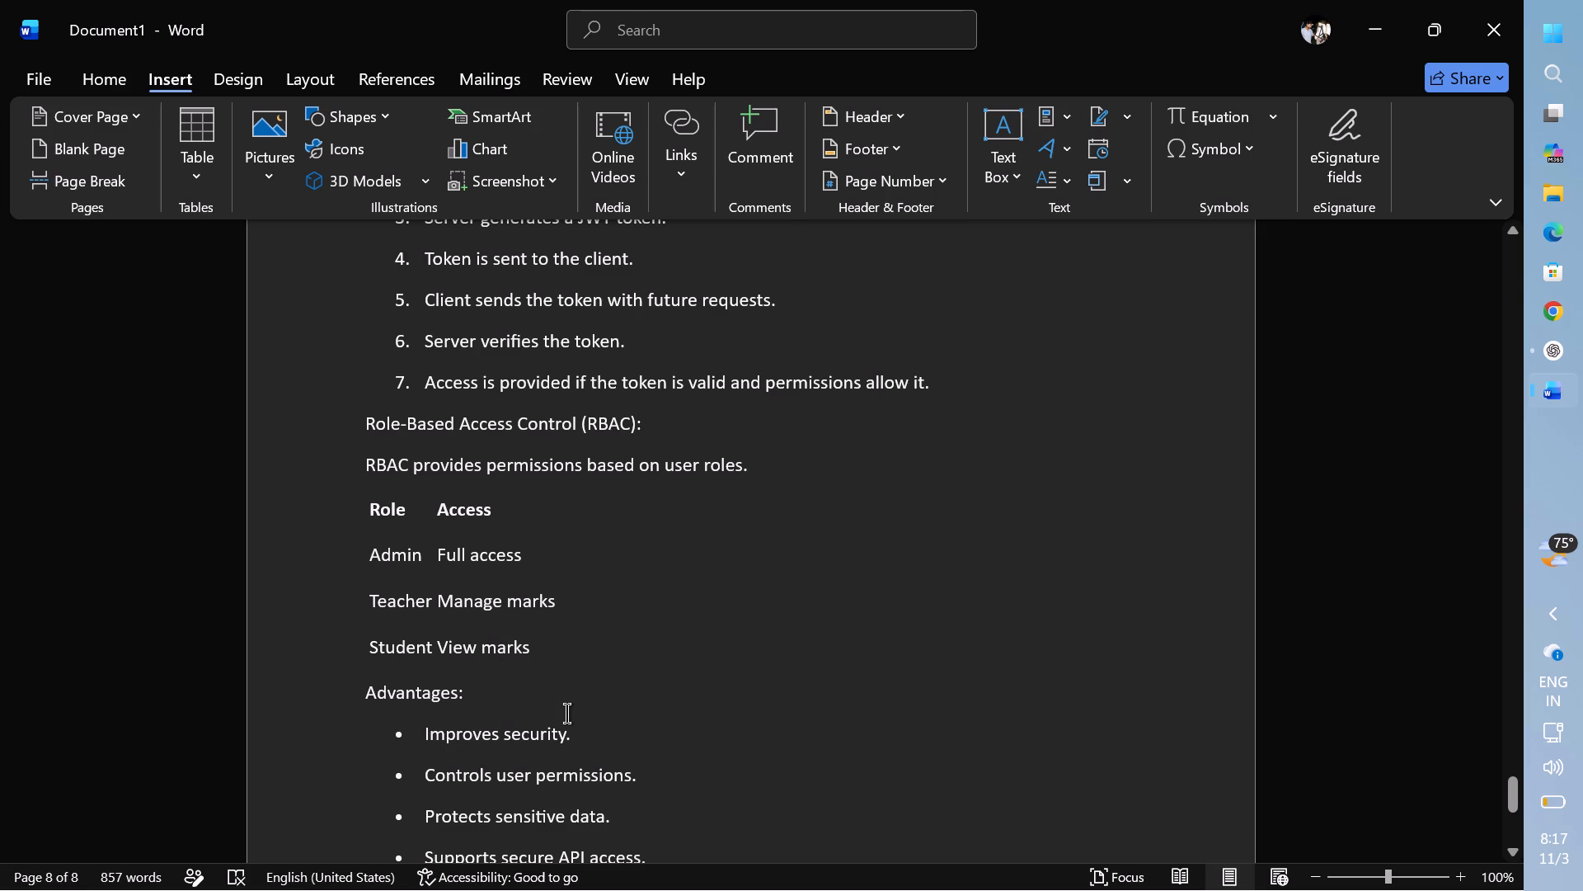
key(ctrl+a)
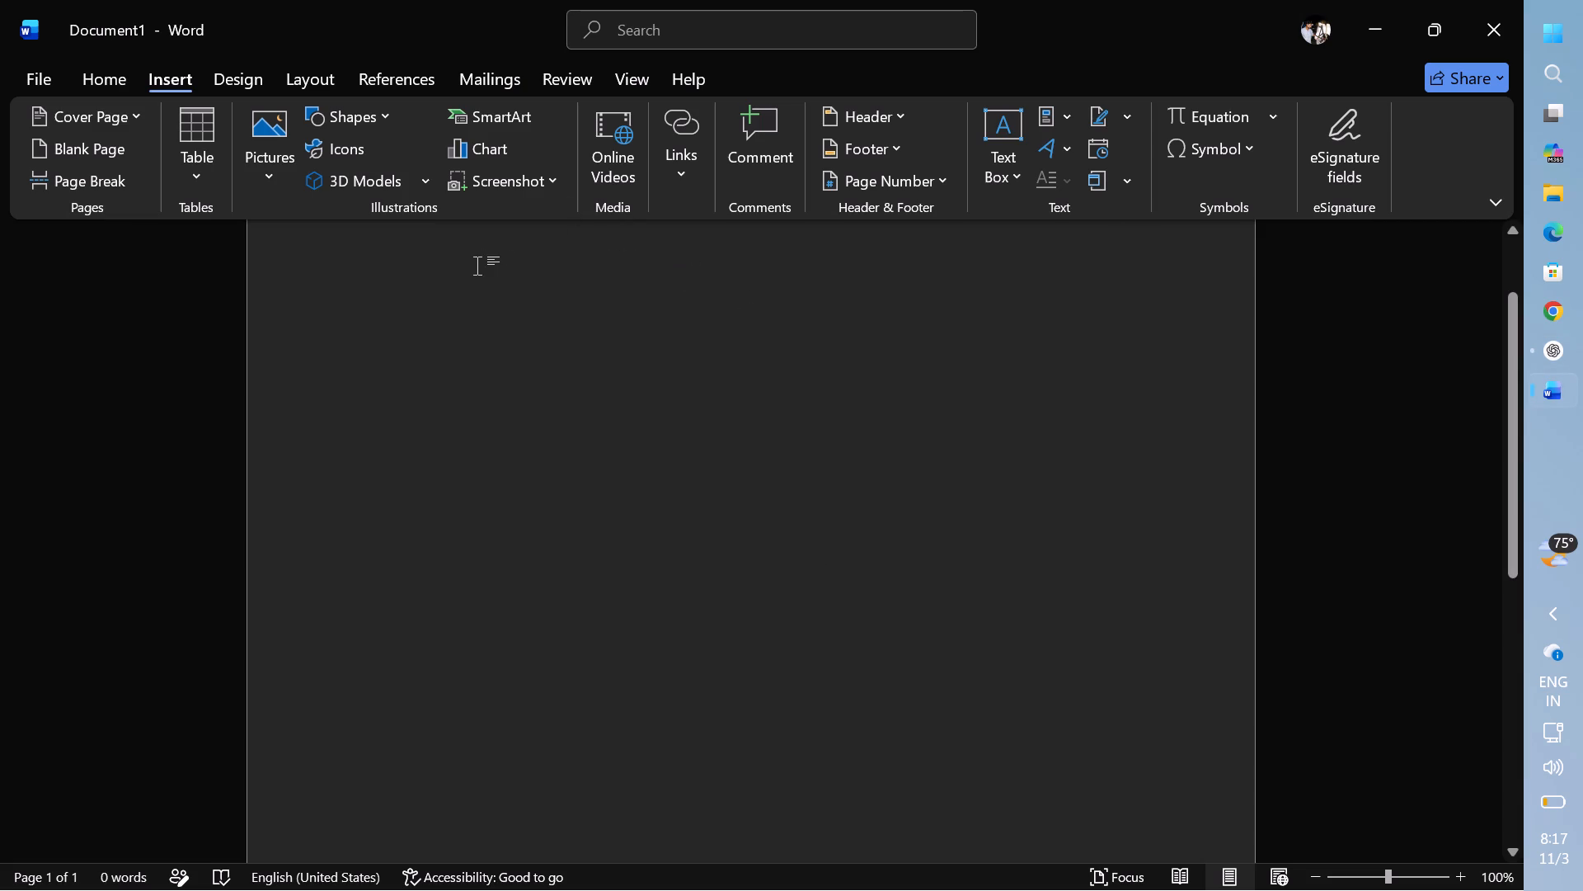
key(ctrl+v)
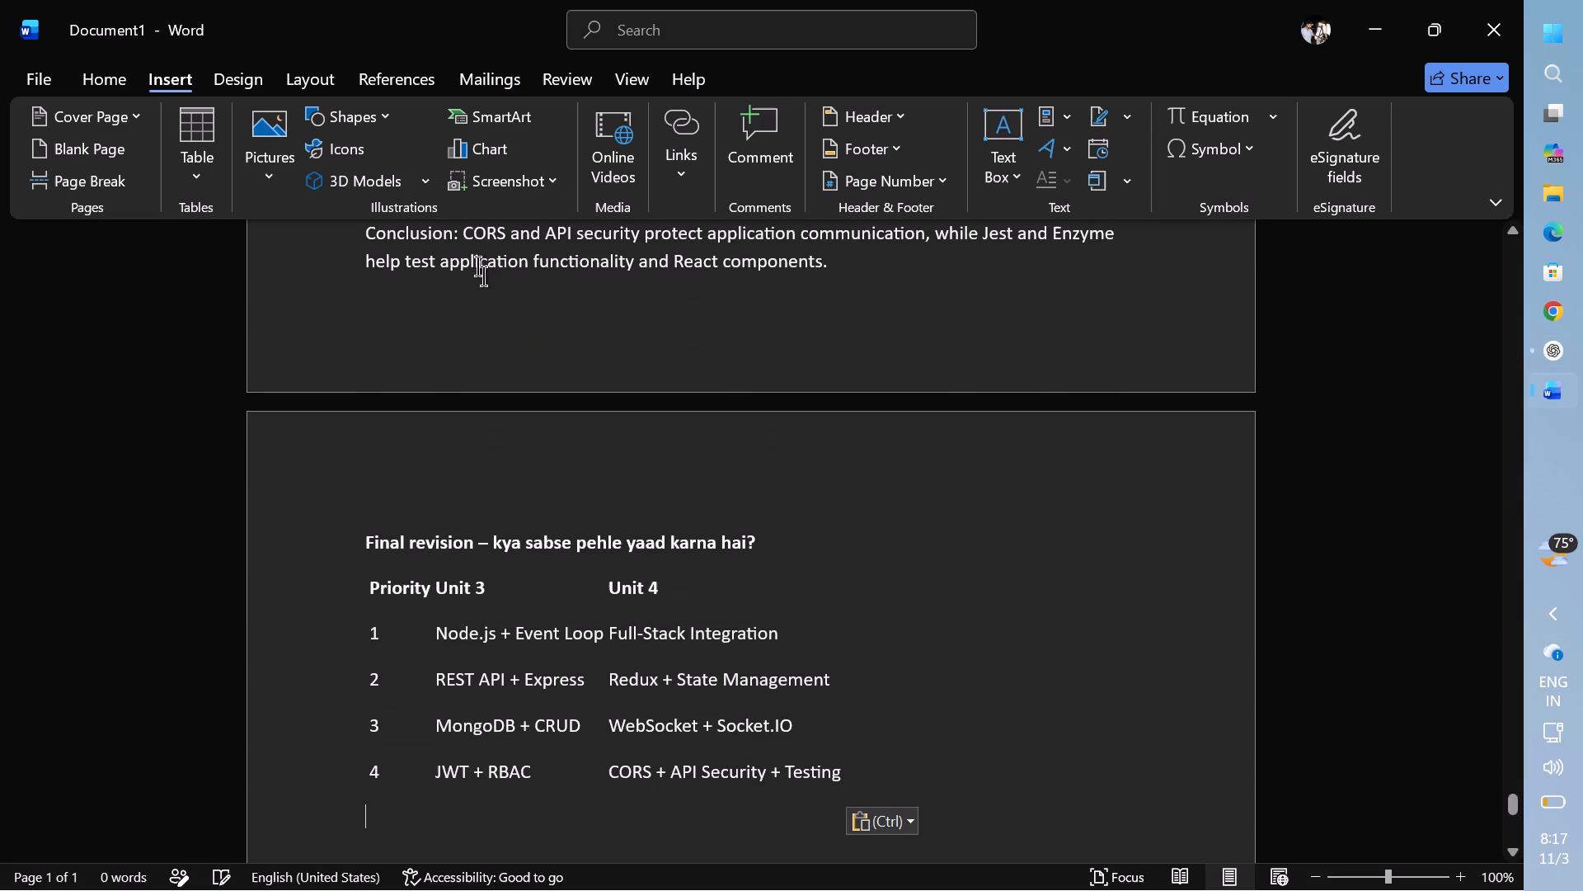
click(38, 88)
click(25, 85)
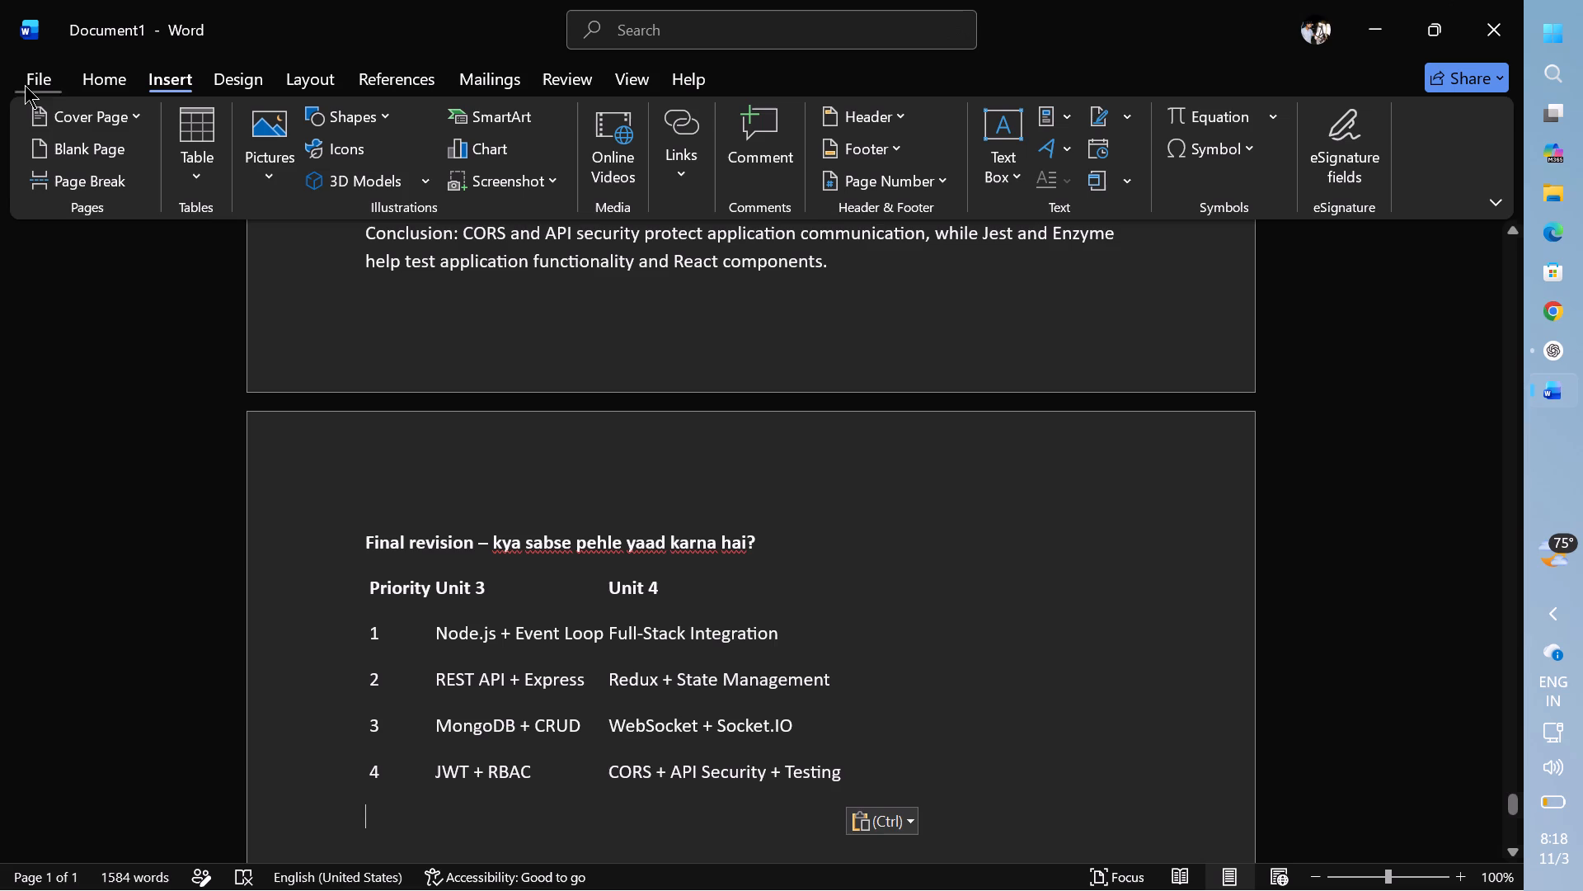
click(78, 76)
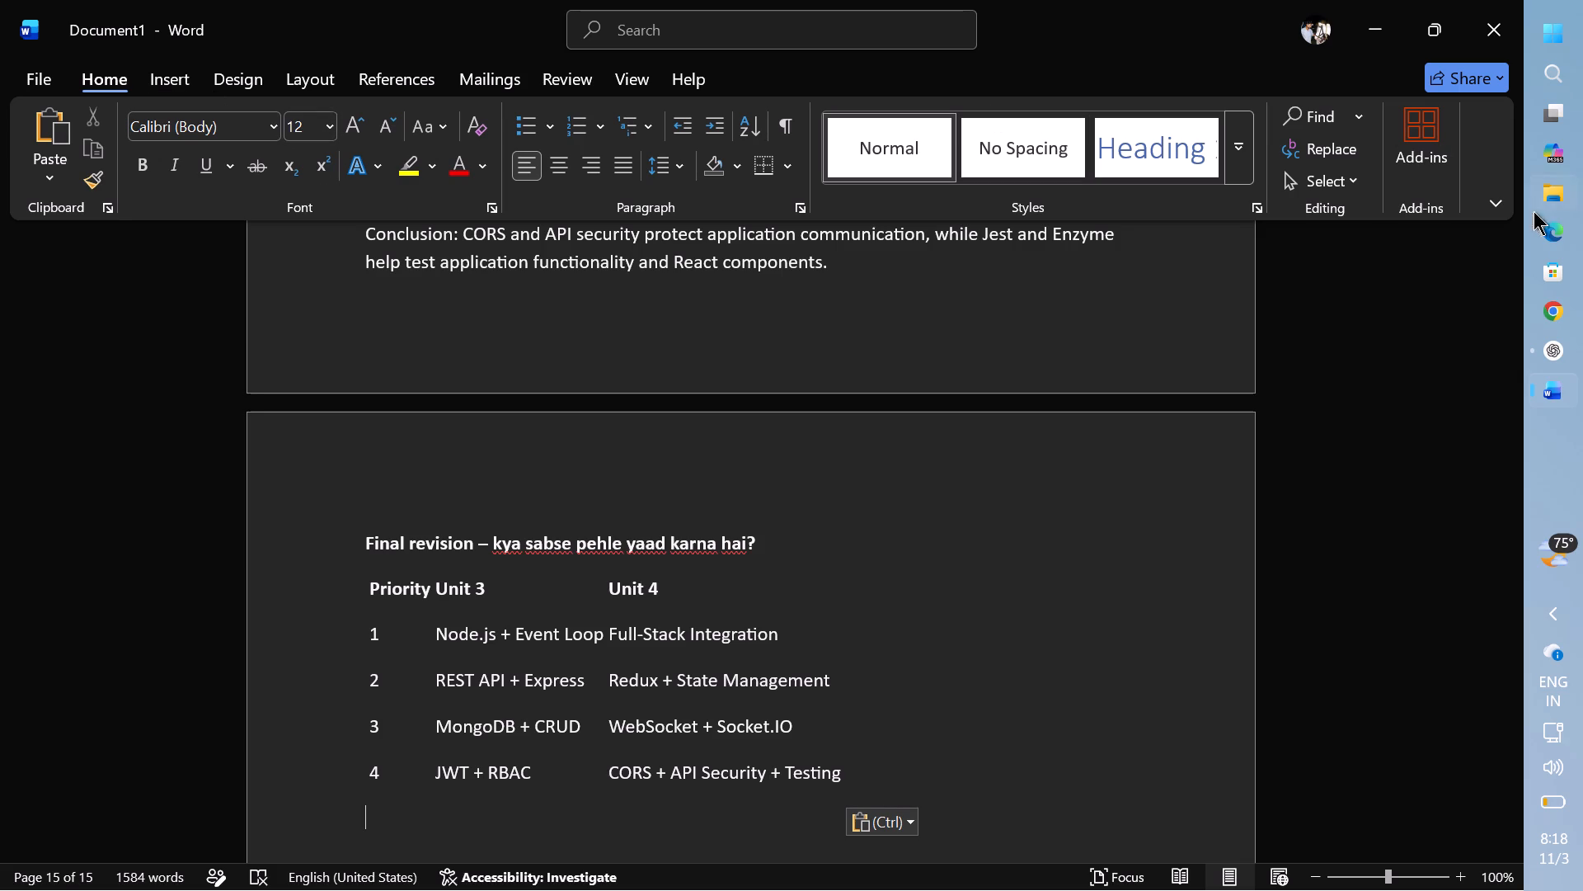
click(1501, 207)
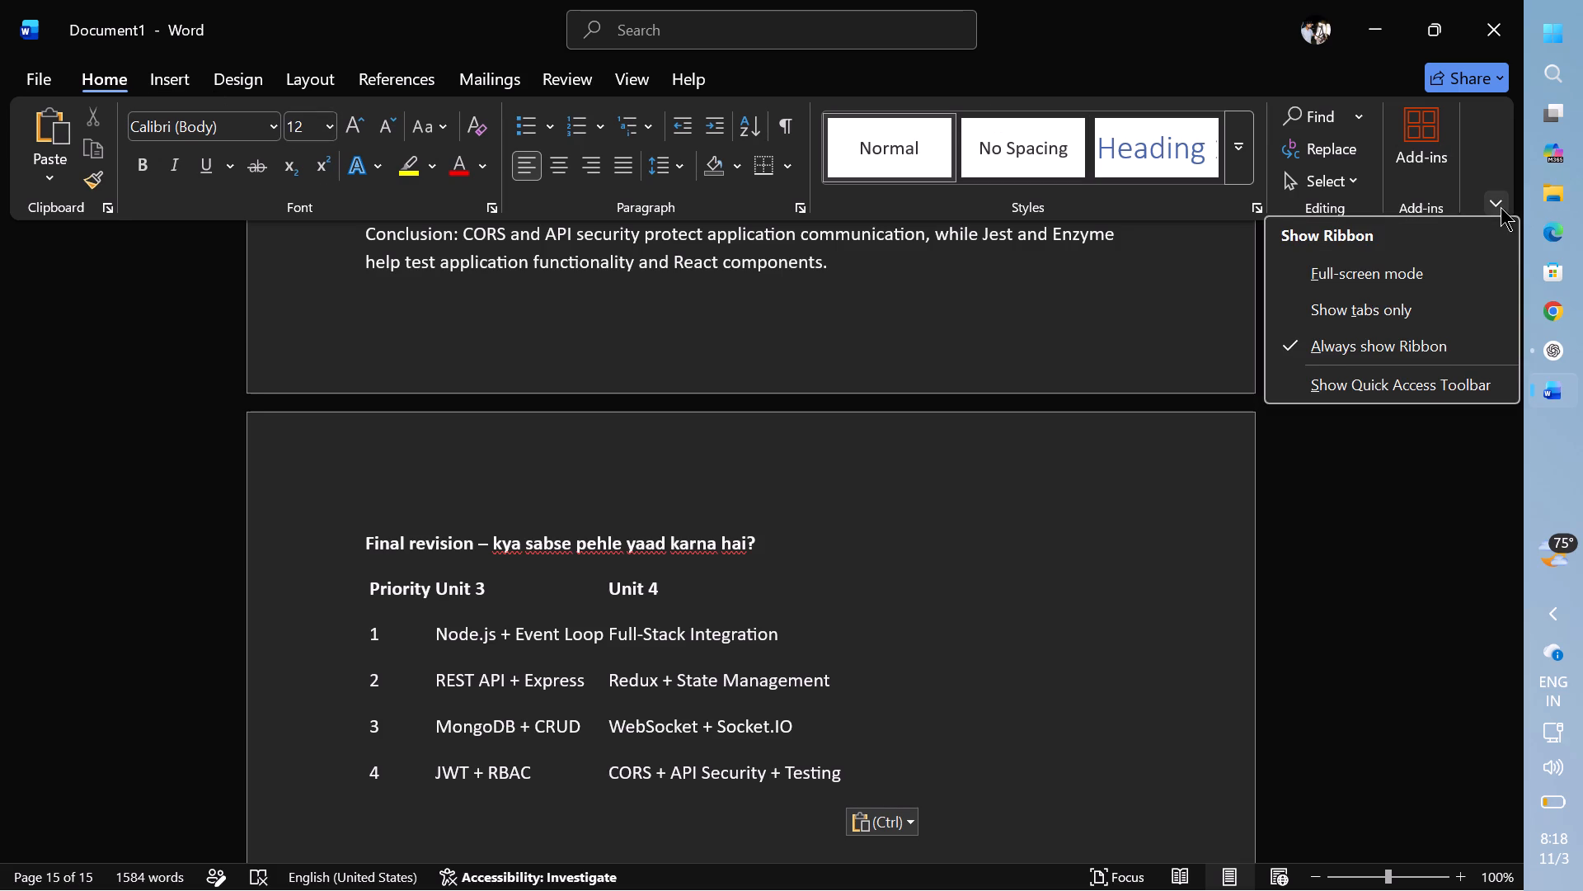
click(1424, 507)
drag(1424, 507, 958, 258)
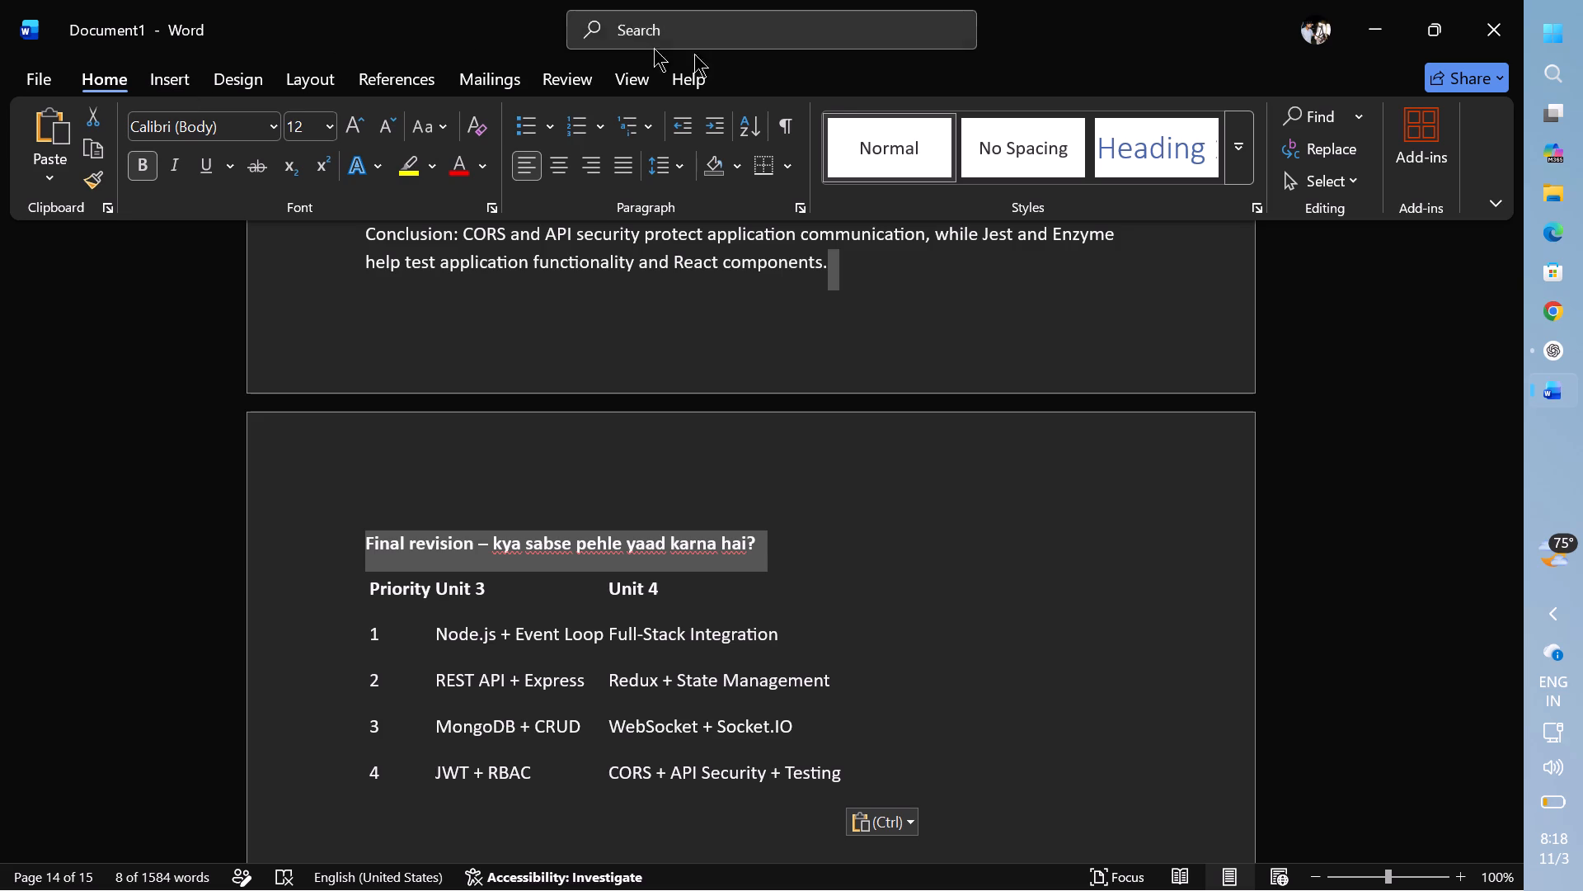
Find the Shrink One Page command by searching for "sh" and apply it to the document.
click(733, 38)
click(733, 38)
key(s)
key(h)
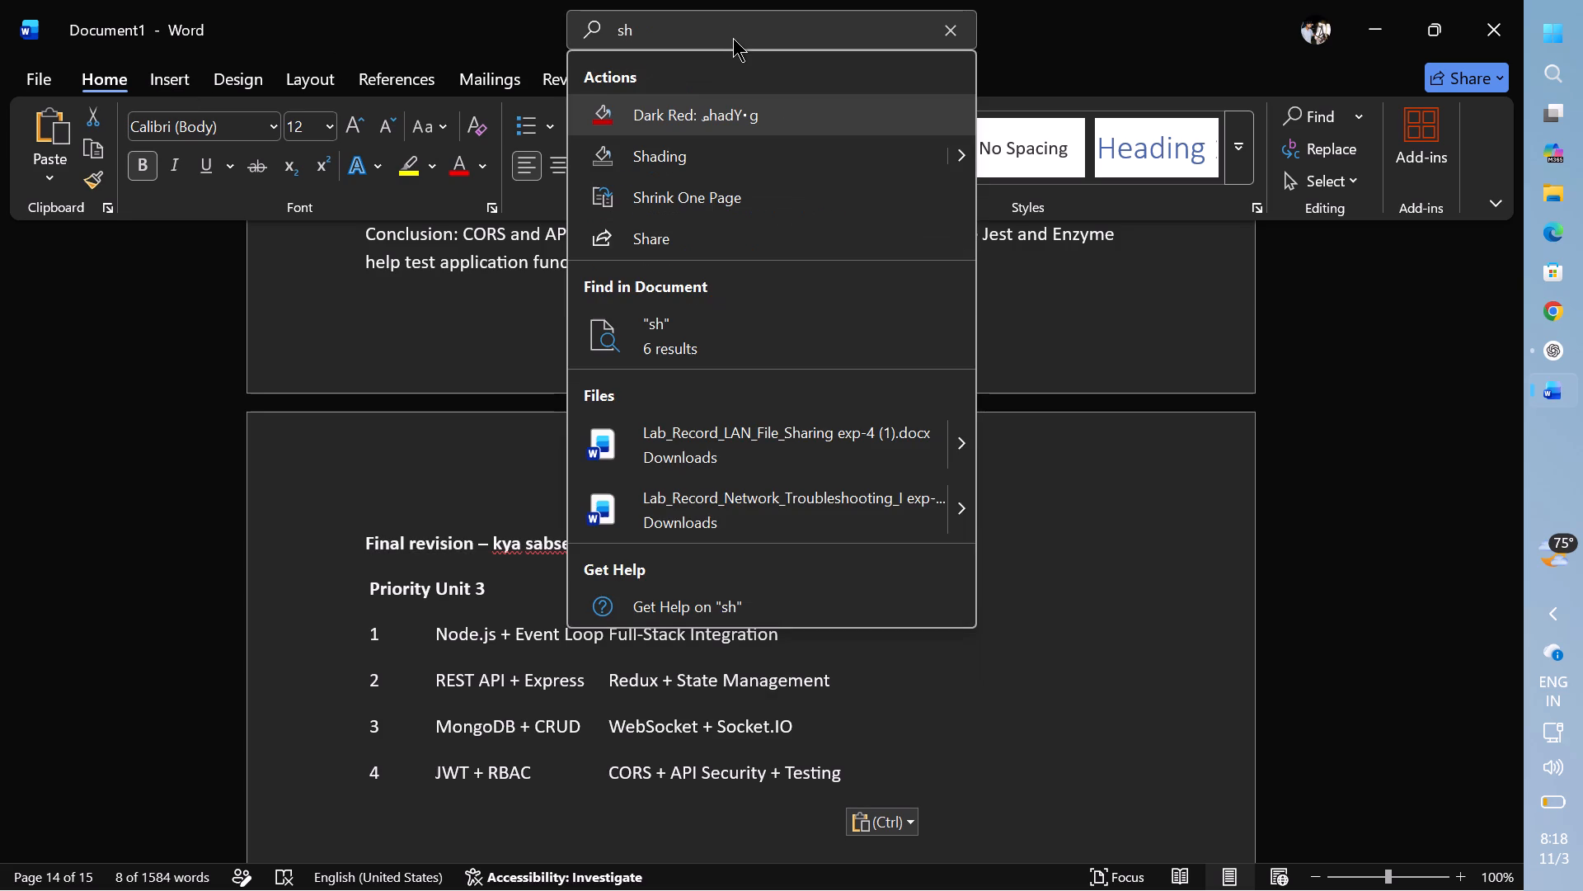
click(679, 201)
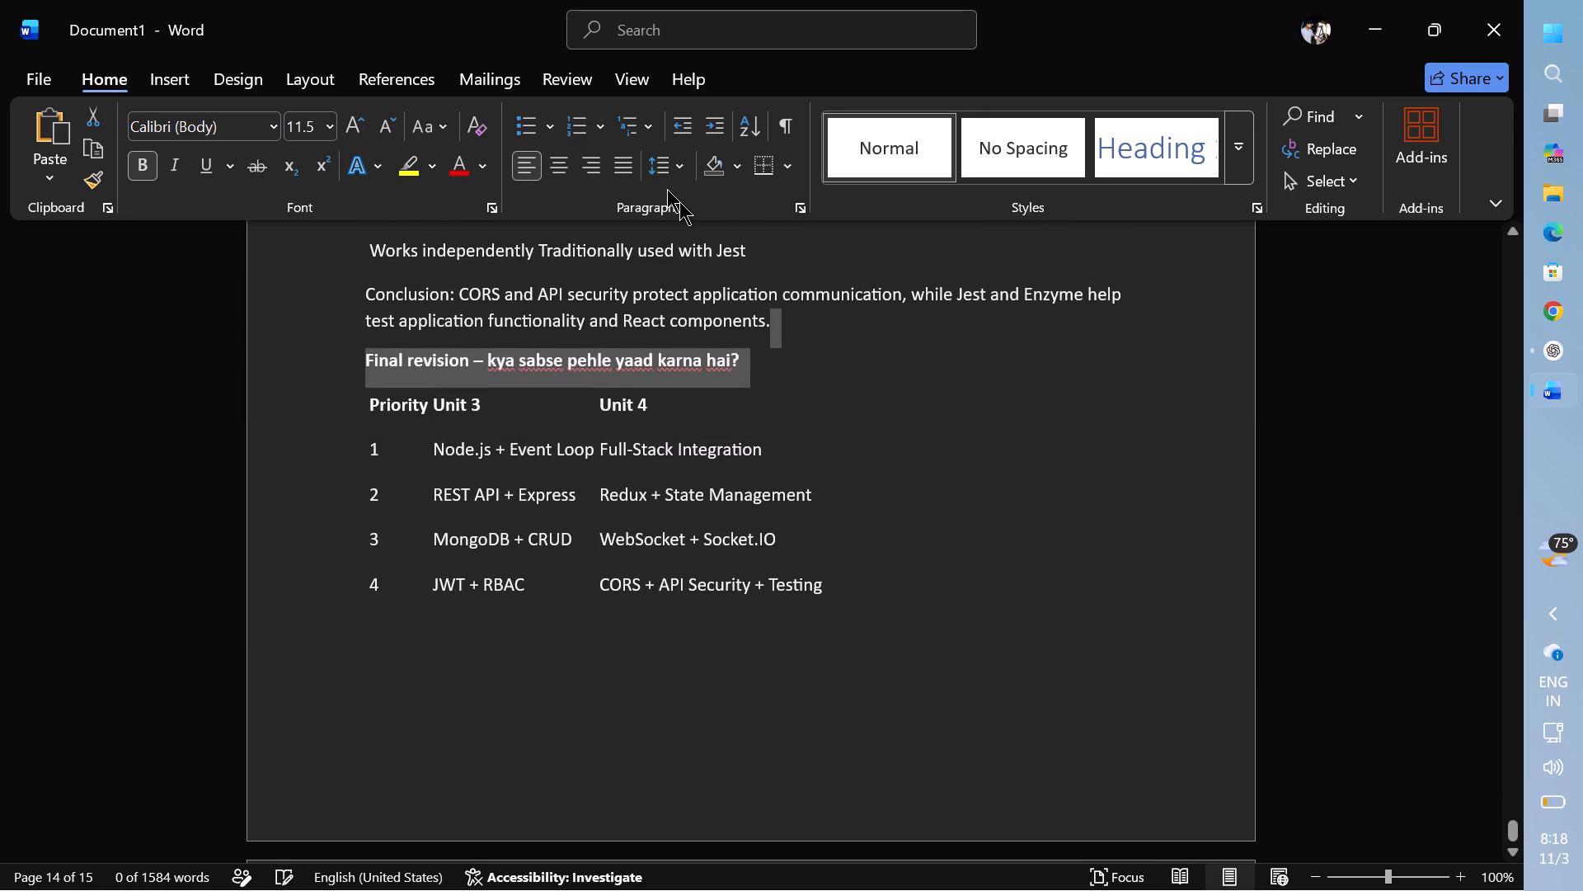
Review the shrunken pages from the end of the document back to Q1 on the first page.
scroll(616, 383, right, 1)
scroll(616, 383, up, 2)
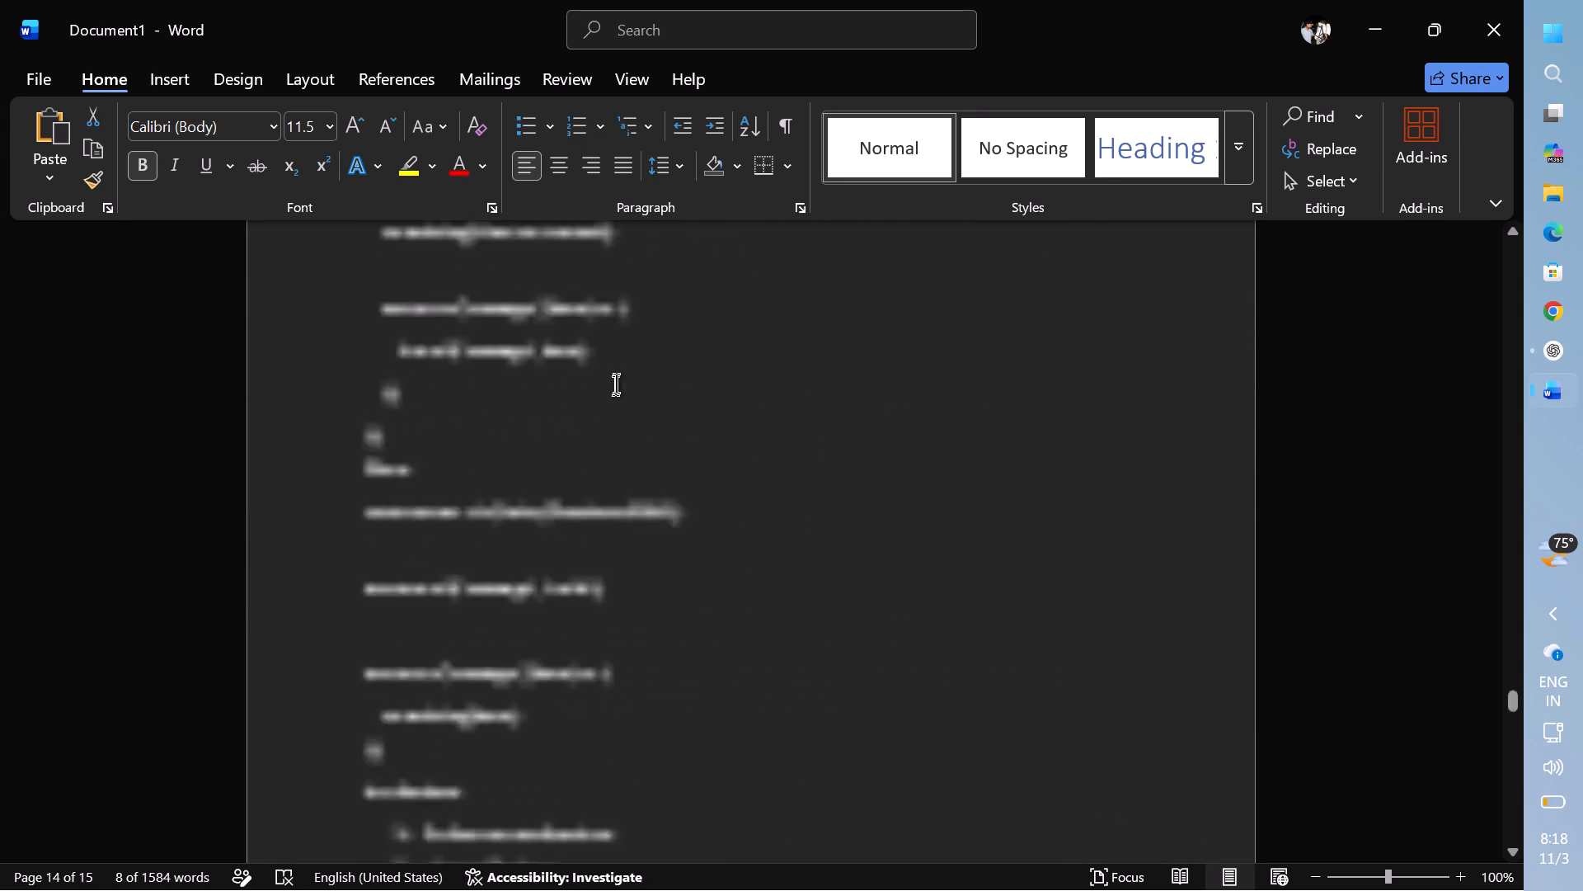
scroll(616, 383, up, 1)
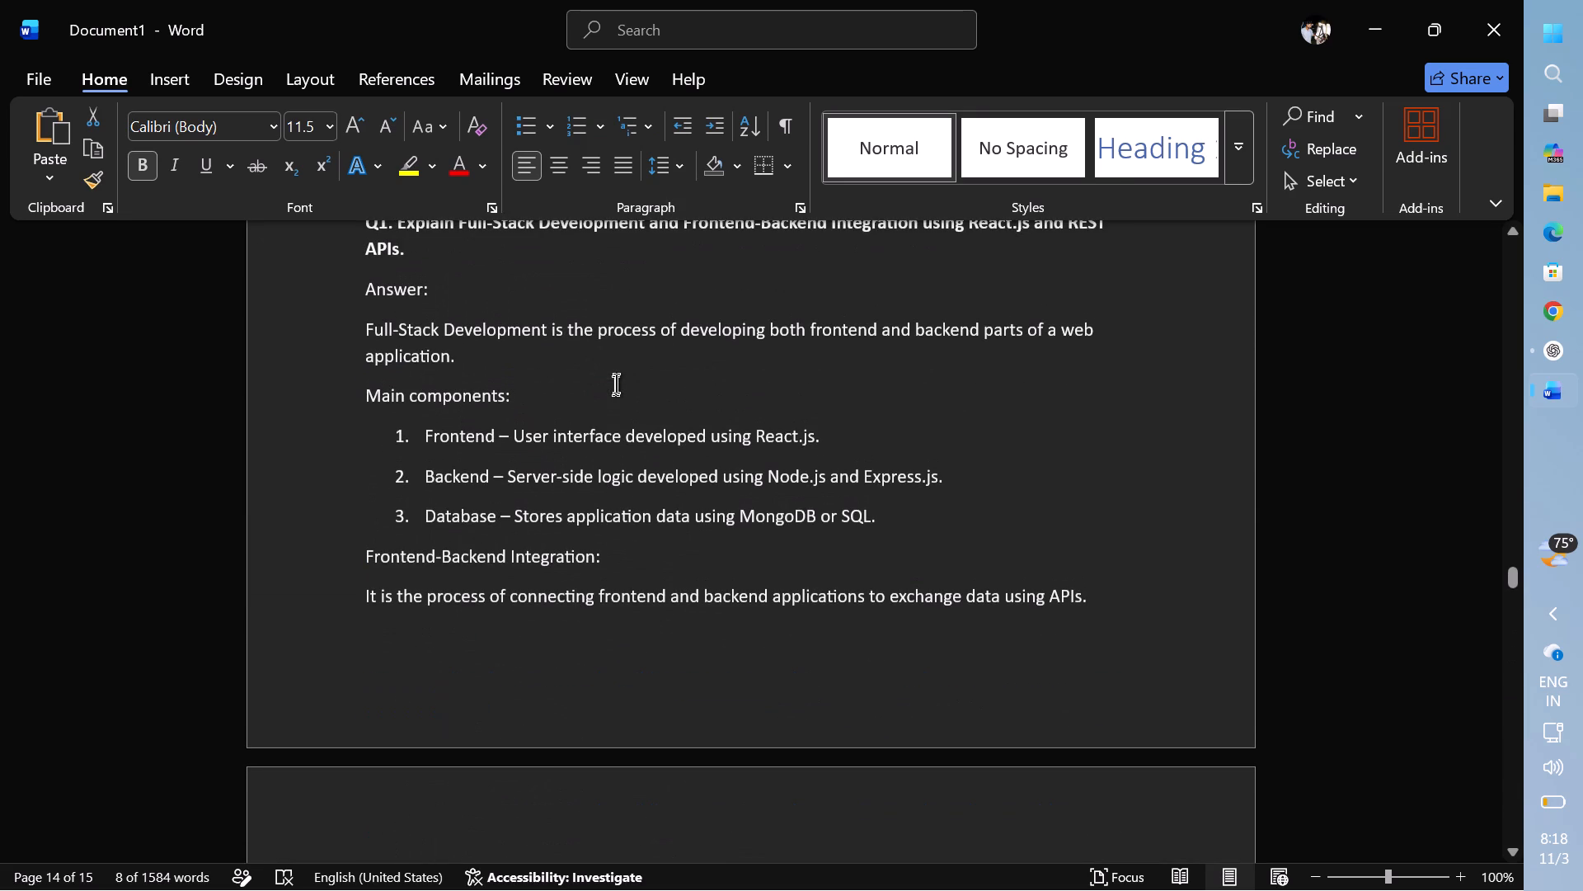
scroll(616, 383, up, 11)
scroll(621, 374, down, 1)
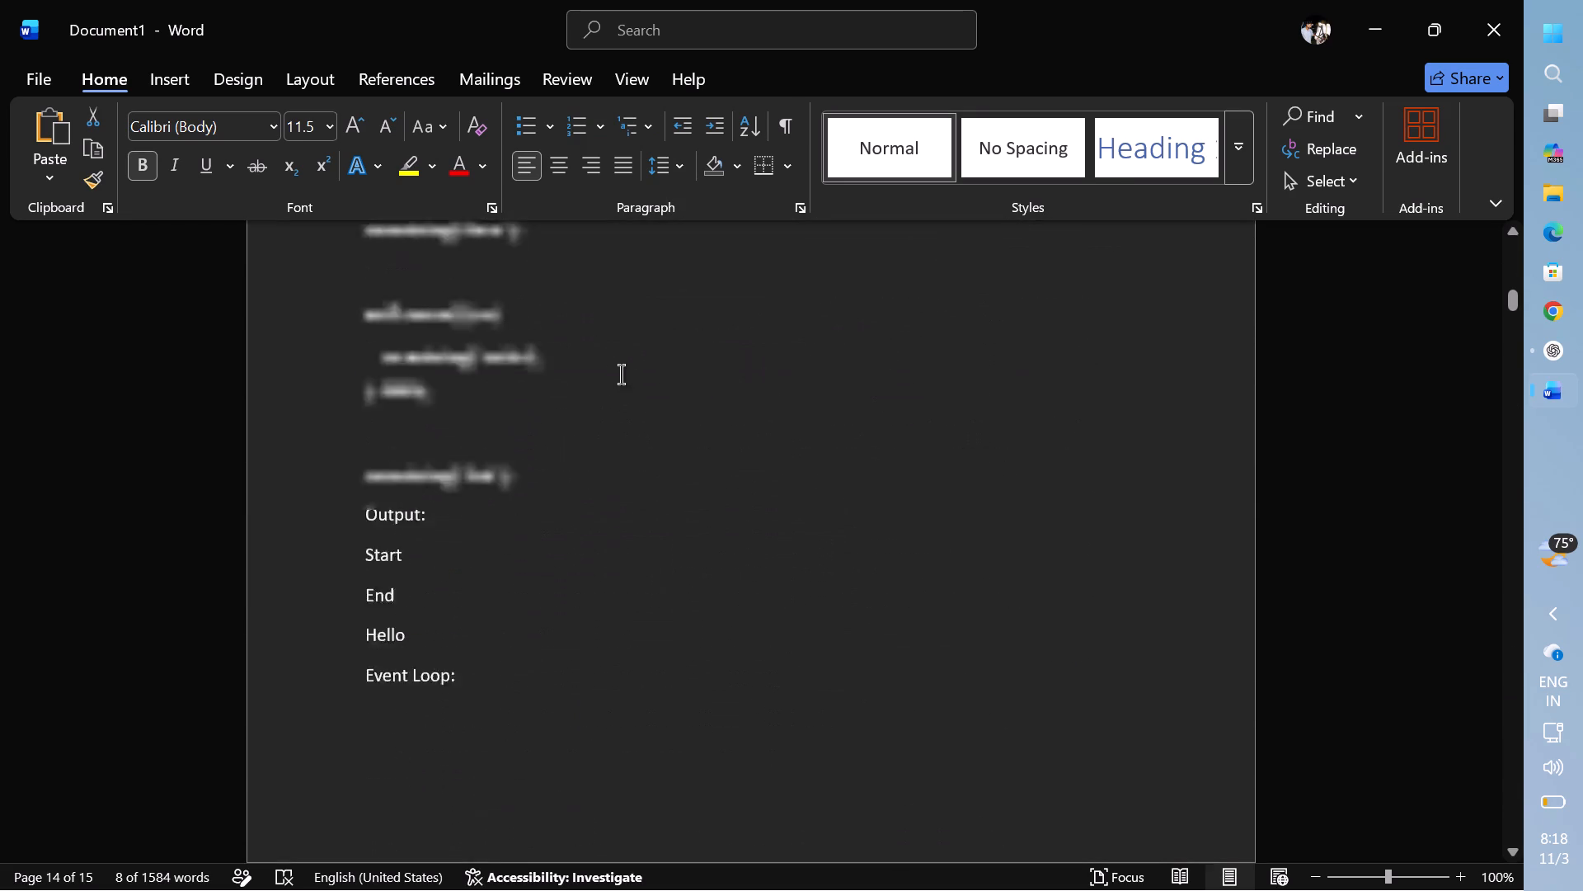
scroll(621, 374, down, 1)
scroll(621, 374, up, 5)
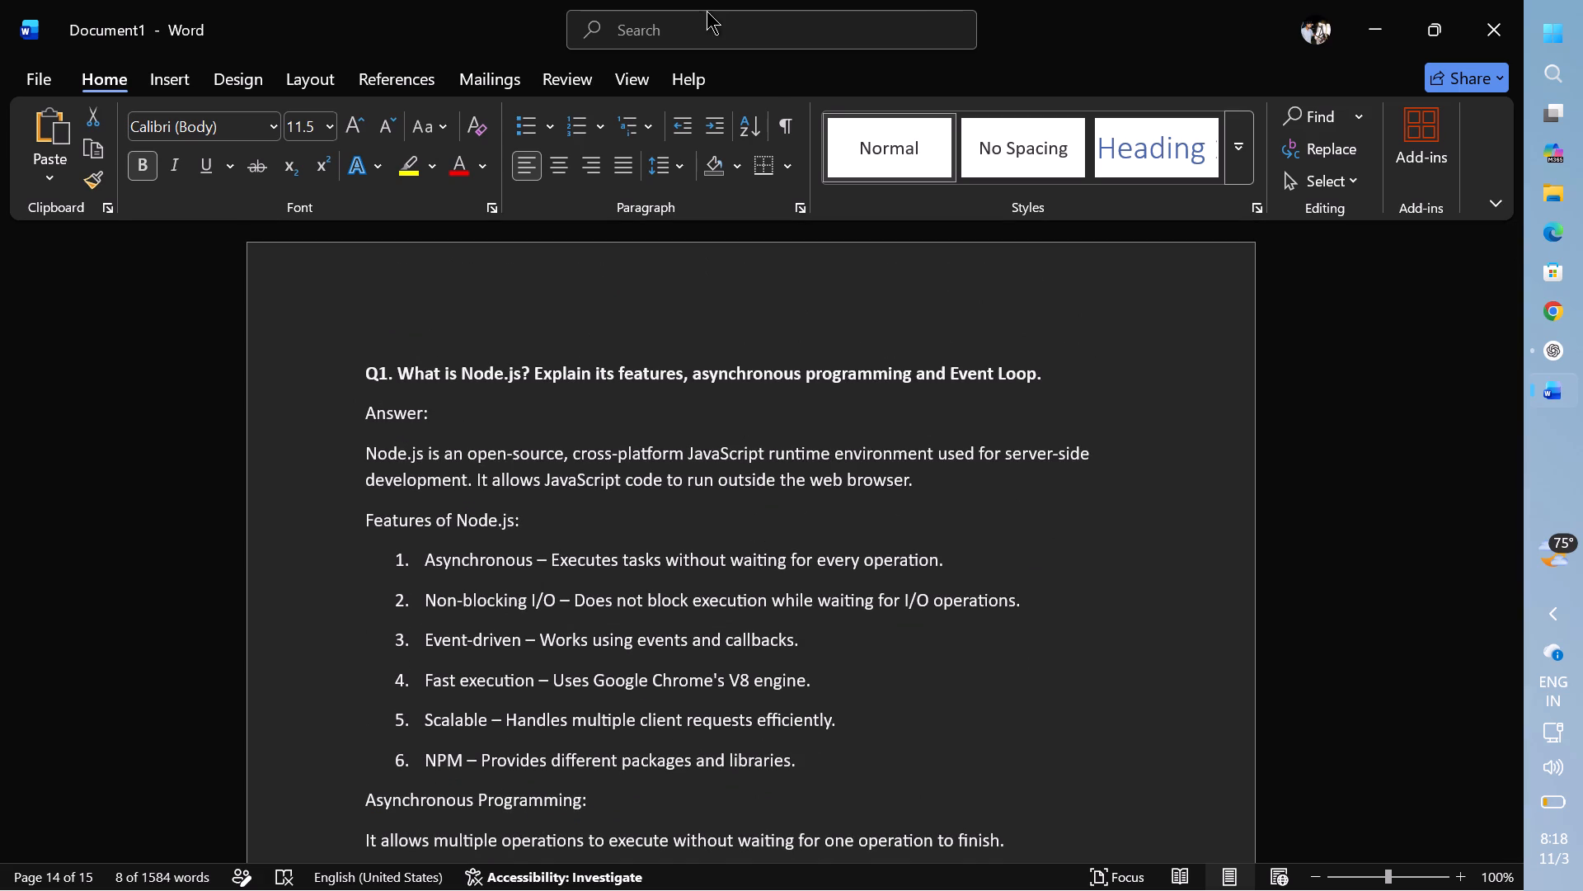
Apply Shrink One Page to the document two more times.
click(674, 35)
click(674, 35)
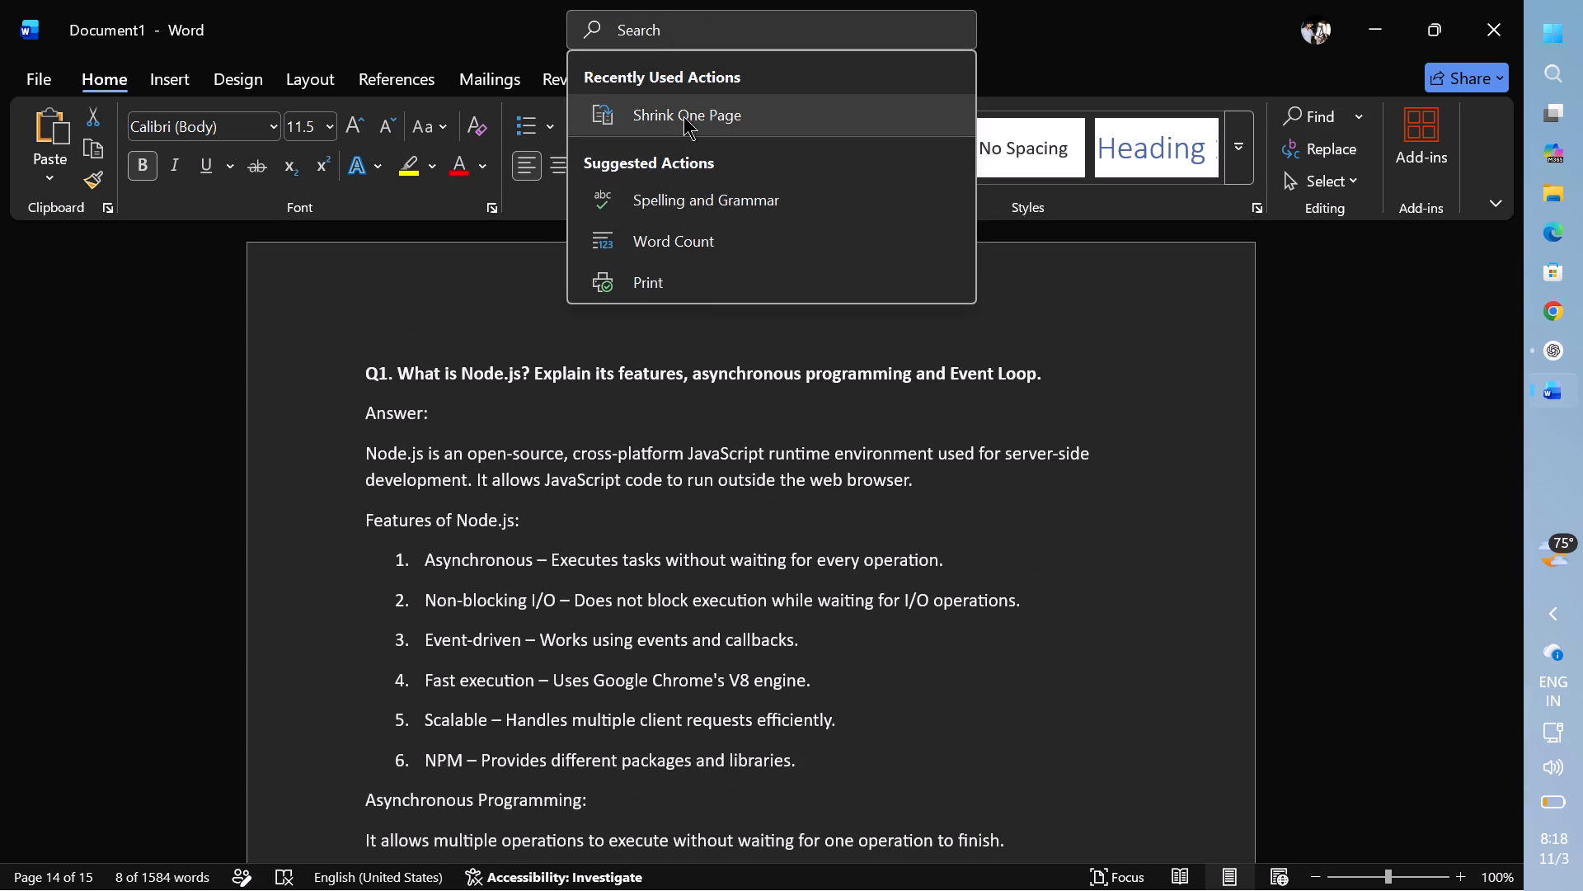
click(683, 116)
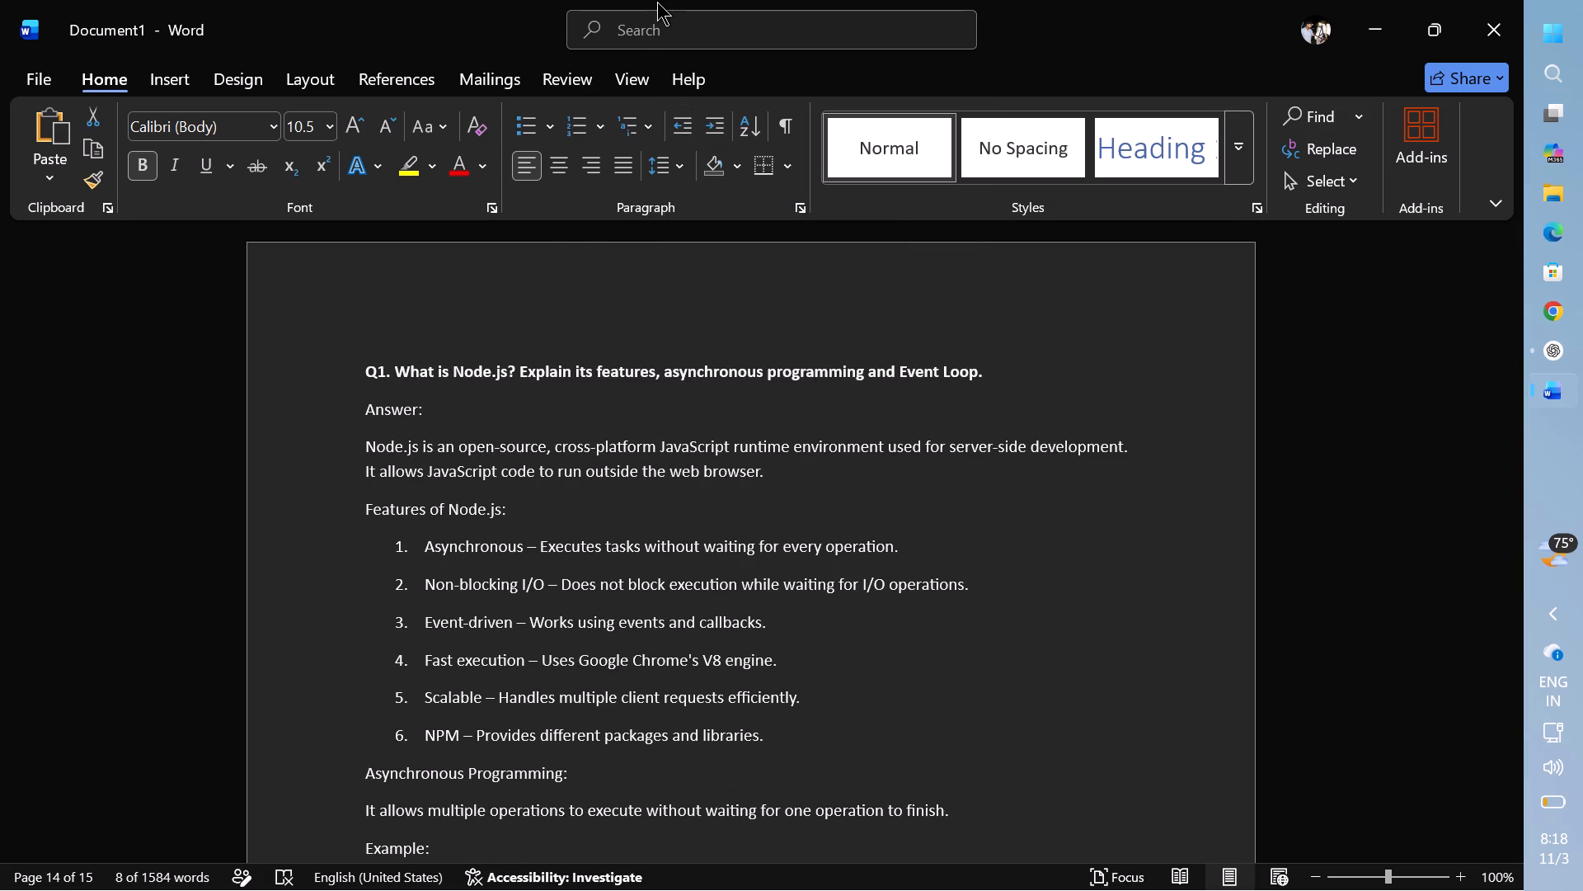
click(627, 30)
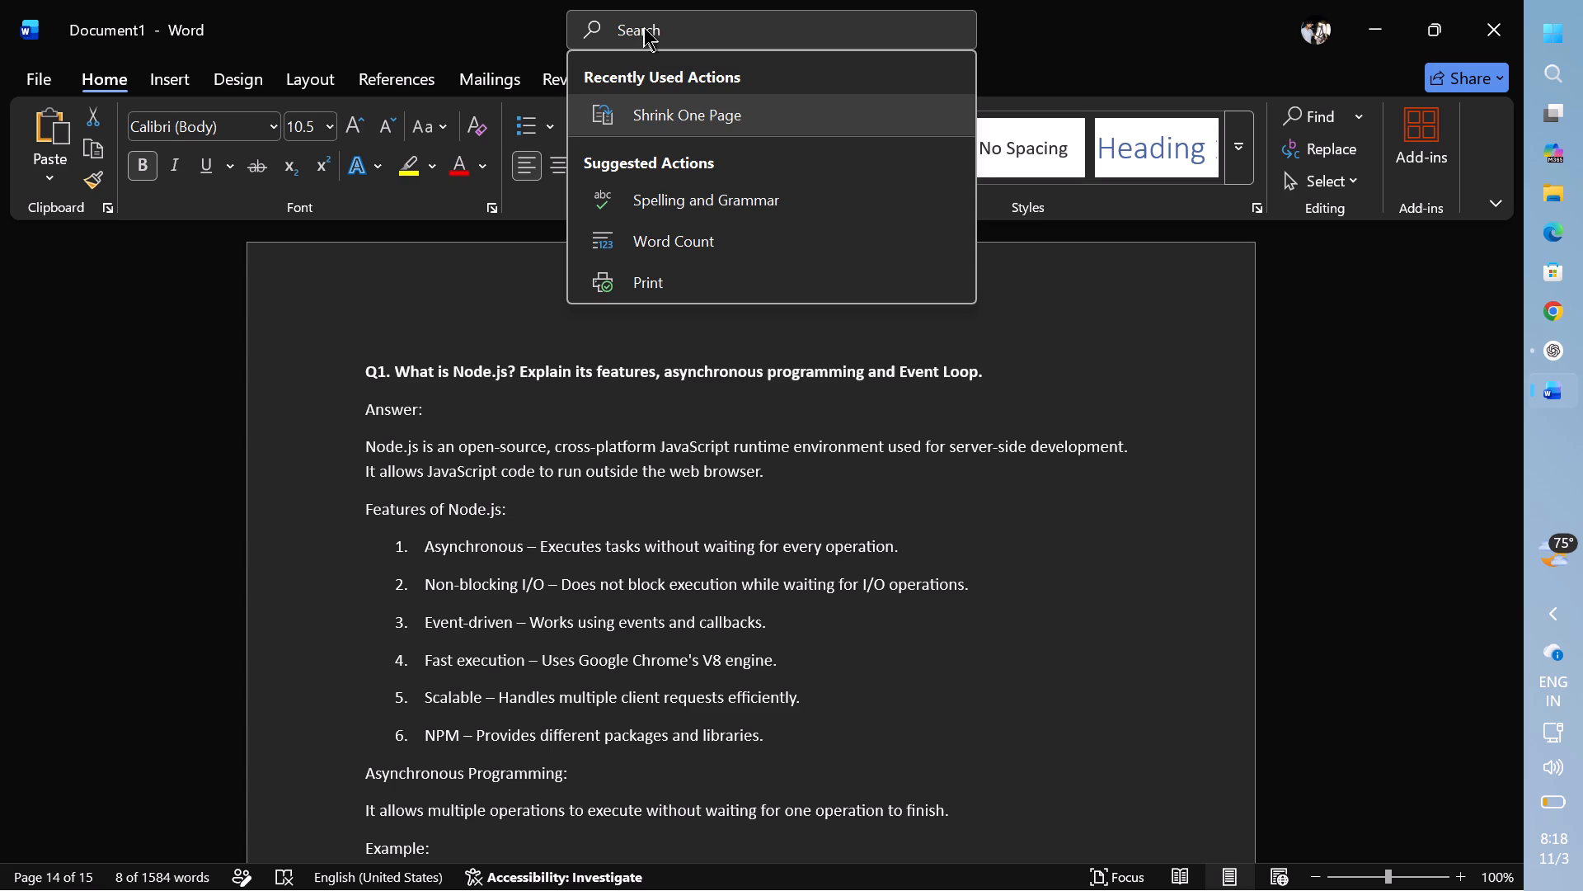
click(645, 118)
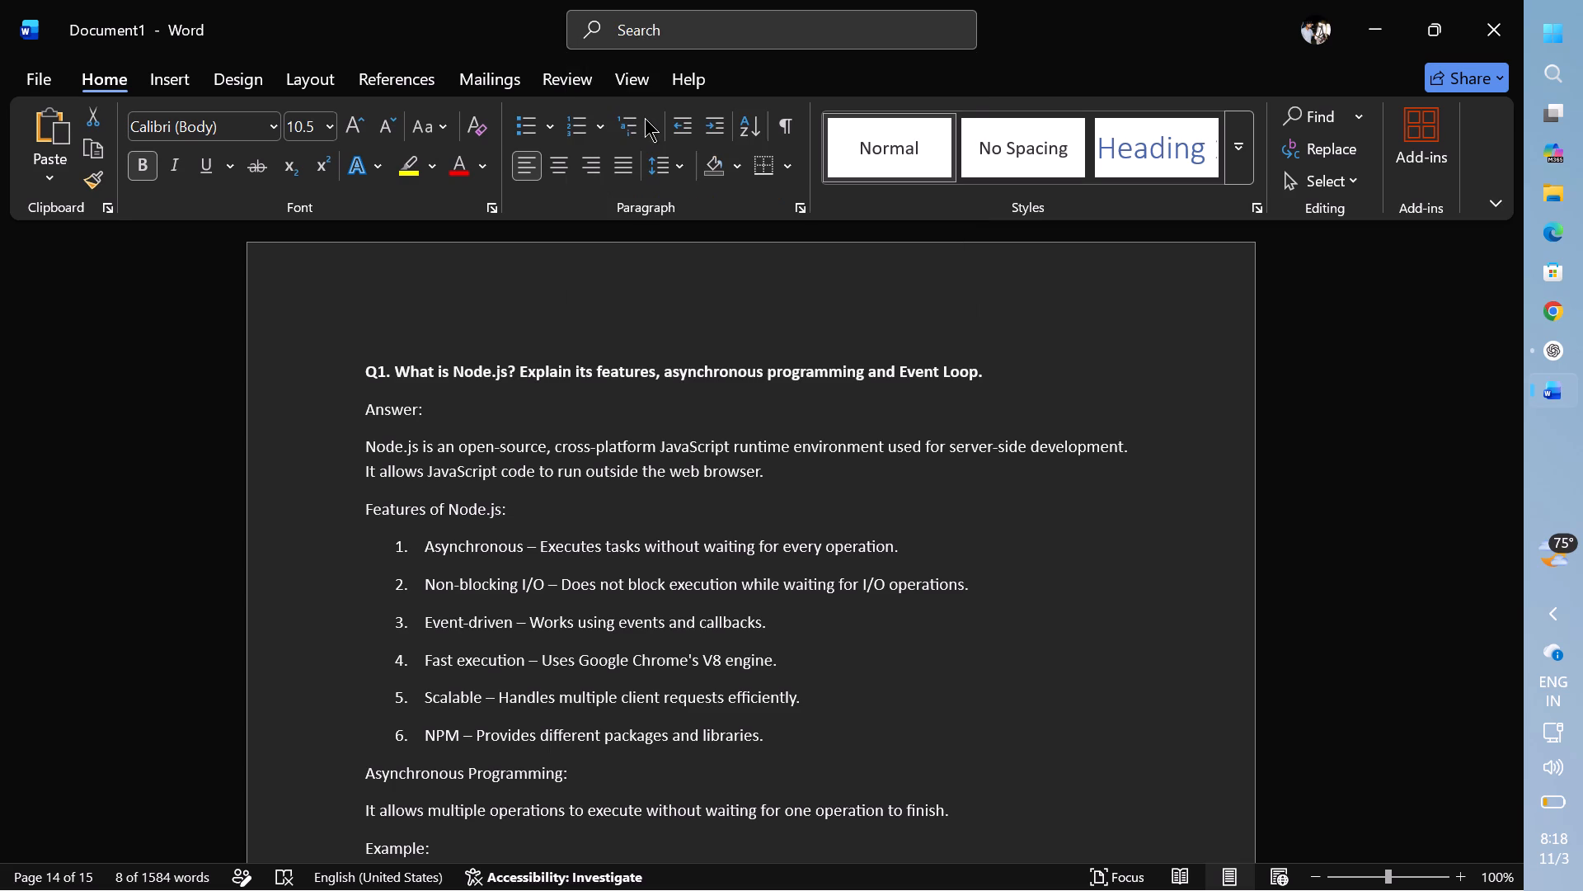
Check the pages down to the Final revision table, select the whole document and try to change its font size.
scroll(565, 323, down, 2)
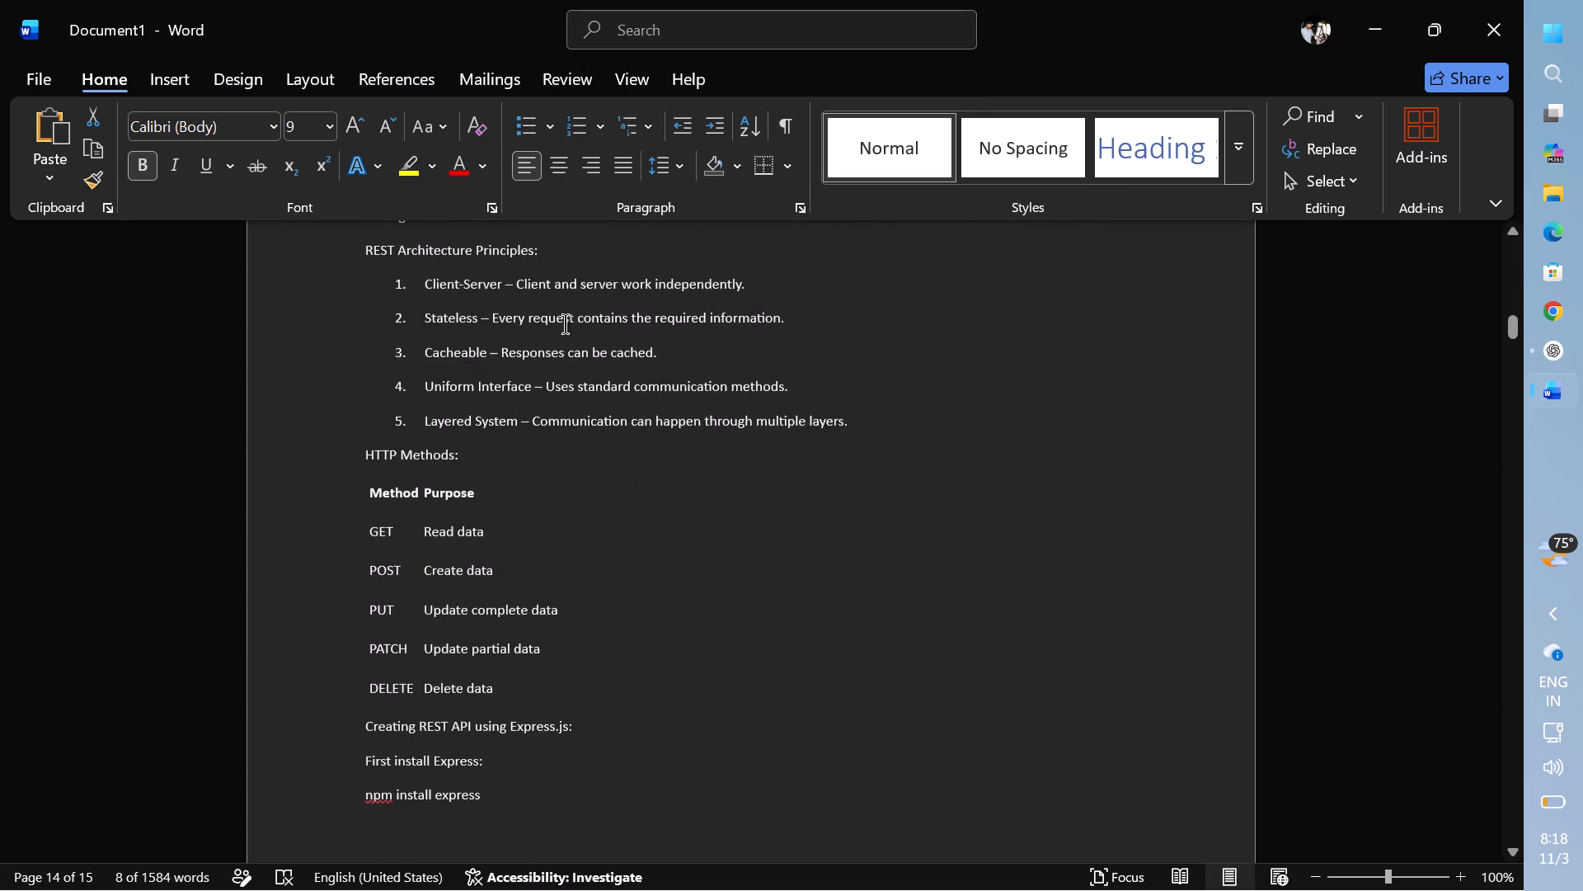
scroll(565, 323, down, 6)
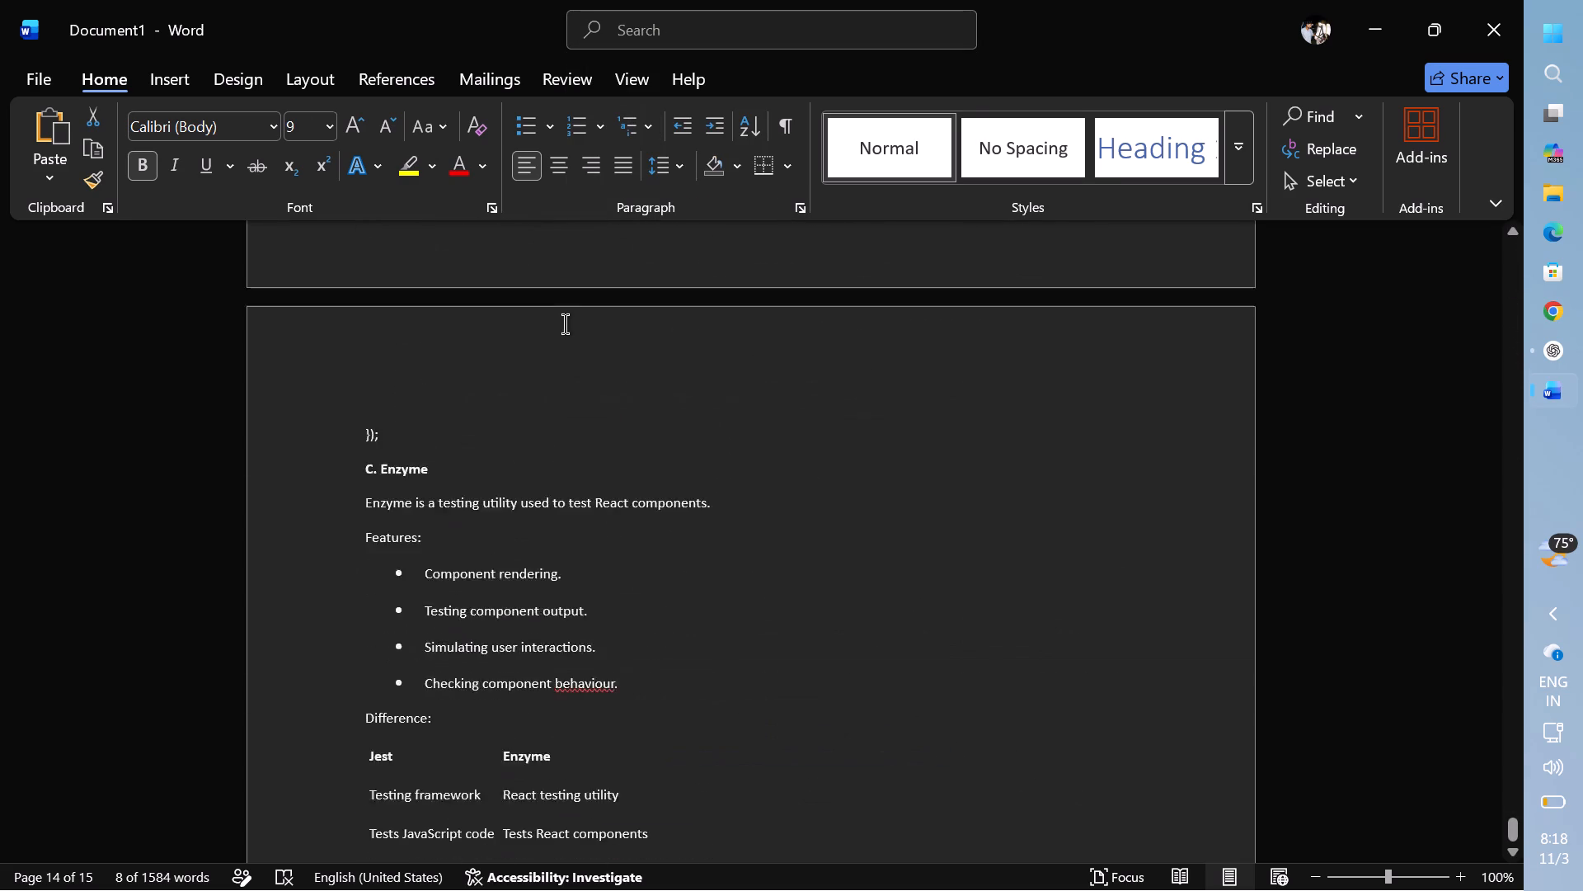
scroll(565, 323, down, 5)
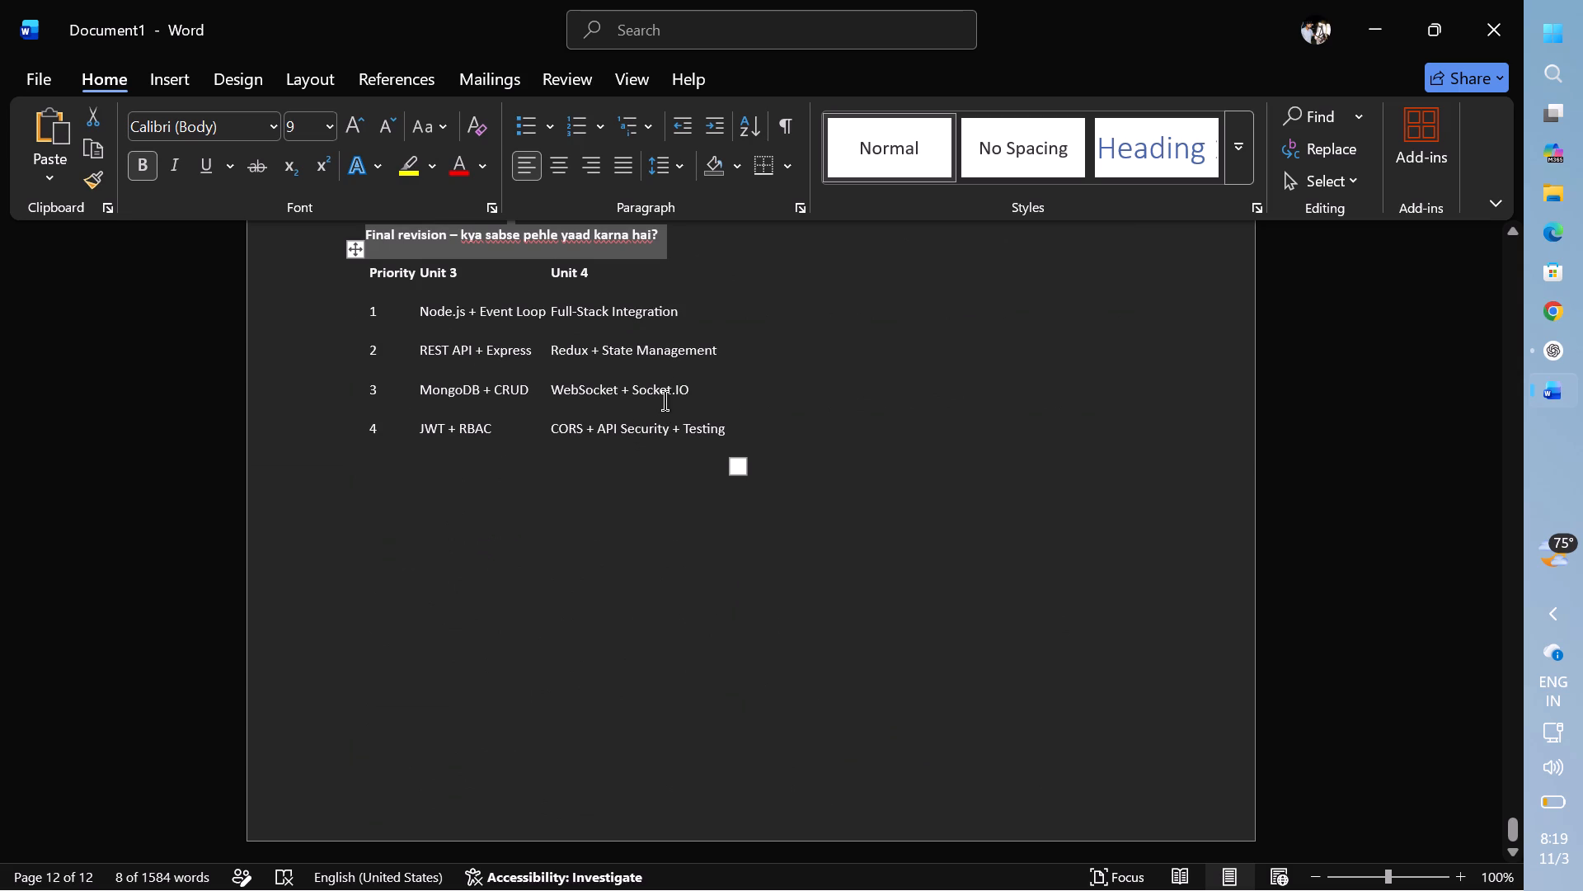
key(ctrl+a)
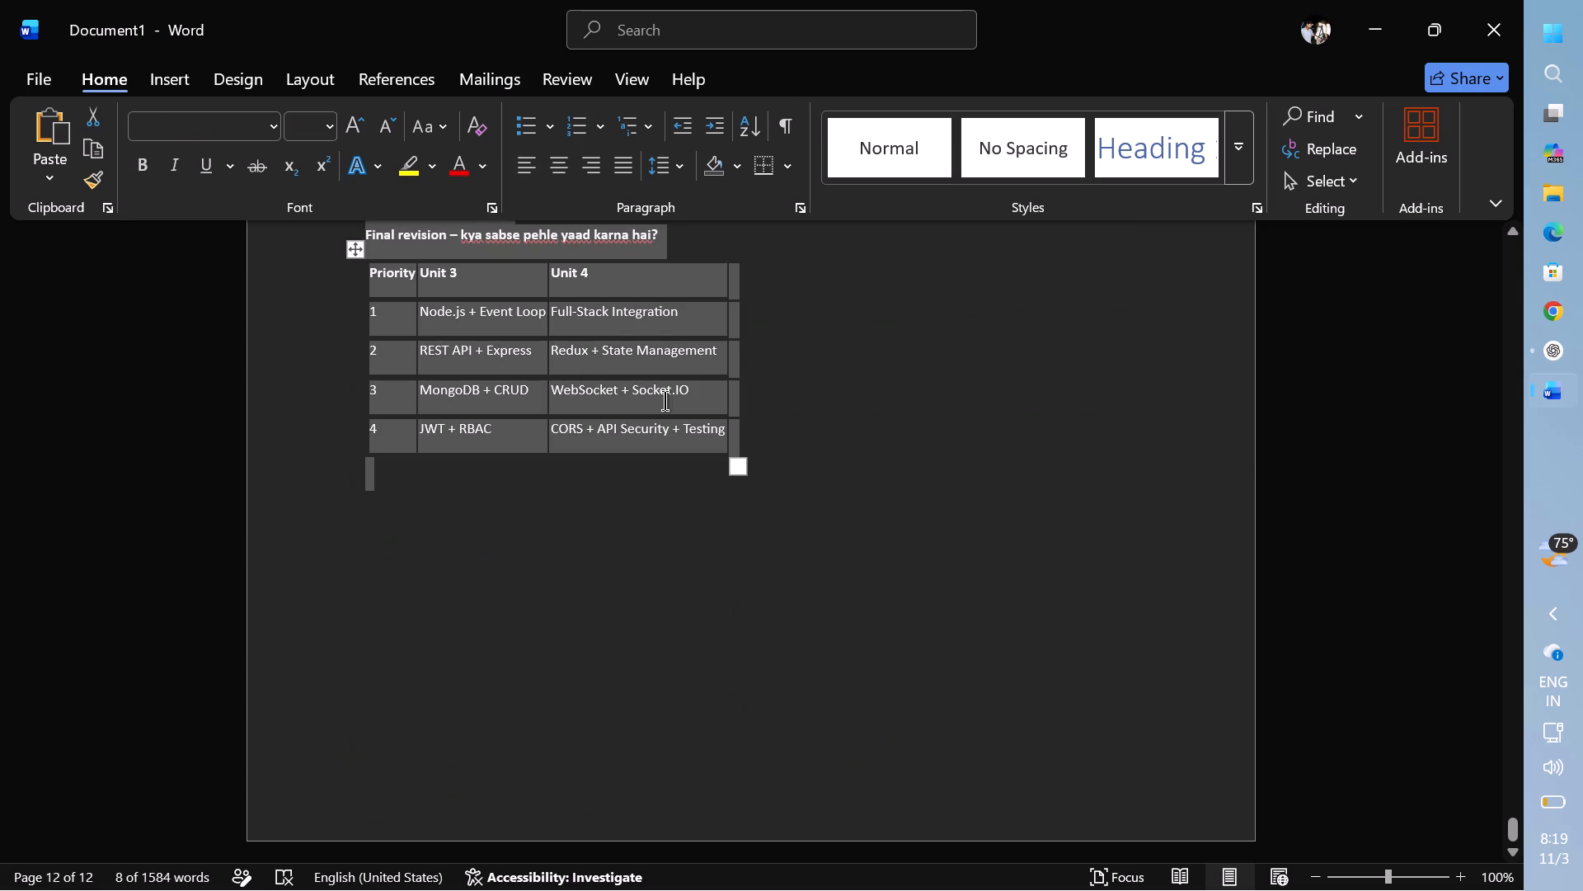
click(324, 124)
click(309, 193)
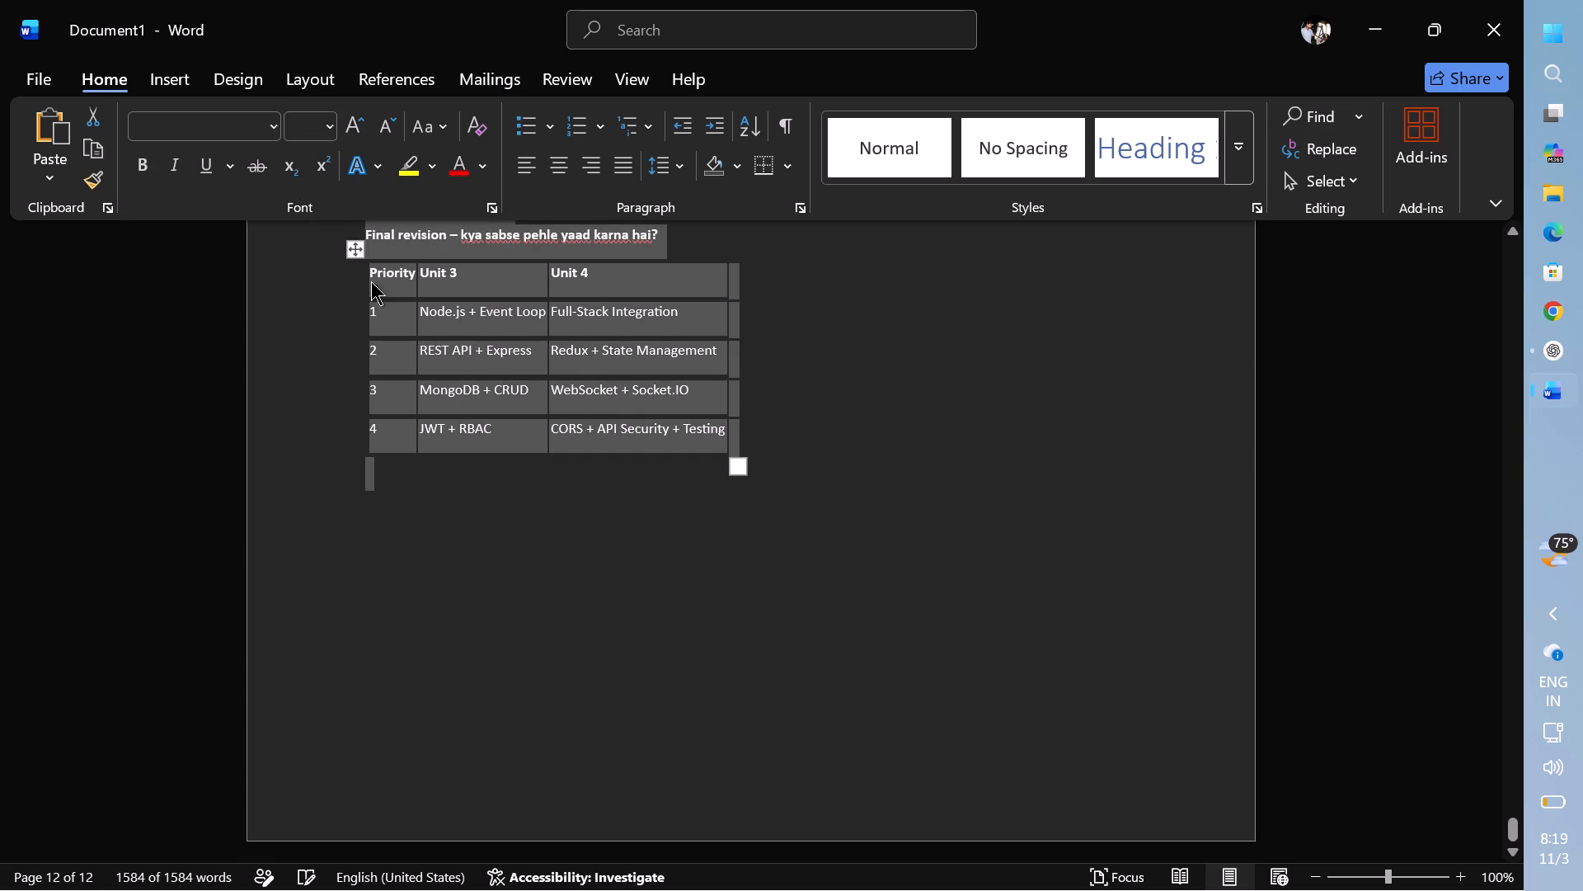
Set the document's page margins to Narrow, 0.5" on all sides.
click(304, 94)
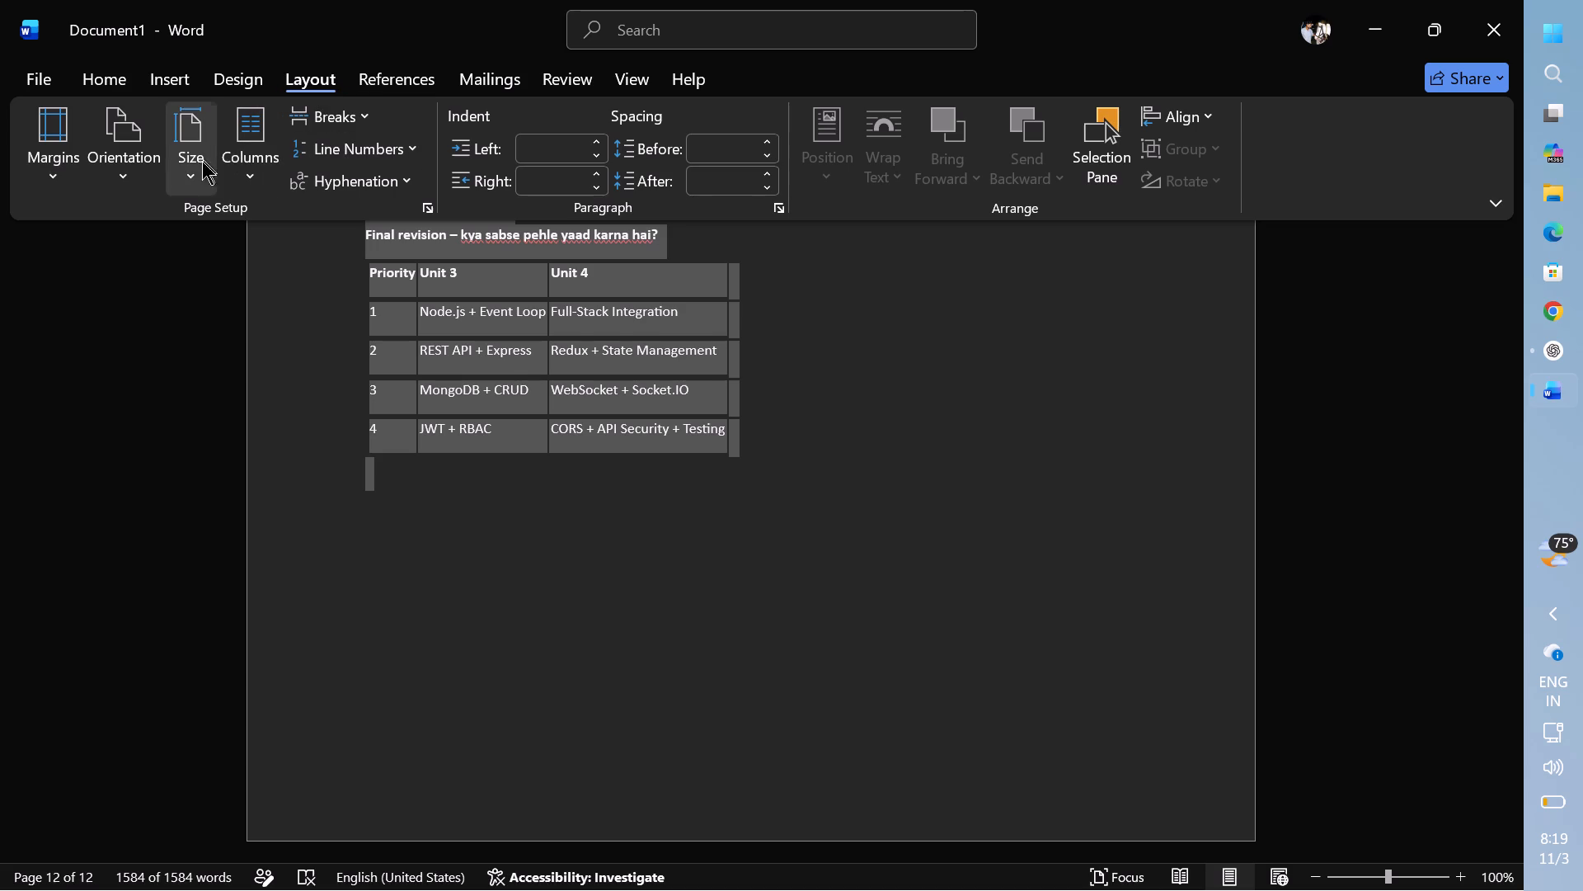
click(63, 174)
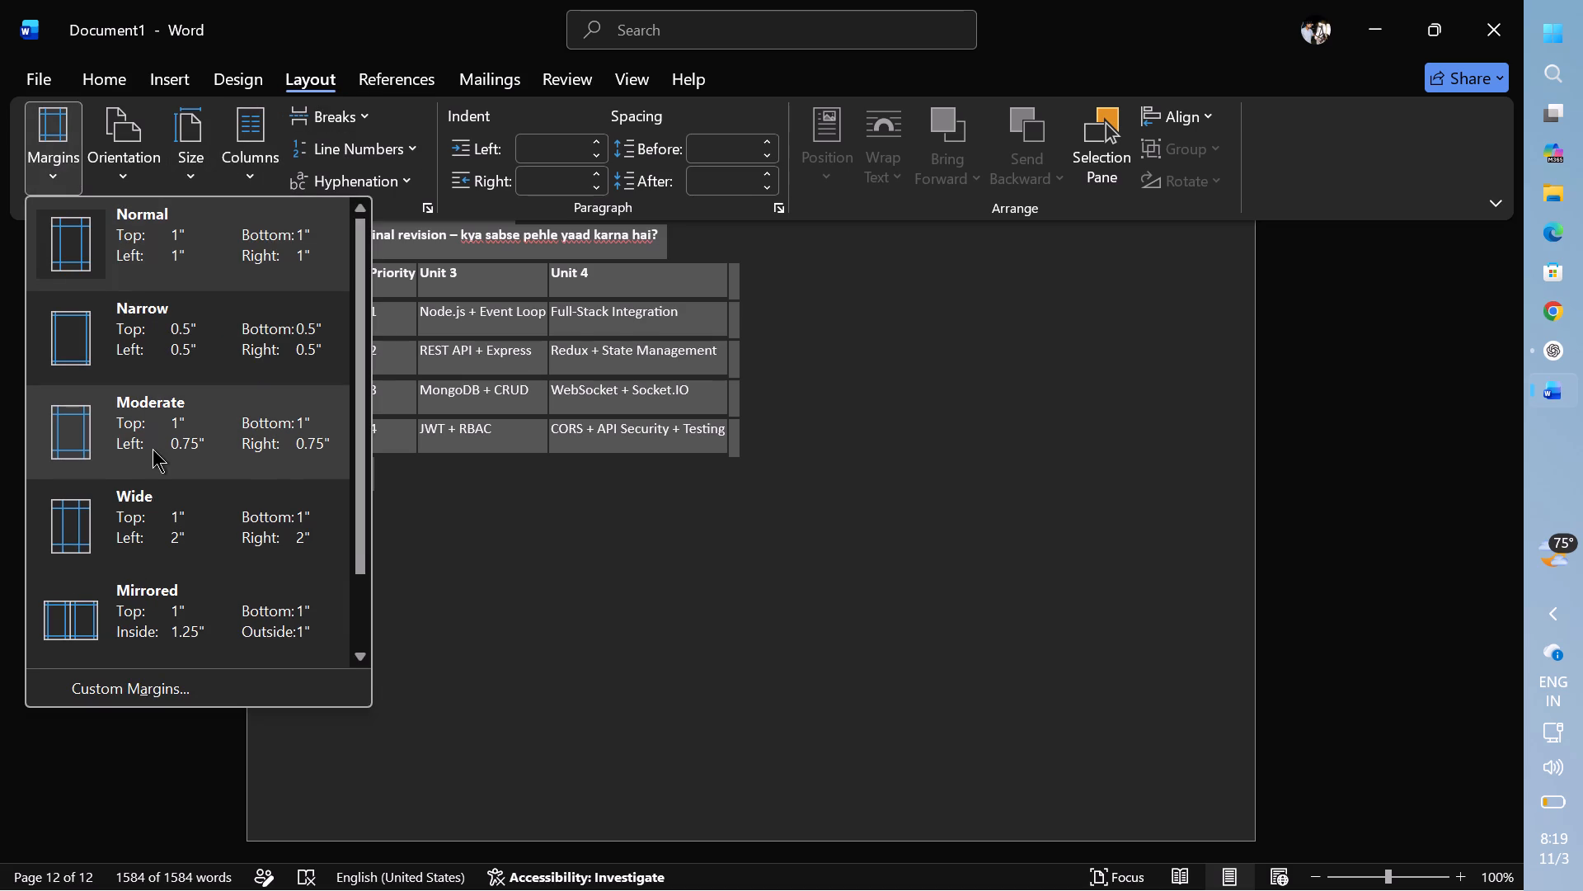
click(170, 356)
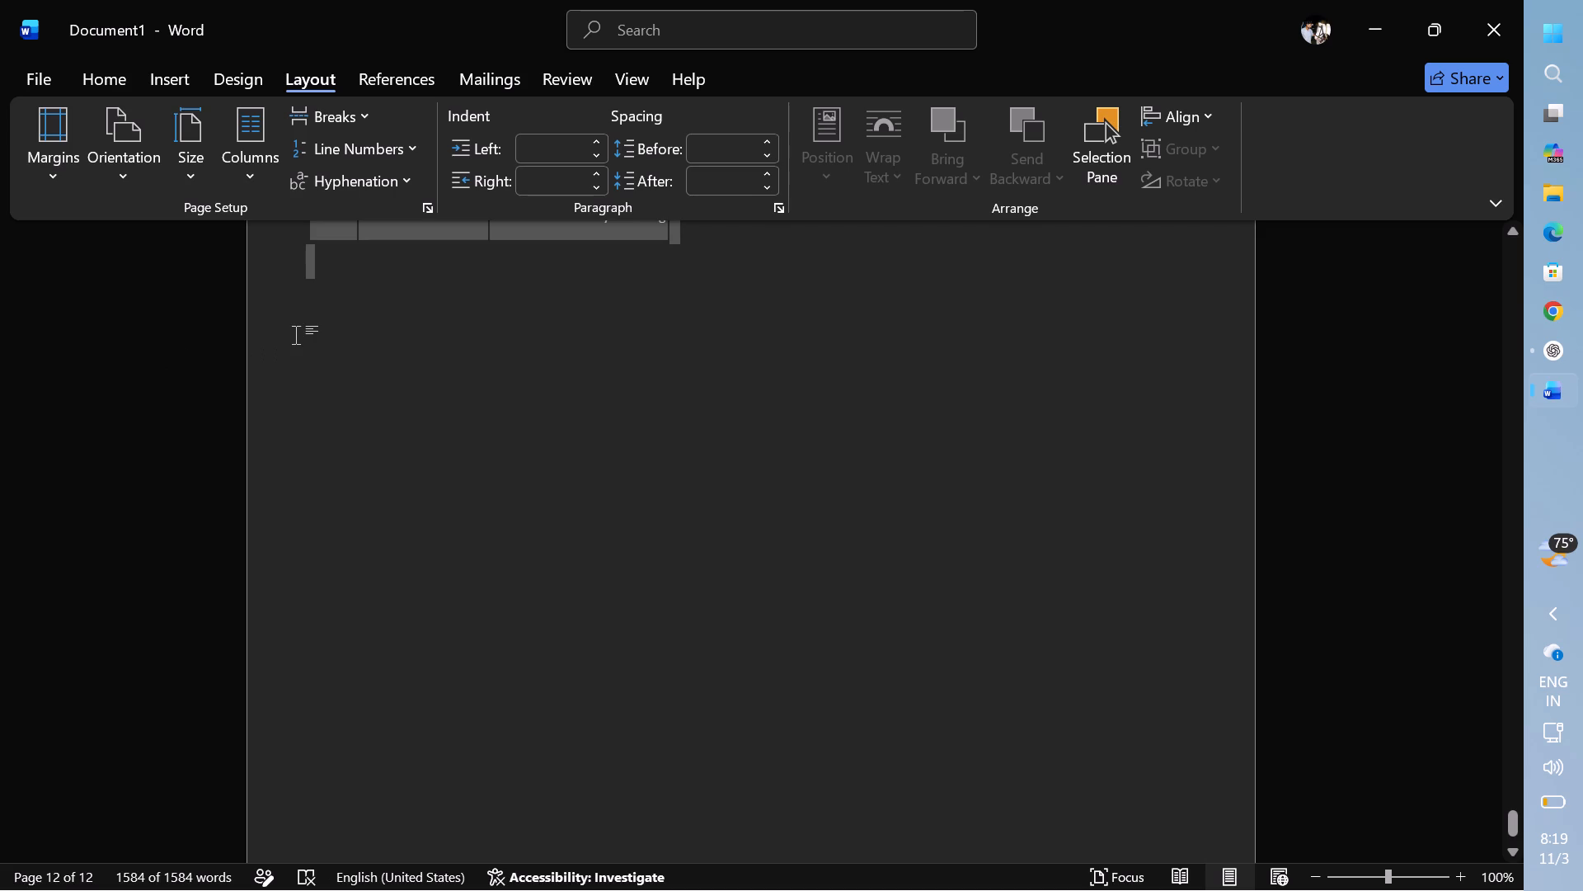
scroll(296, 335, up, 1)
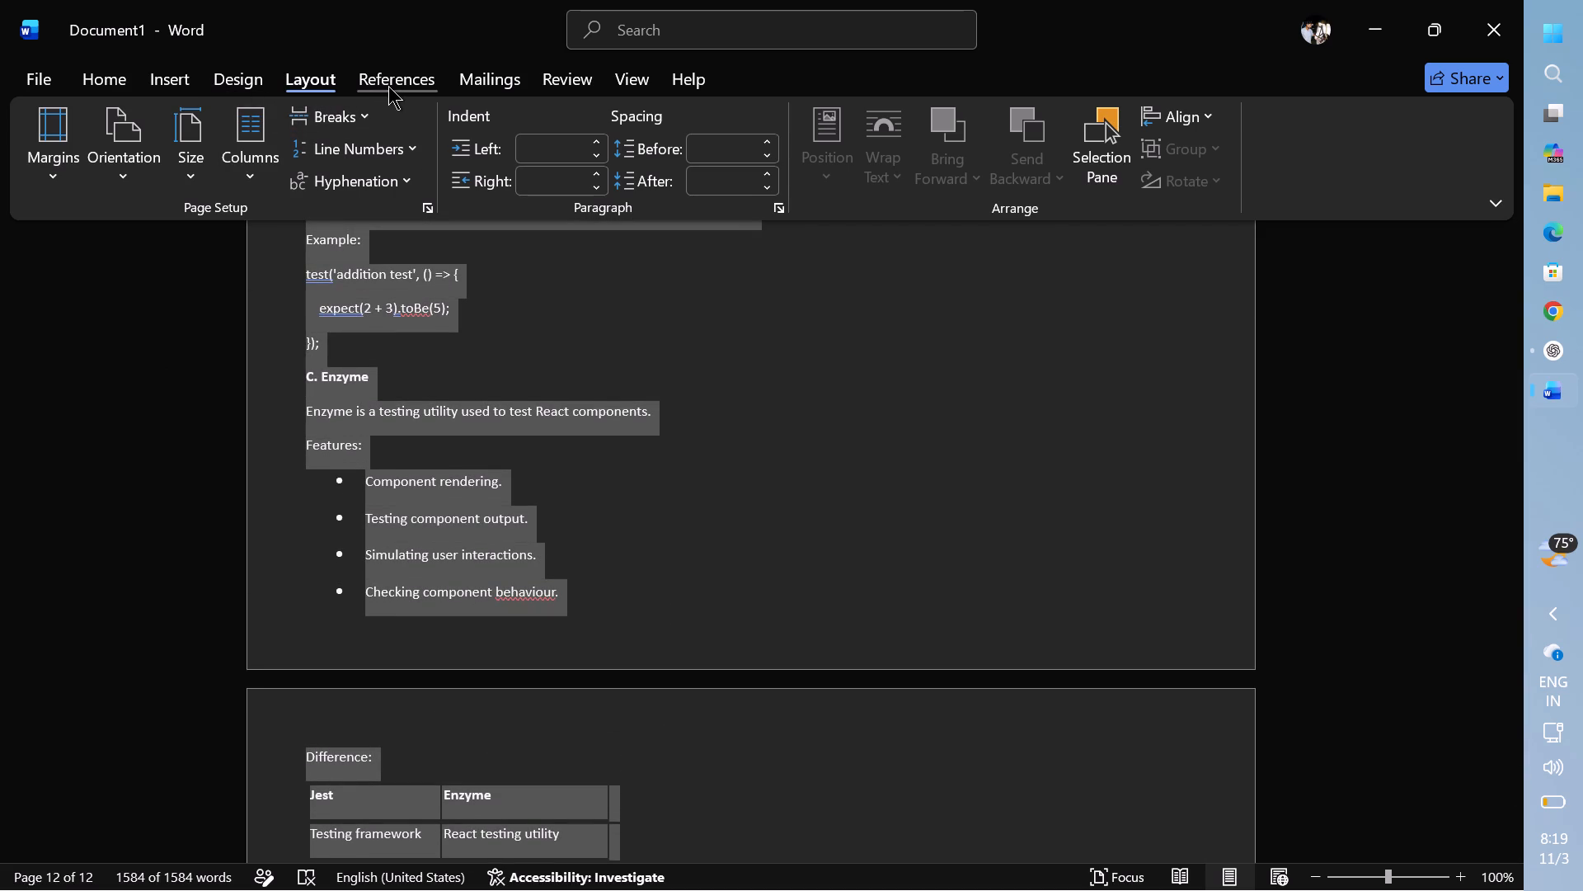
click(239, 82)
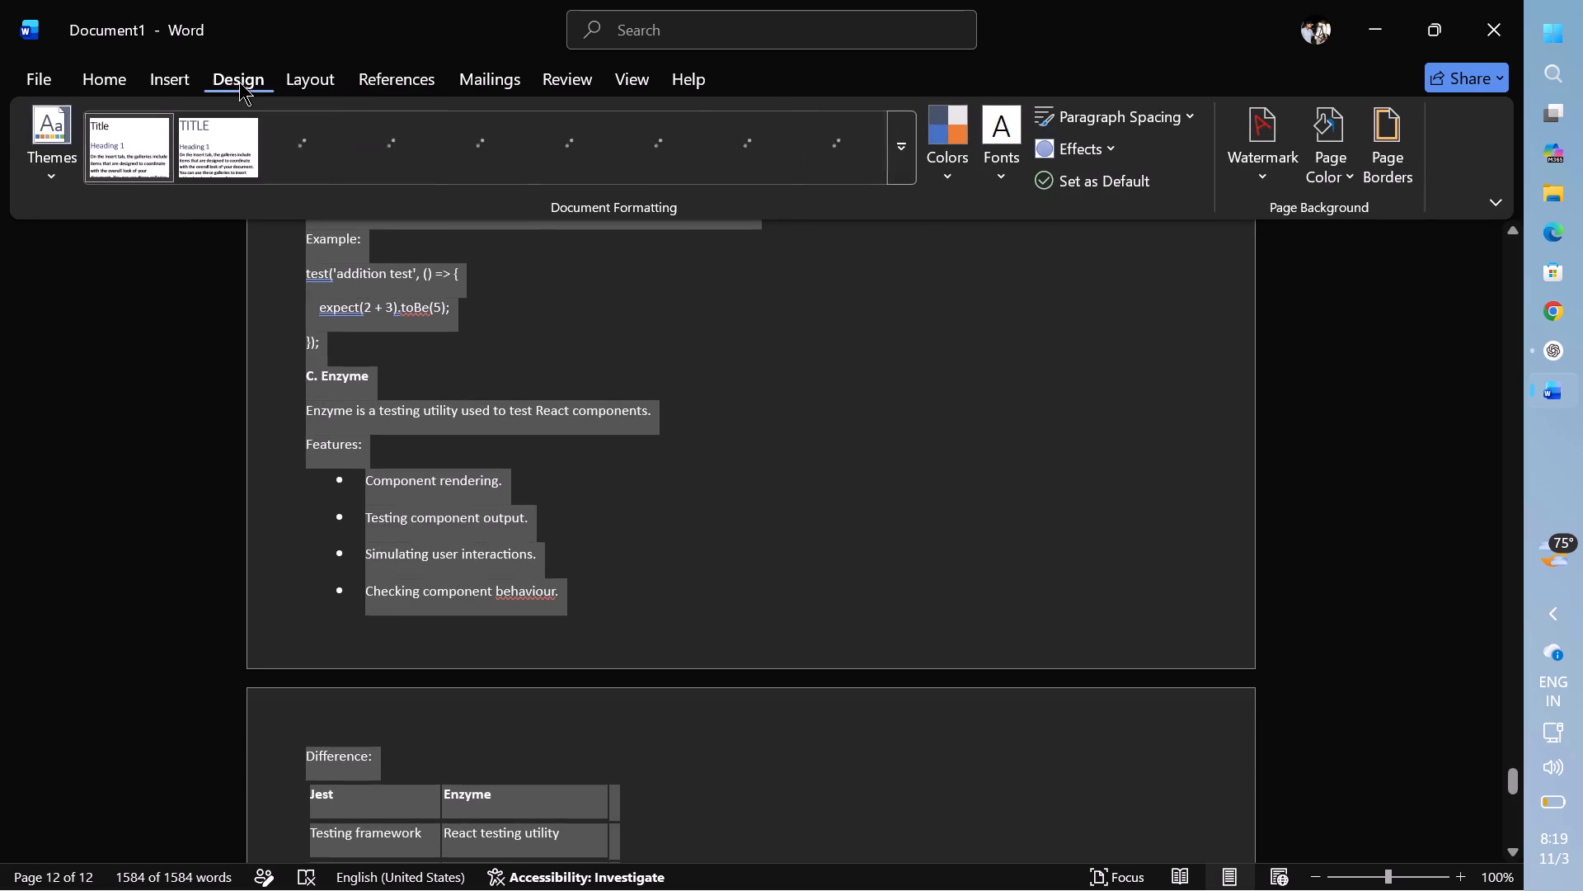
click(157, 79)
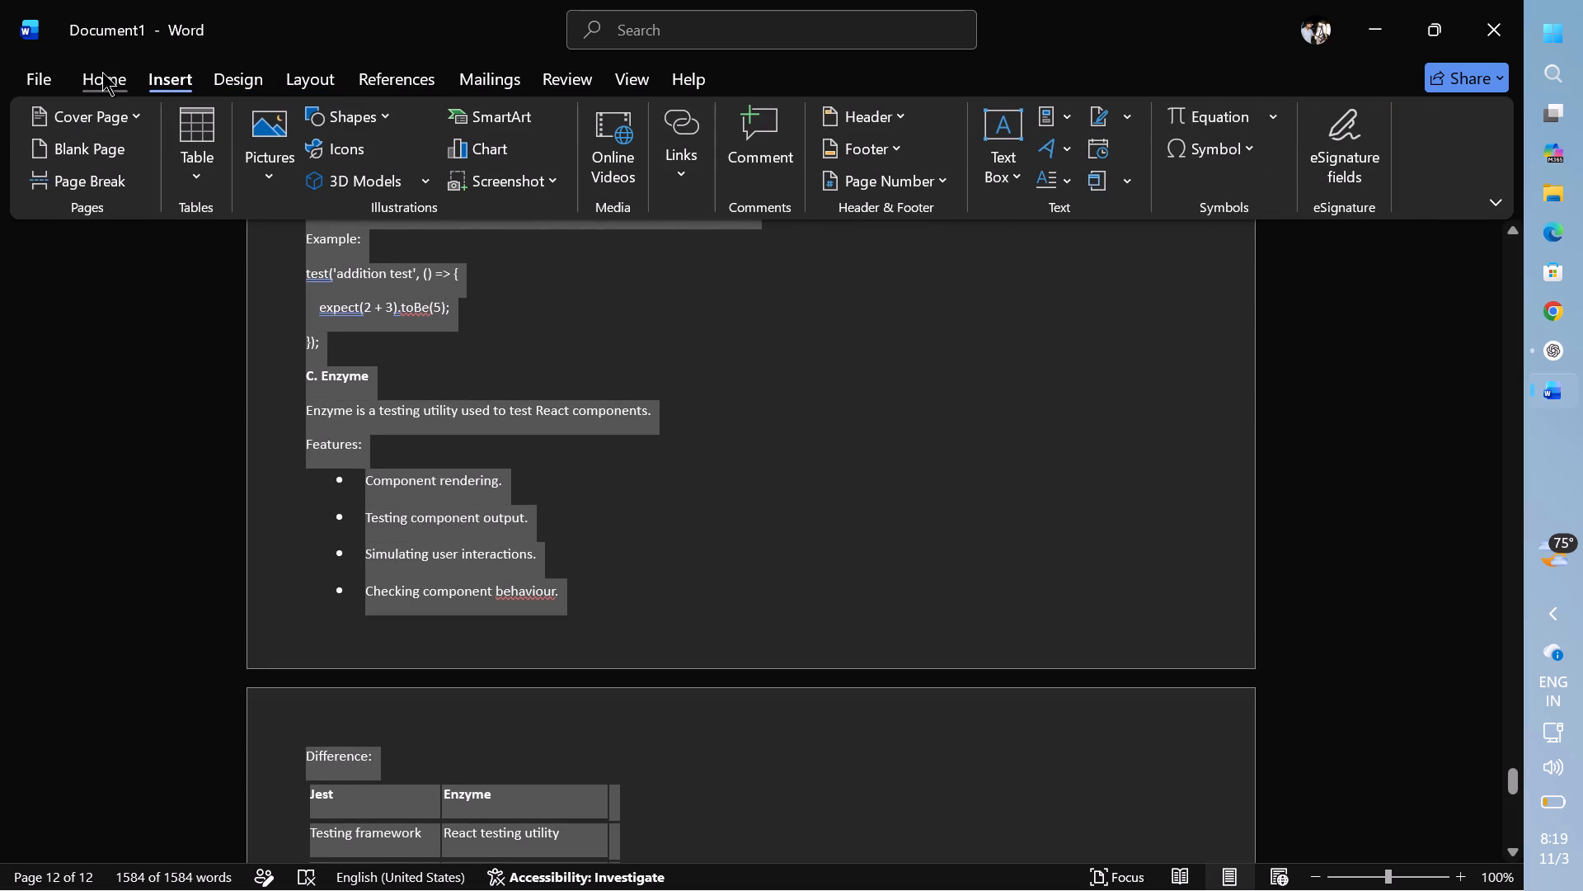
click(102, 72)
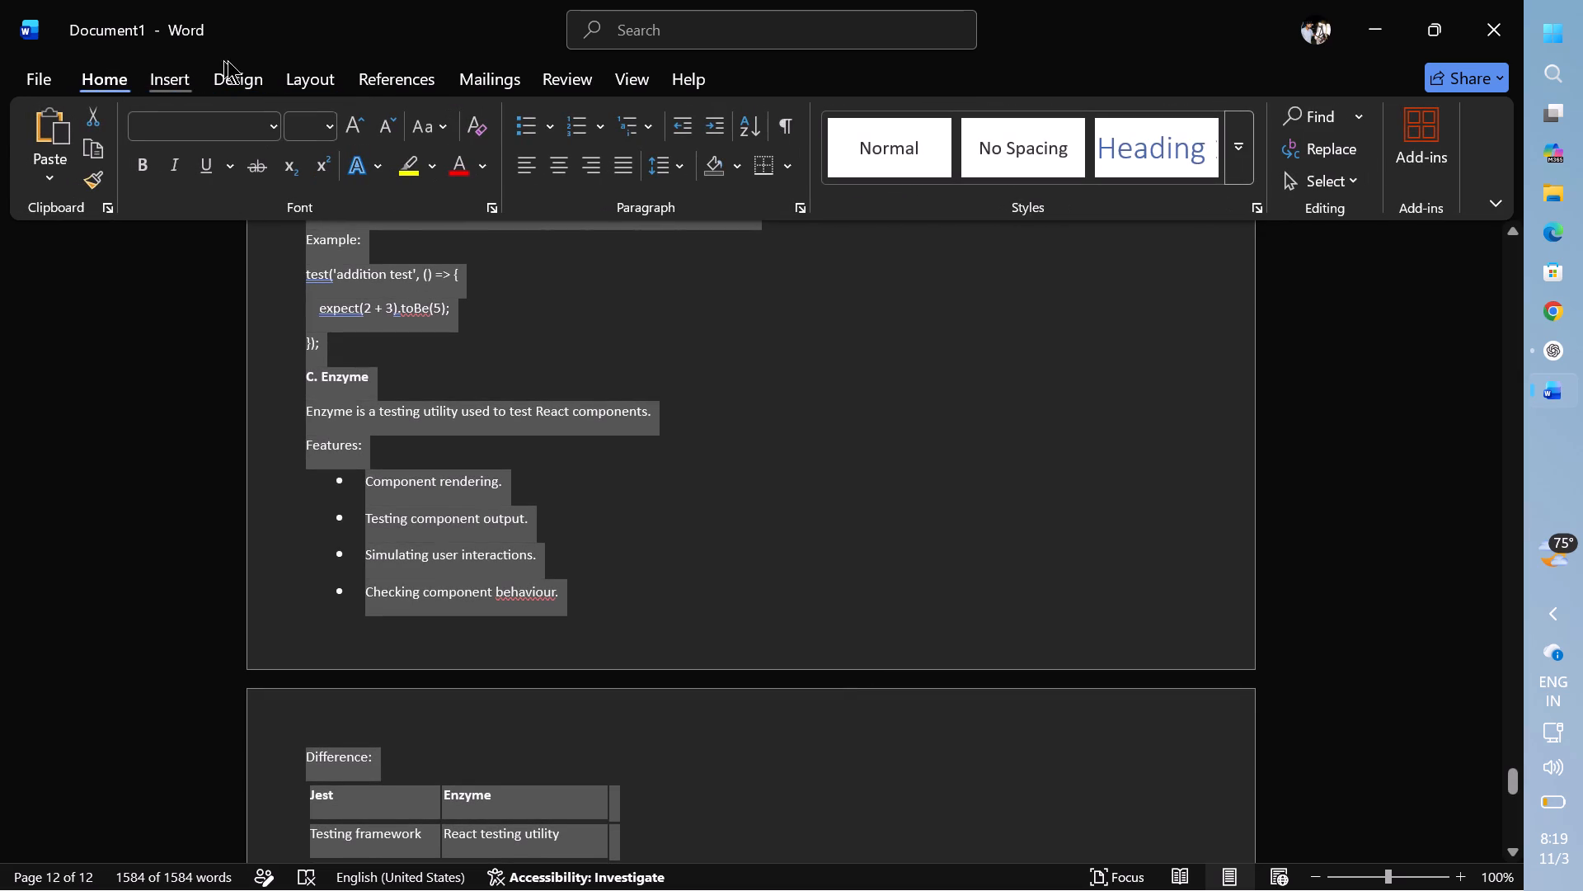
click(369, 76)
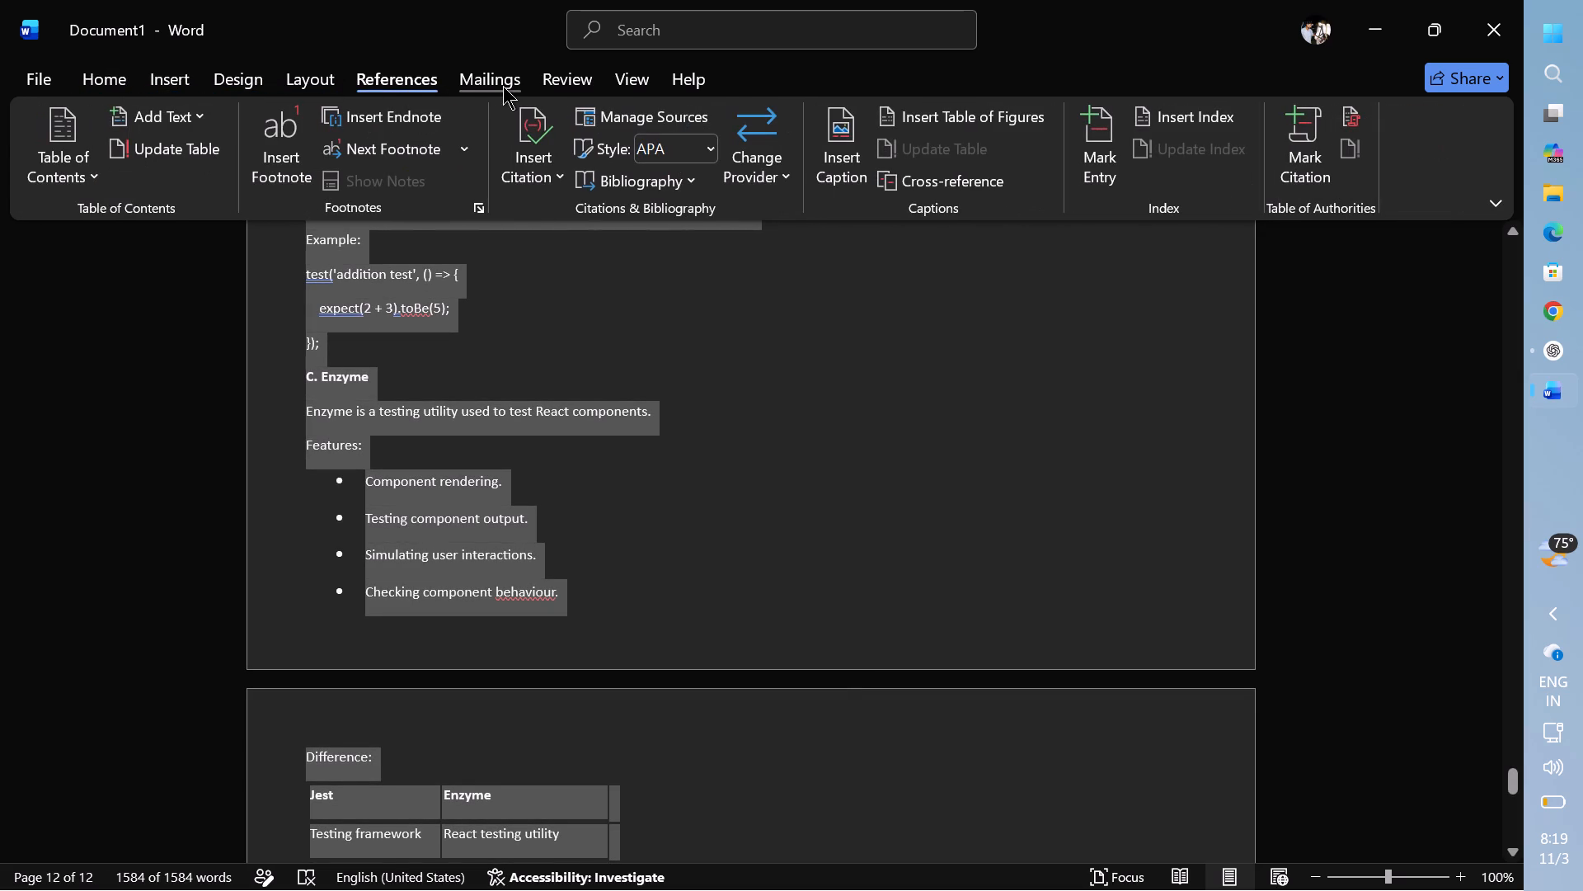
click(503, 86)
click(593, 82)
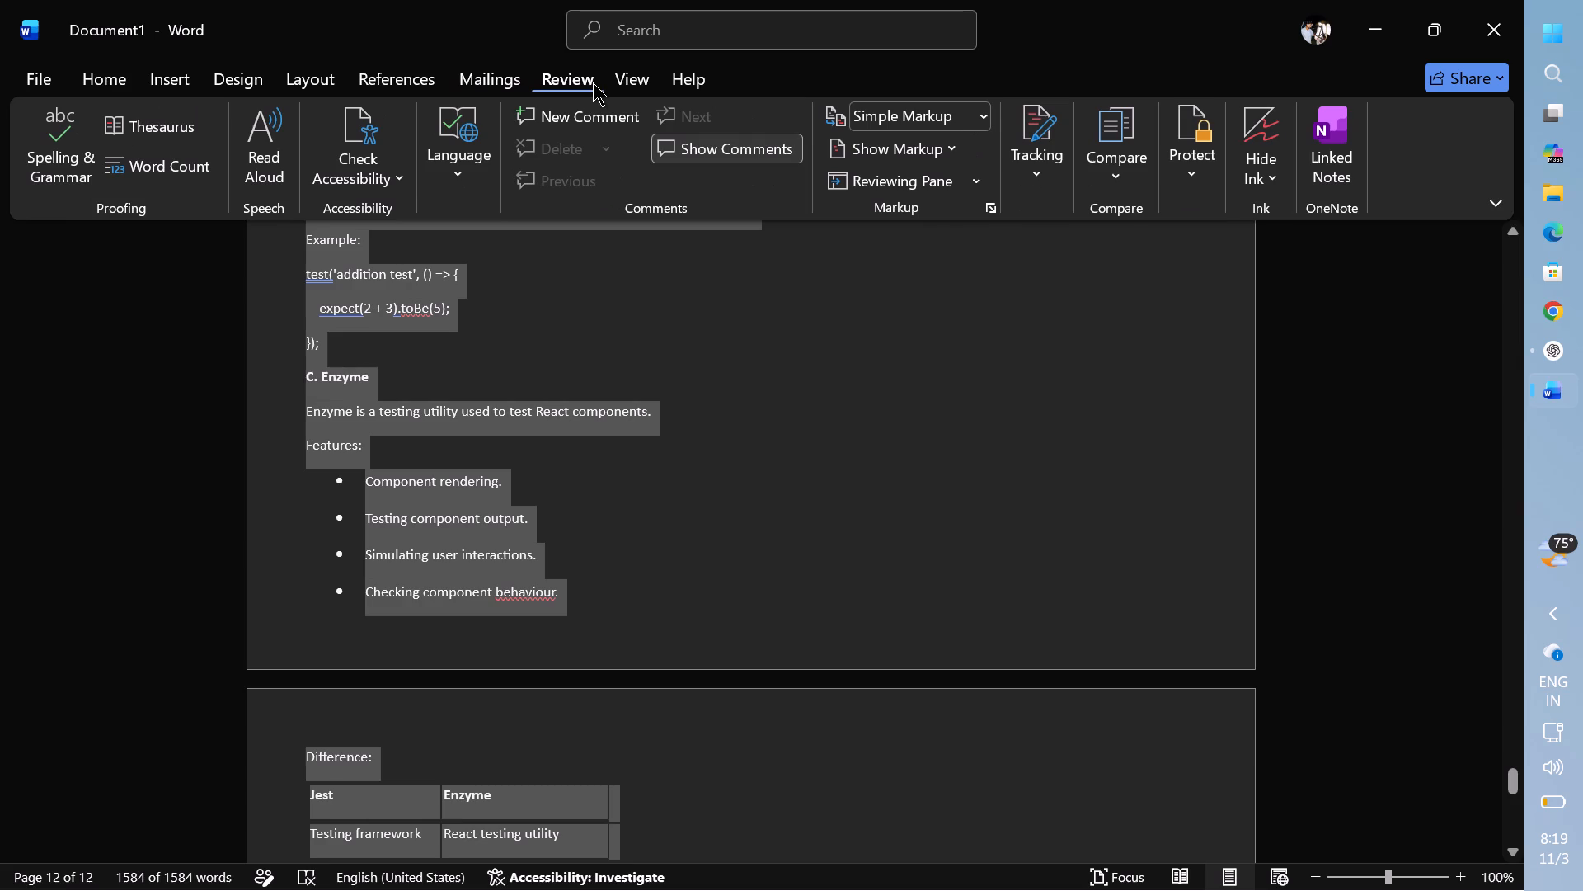
View the document in Read Mode and return to the Print Layout view.
click(623, 82)
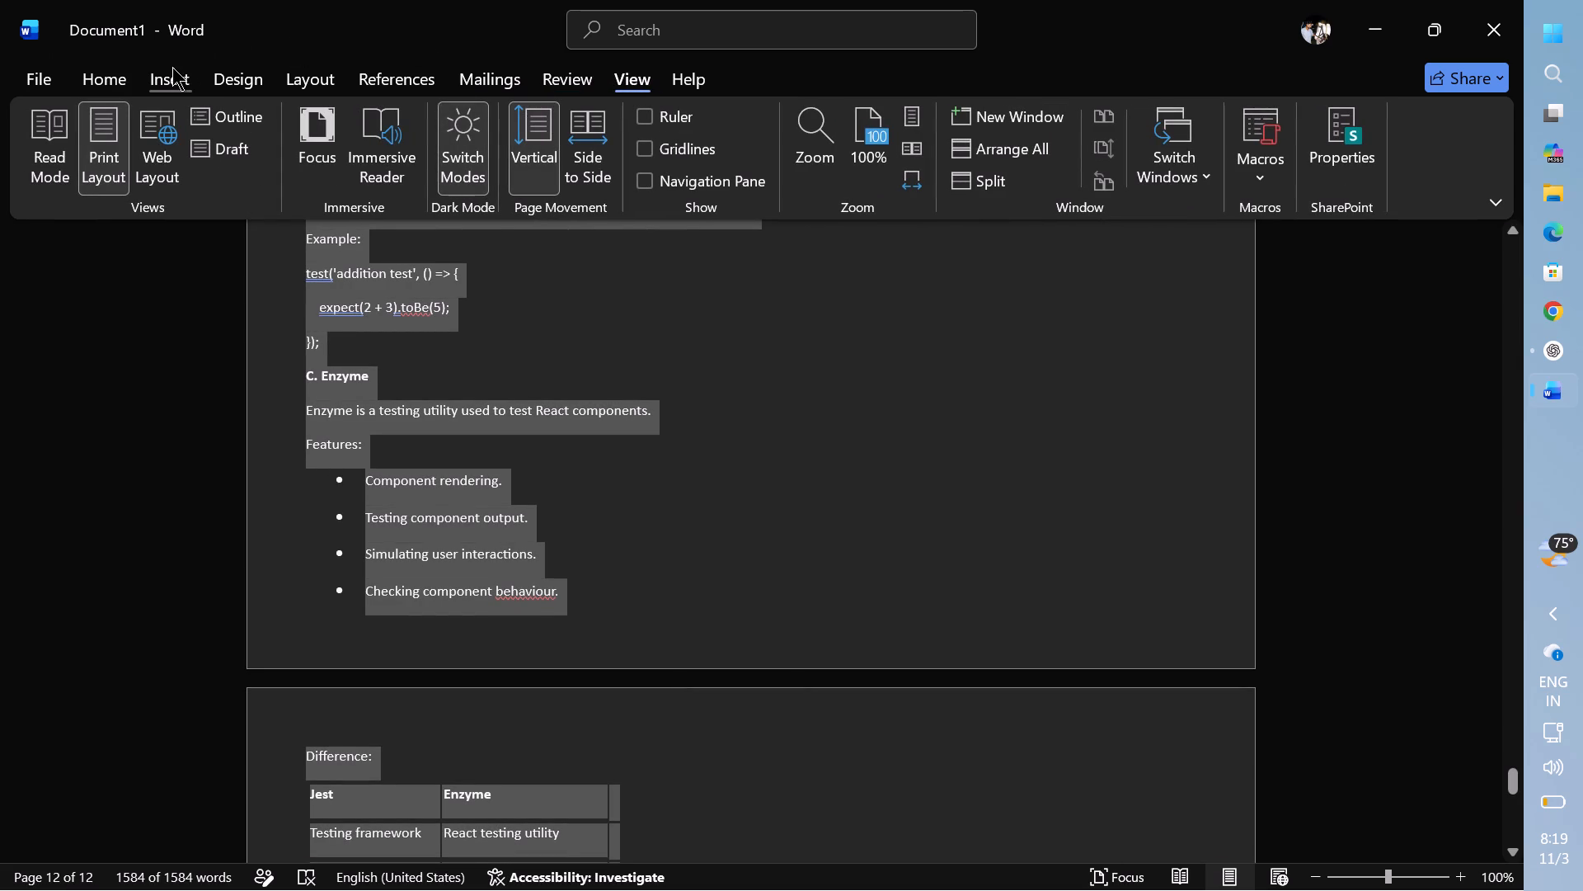
click(72, 120)
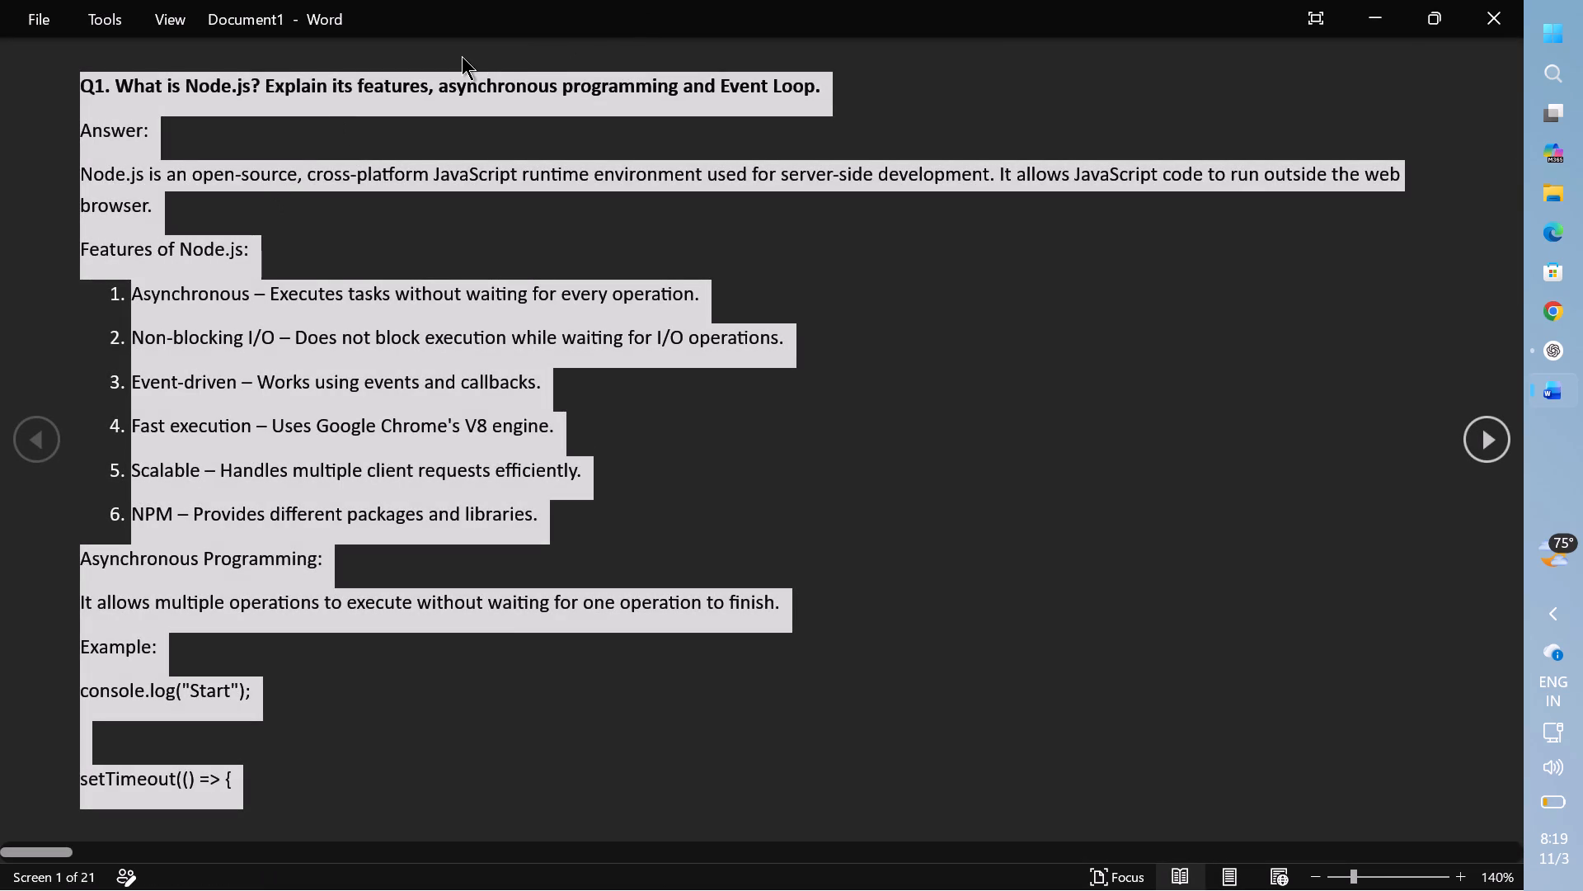
key(Escape)
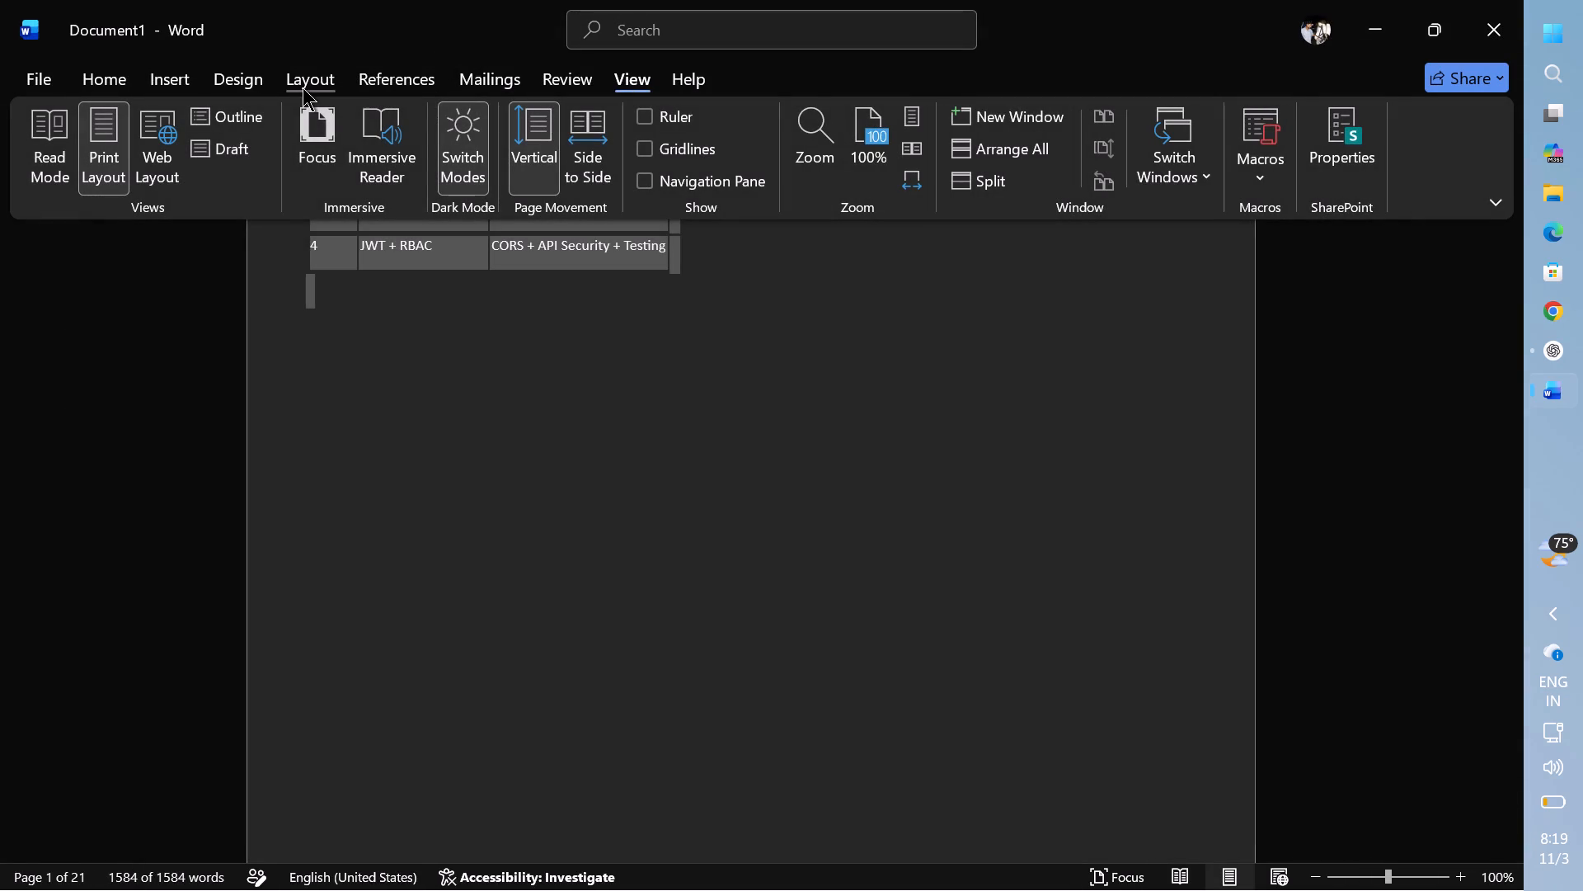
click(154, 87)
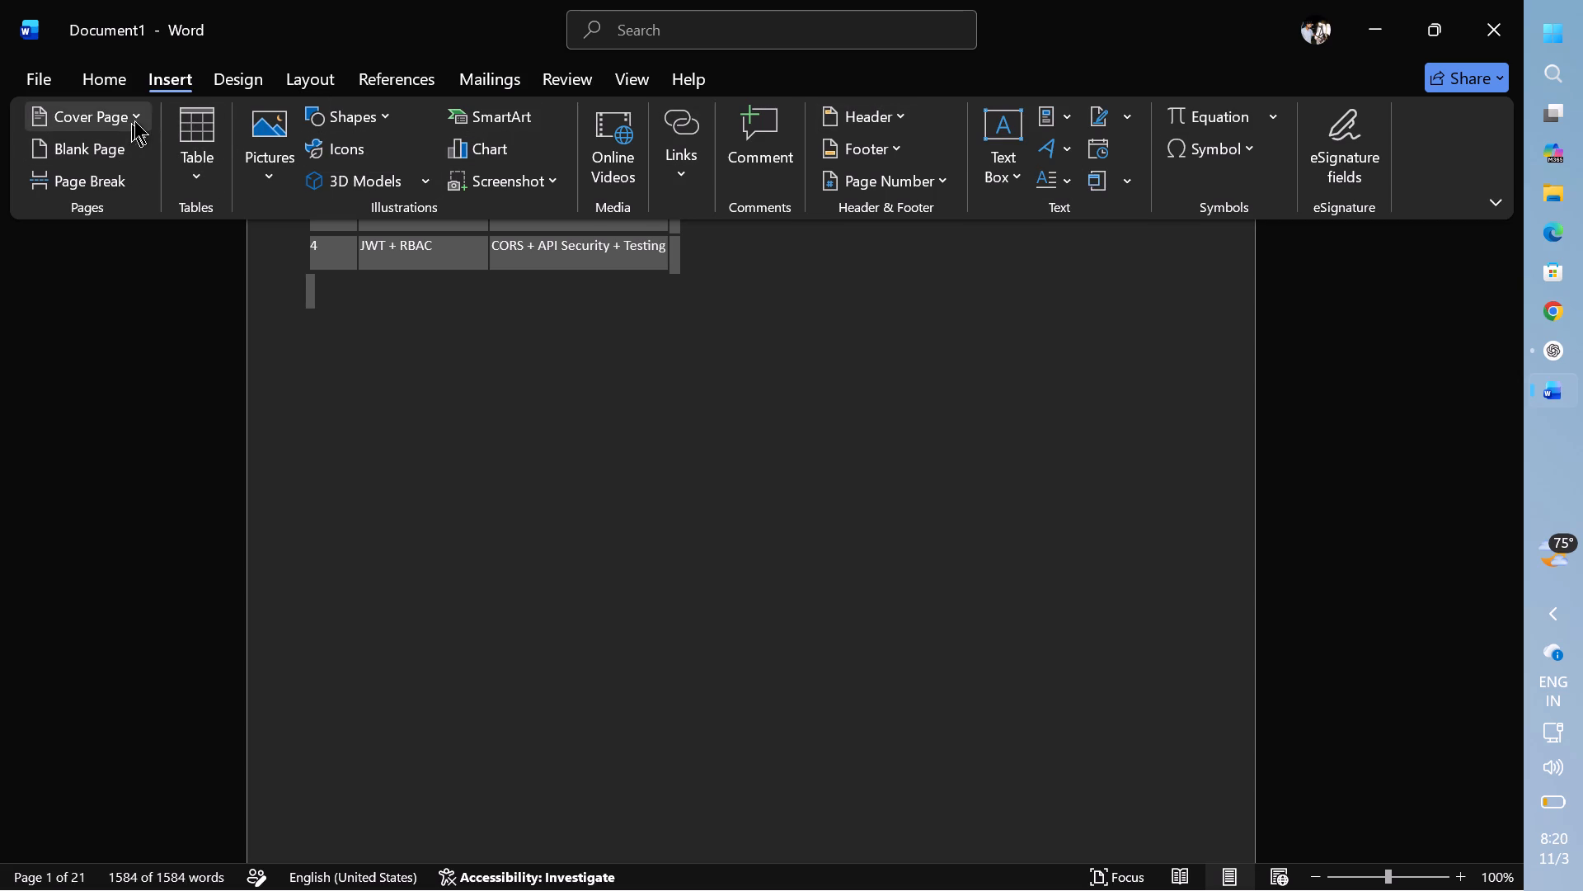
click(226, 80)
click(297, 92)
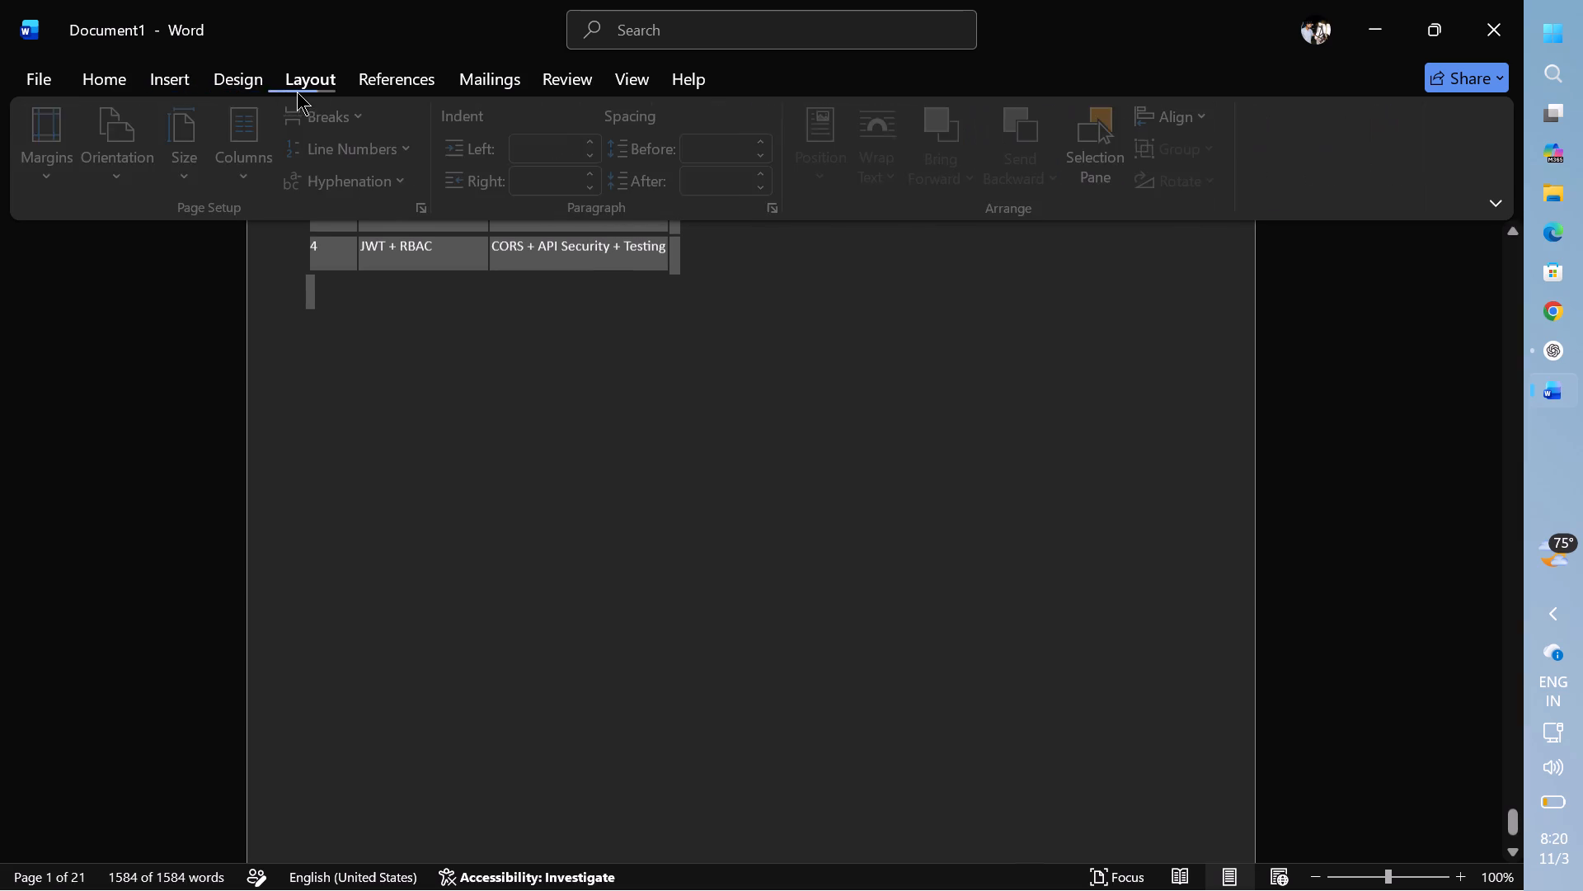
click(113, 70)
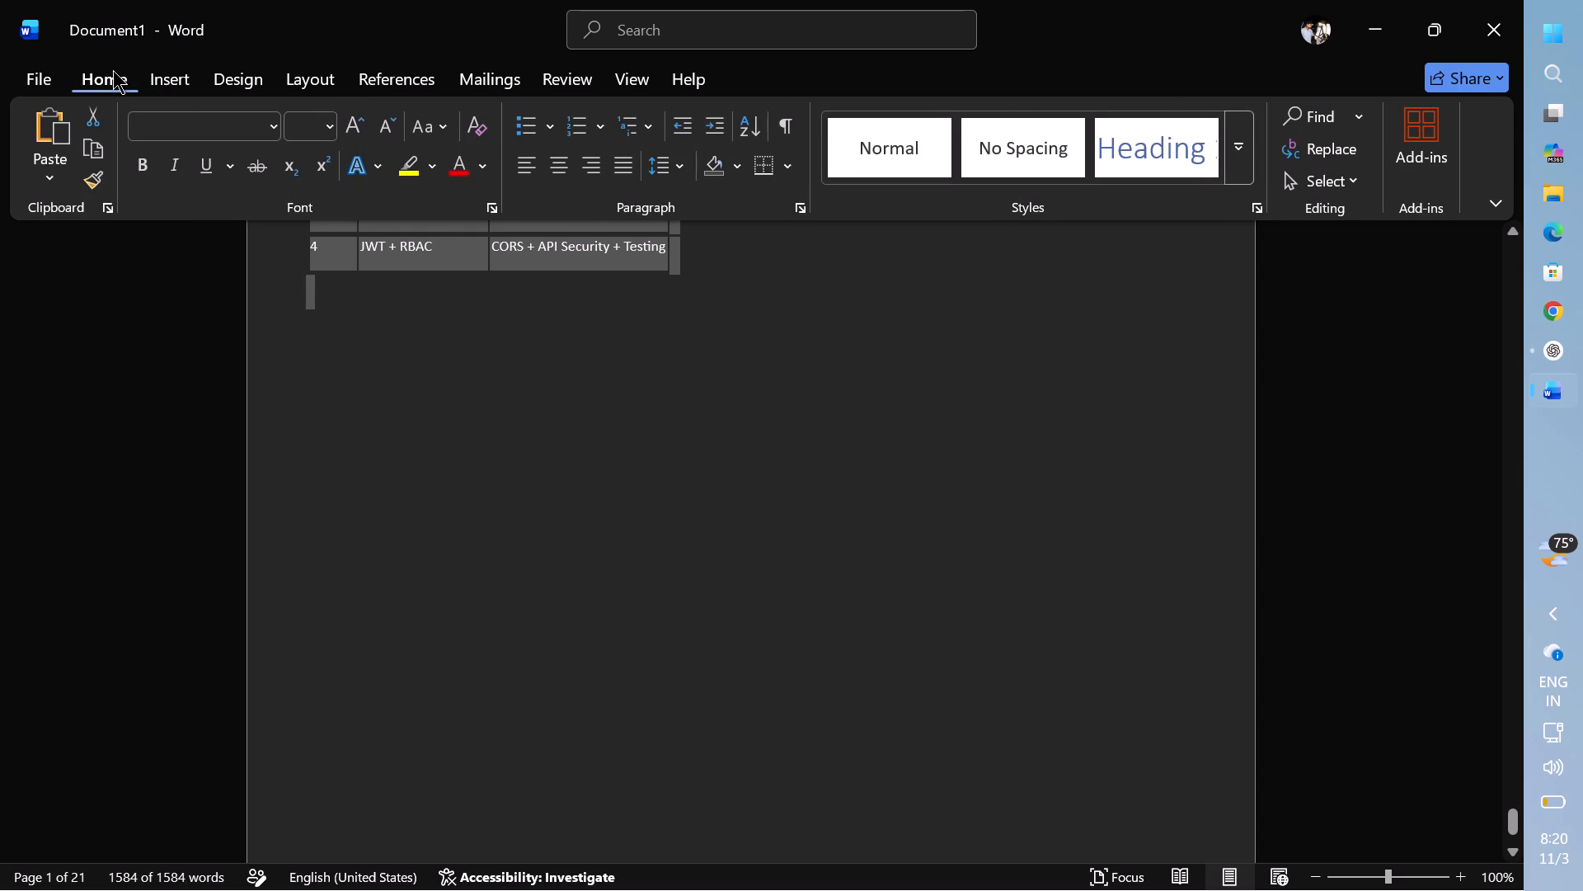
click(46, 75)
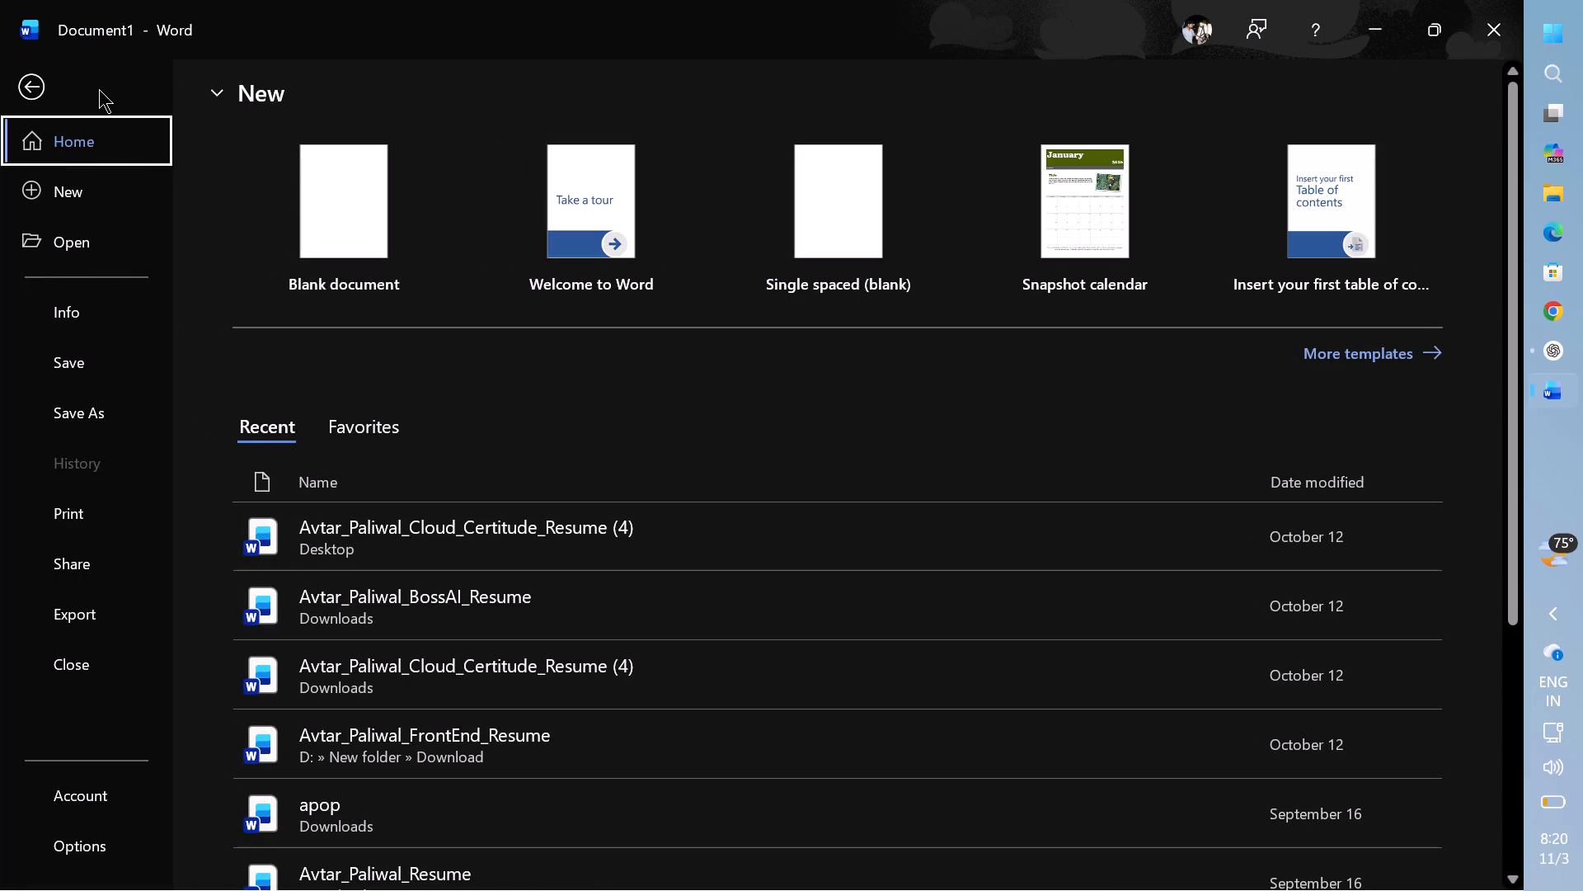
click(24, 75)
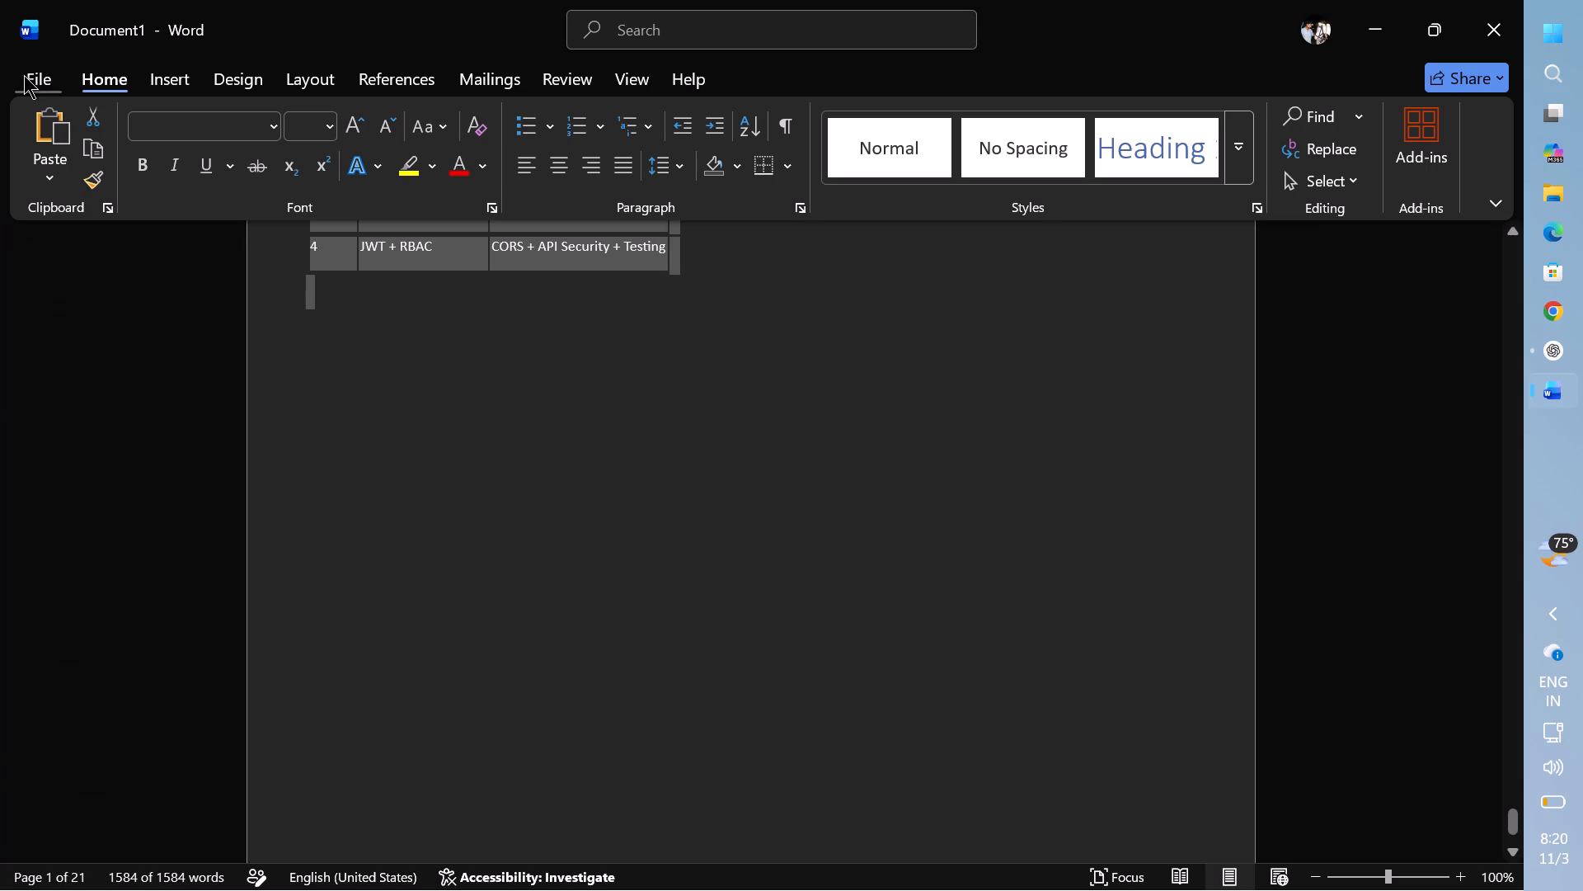
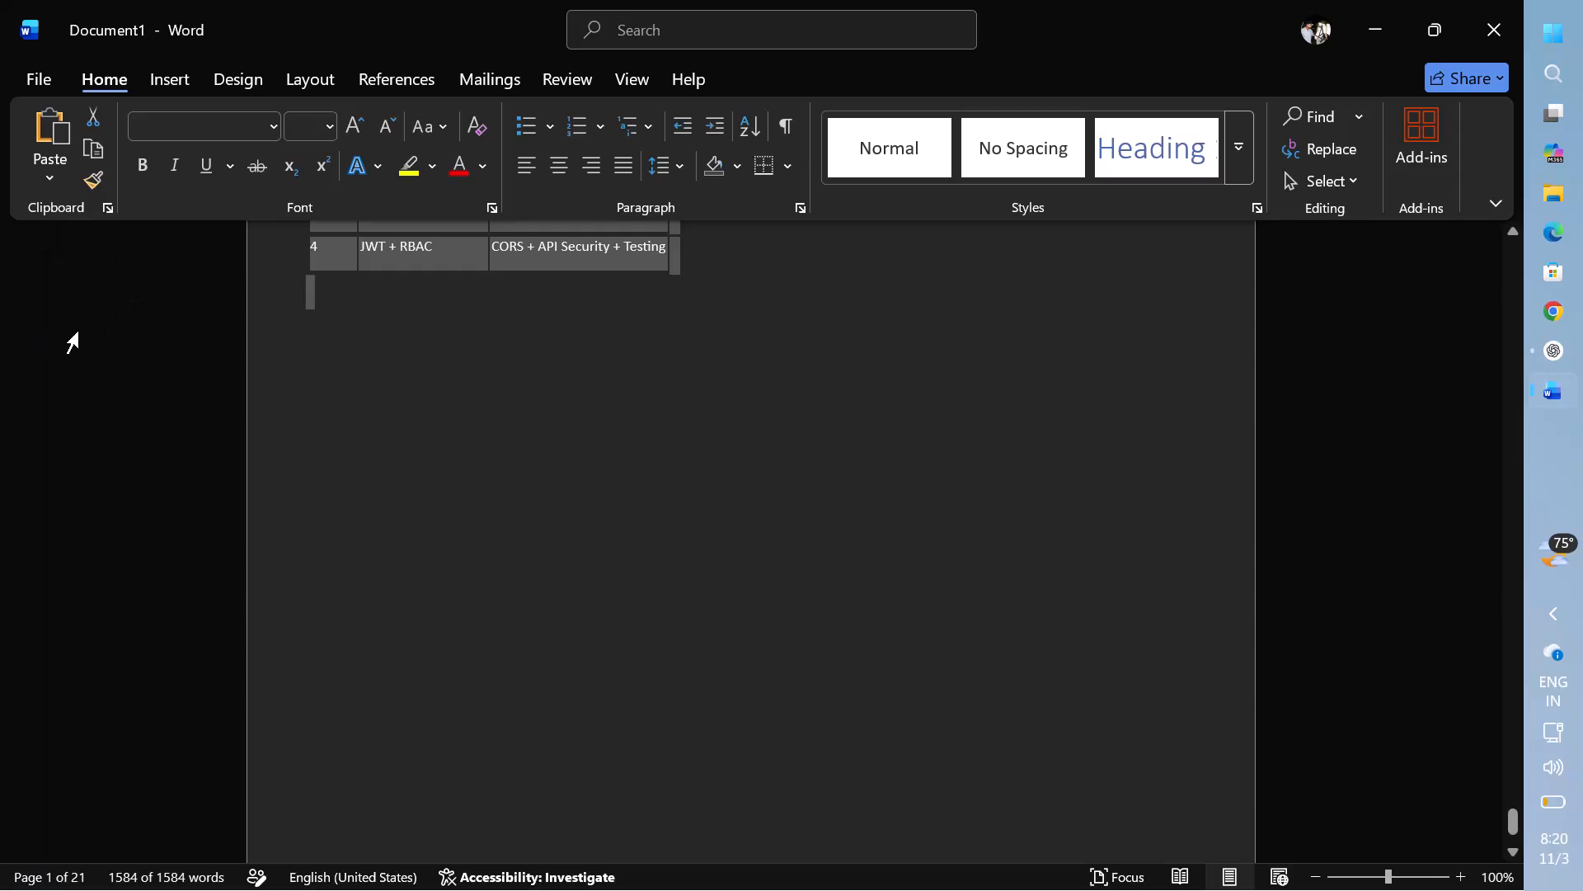
Clear the whole-document selection on the first page and open the document's print settings and preview.
scroll(303, 479, up, 4)
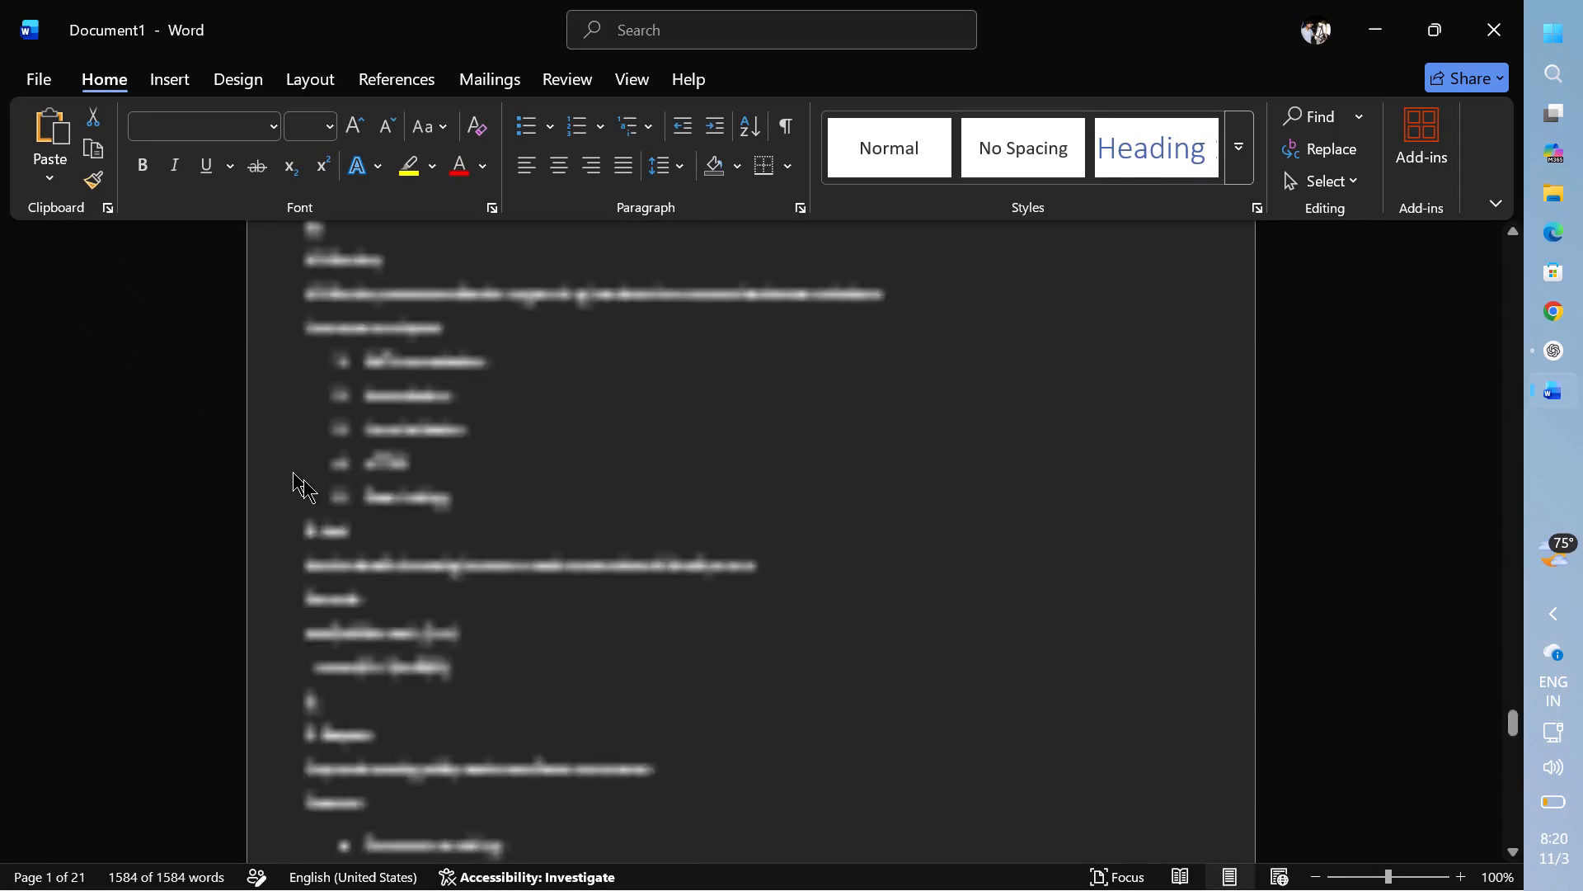
scroll(303, 479, up, 20)
scroll(303, 479, up, 2)
click(869, 563)
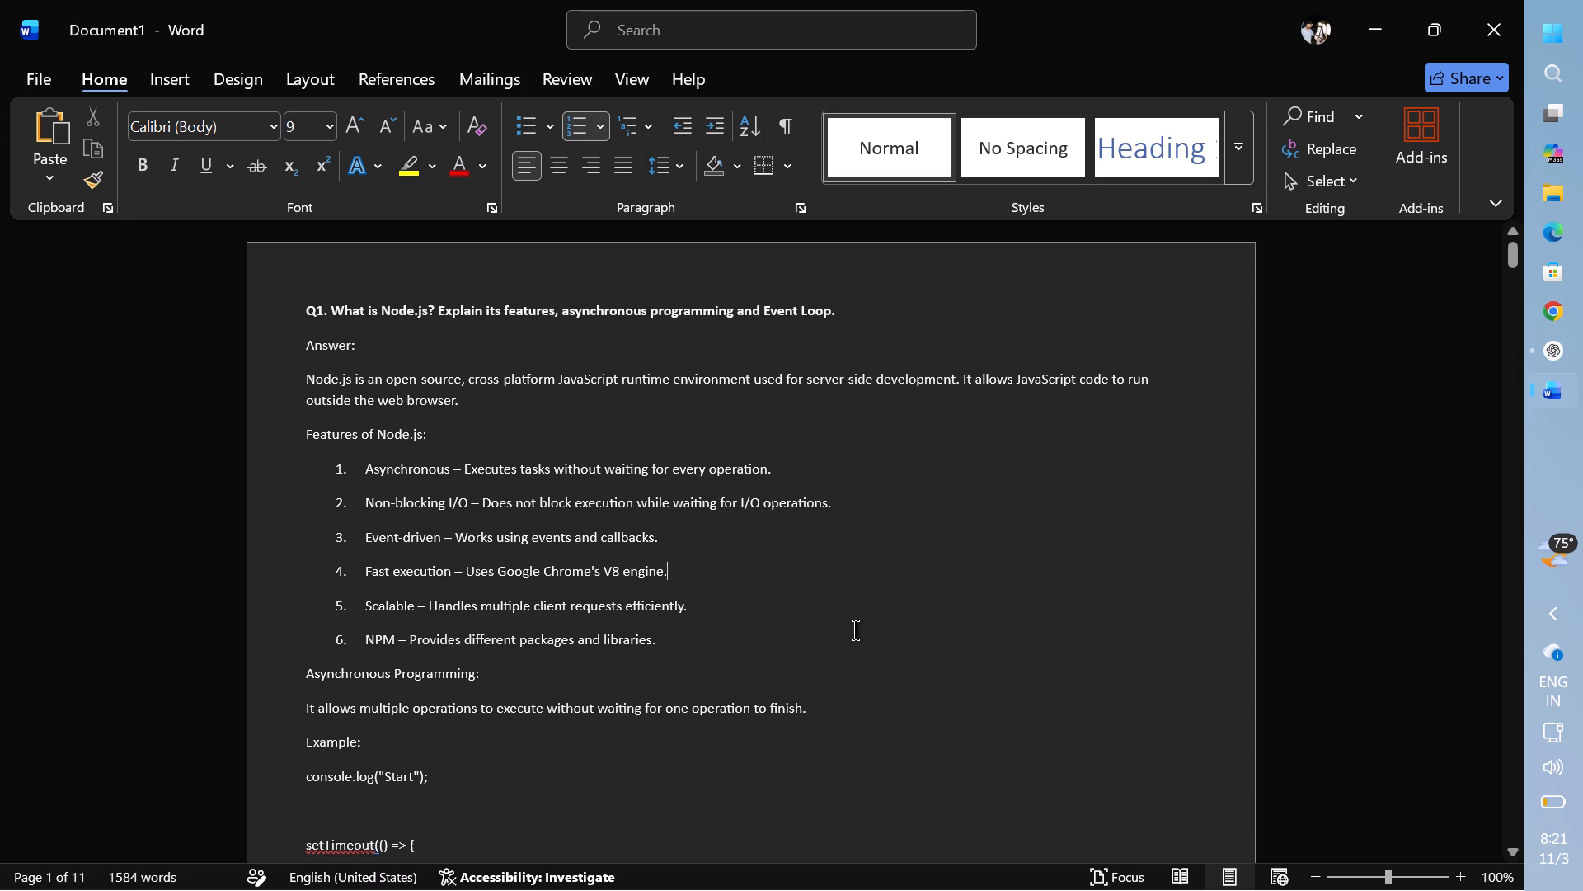
key(ctrl+p)
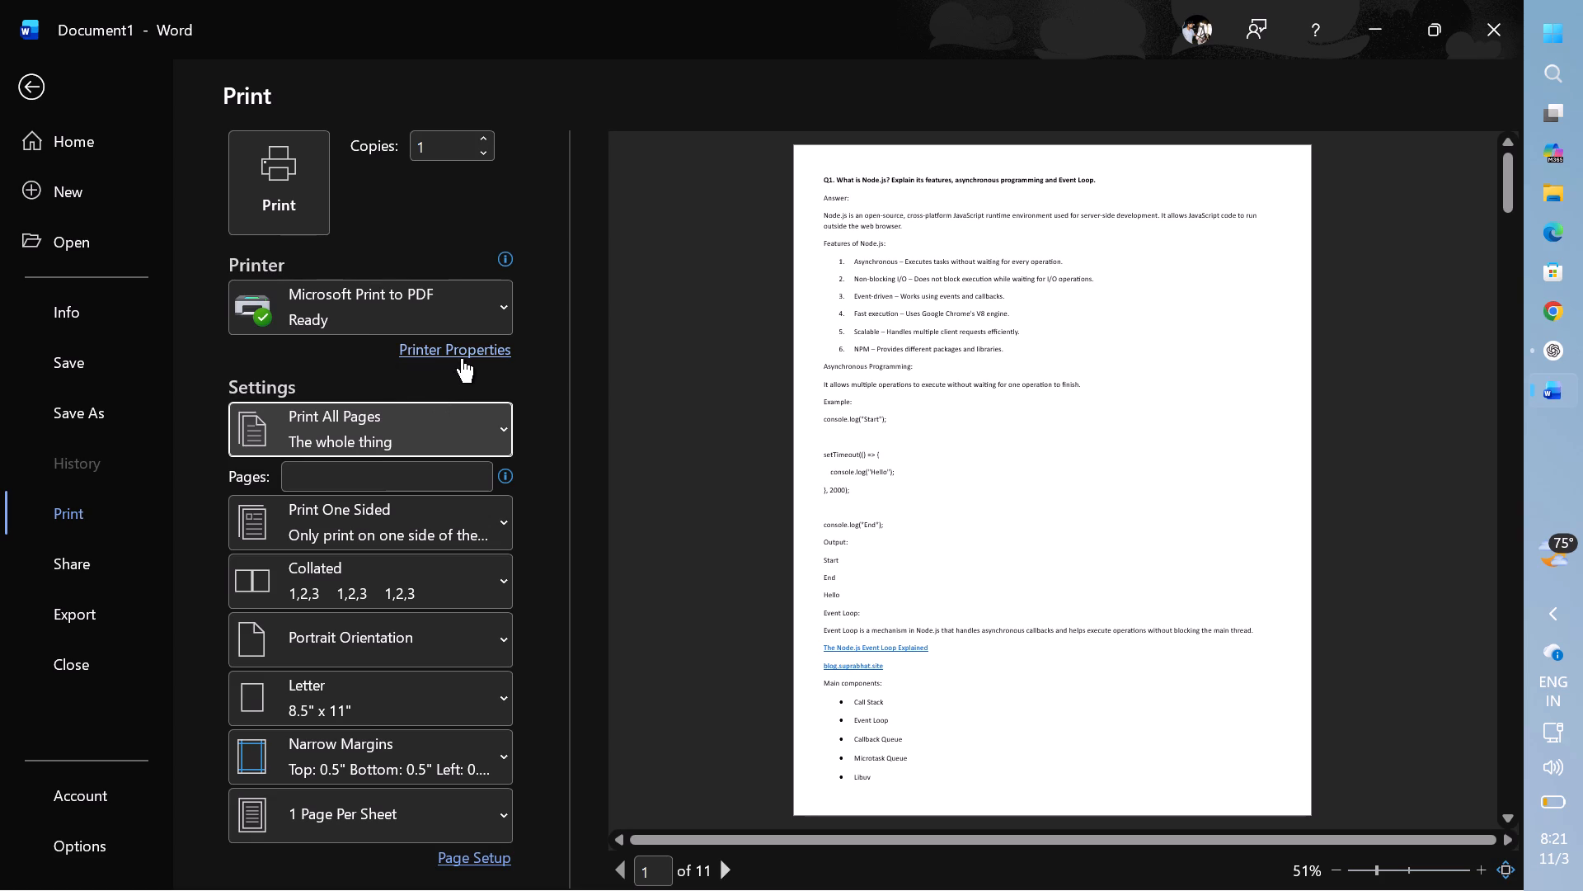
Examine the print options for collation, one- or two-sided printing, page range and which pages to print.
click(361, 576)
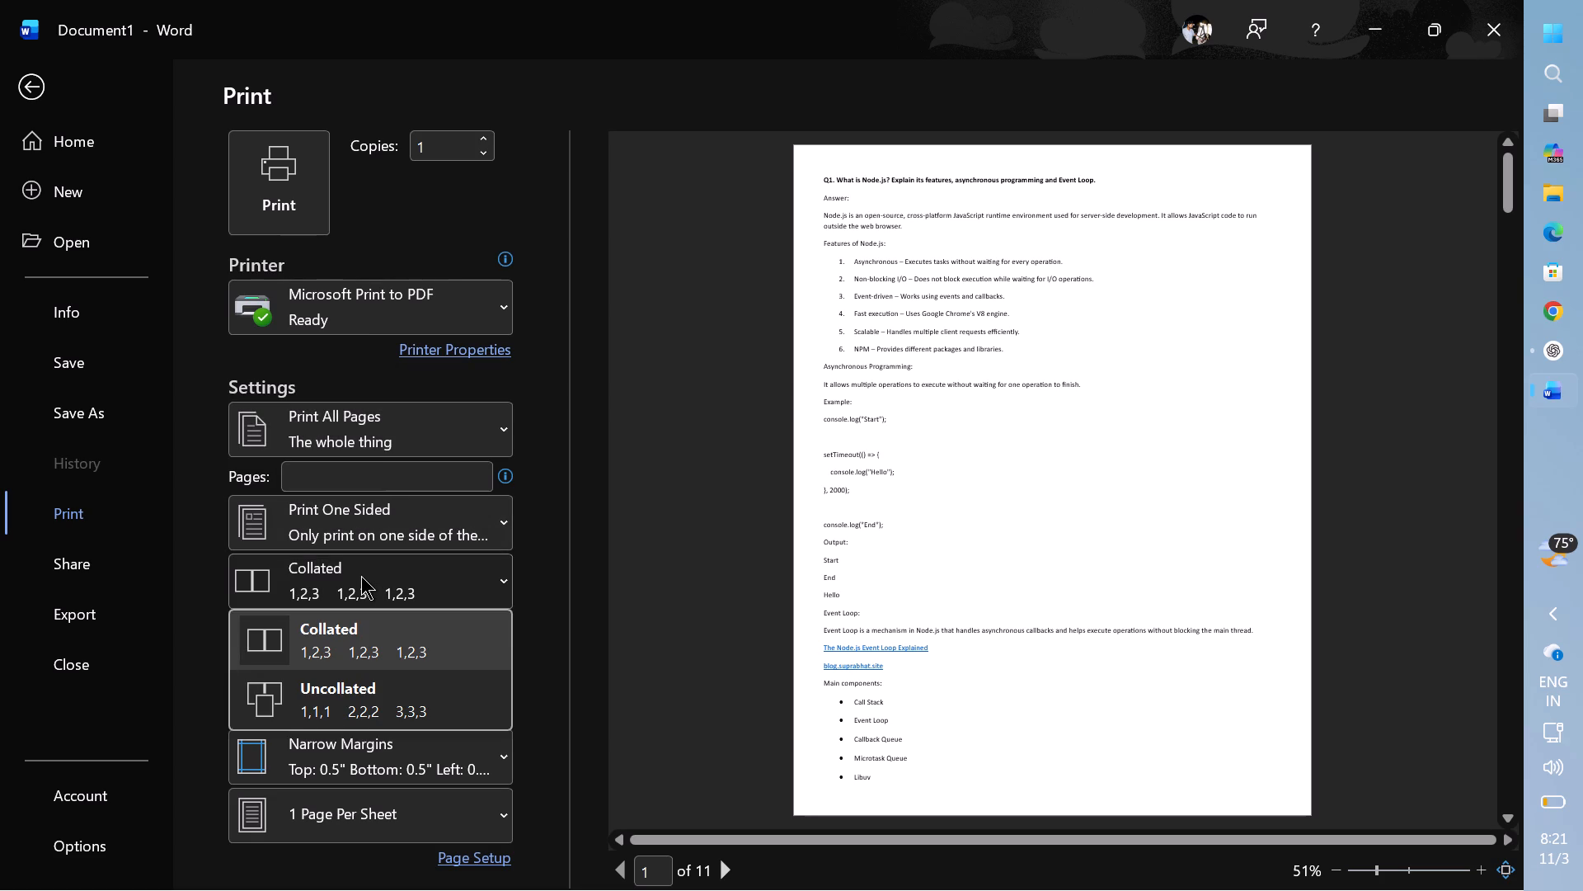
click(397, 515)
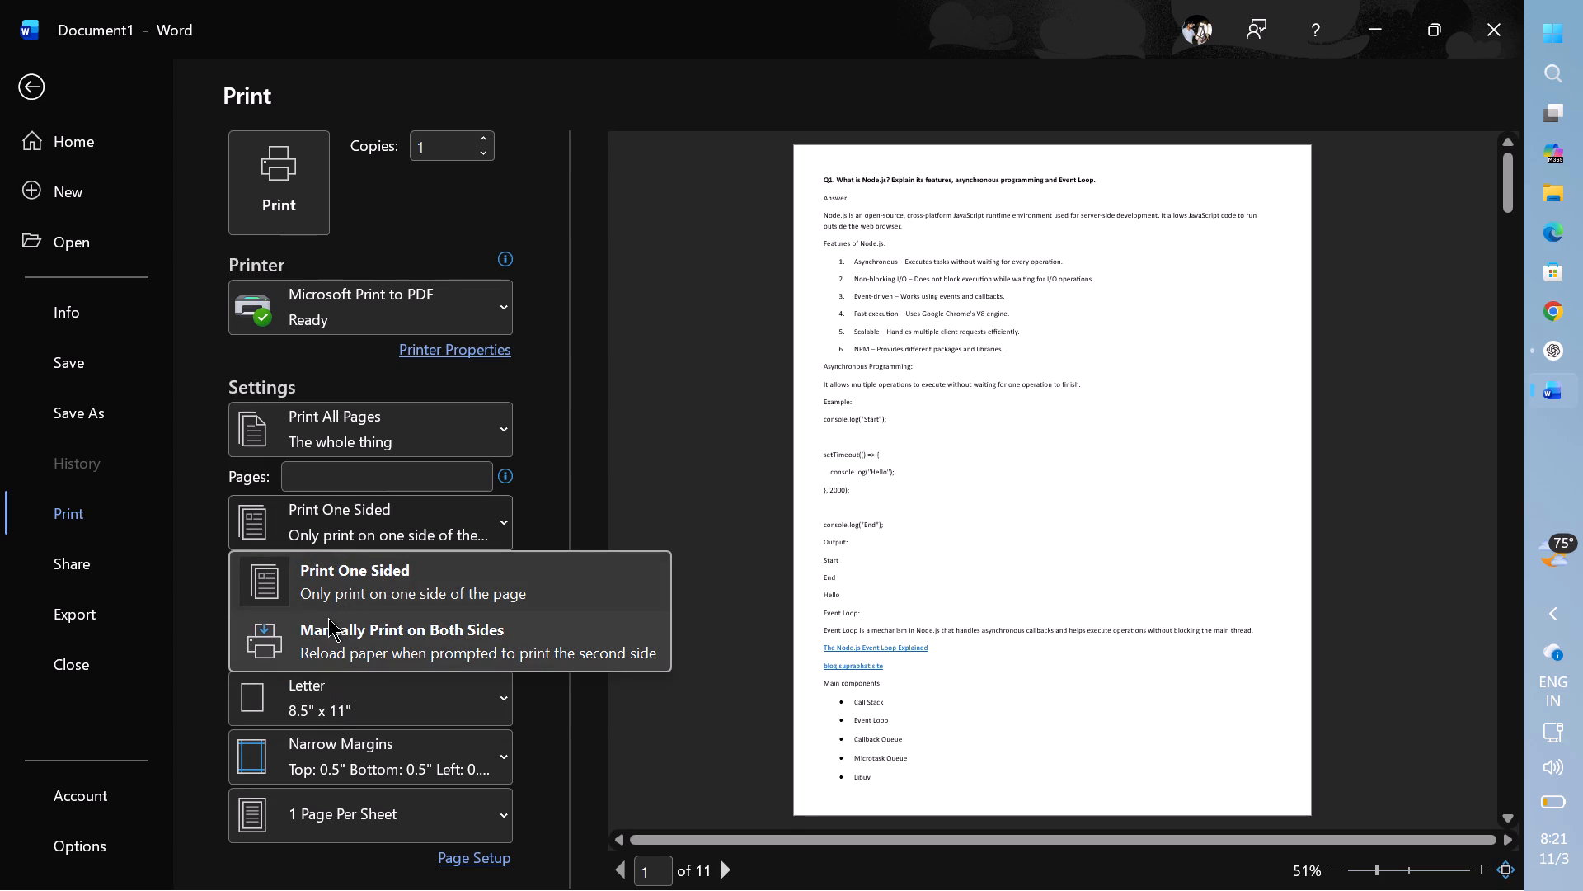
click(373, 480)
scroll(419, 667, down, 1)
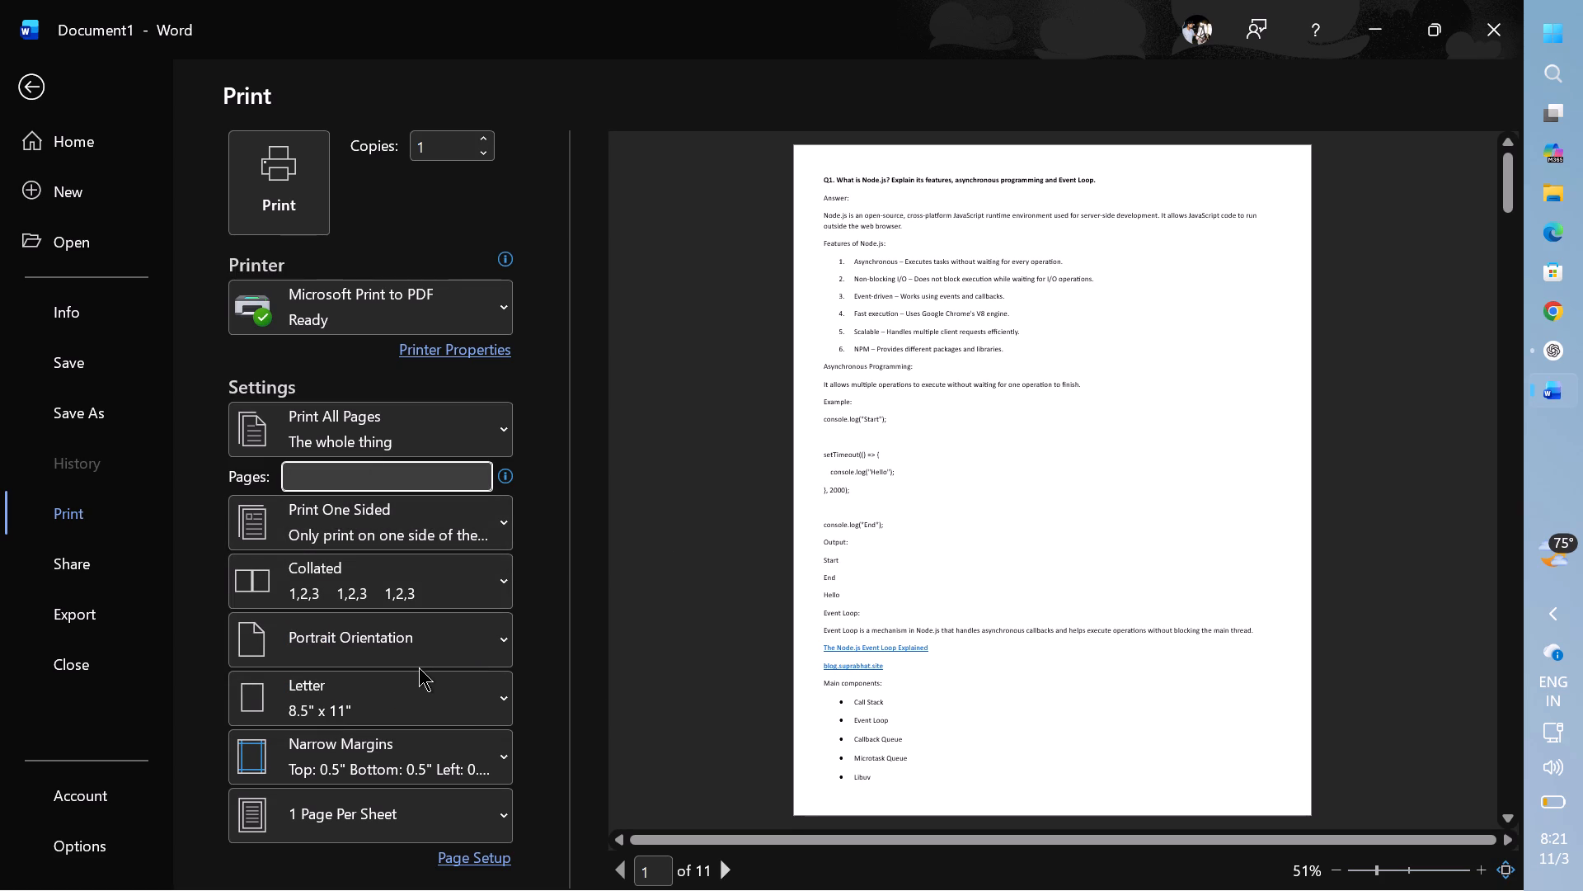
scroll(419, 667, down, 1)
scroll(382, 757, down, 1)
click(344, 431)
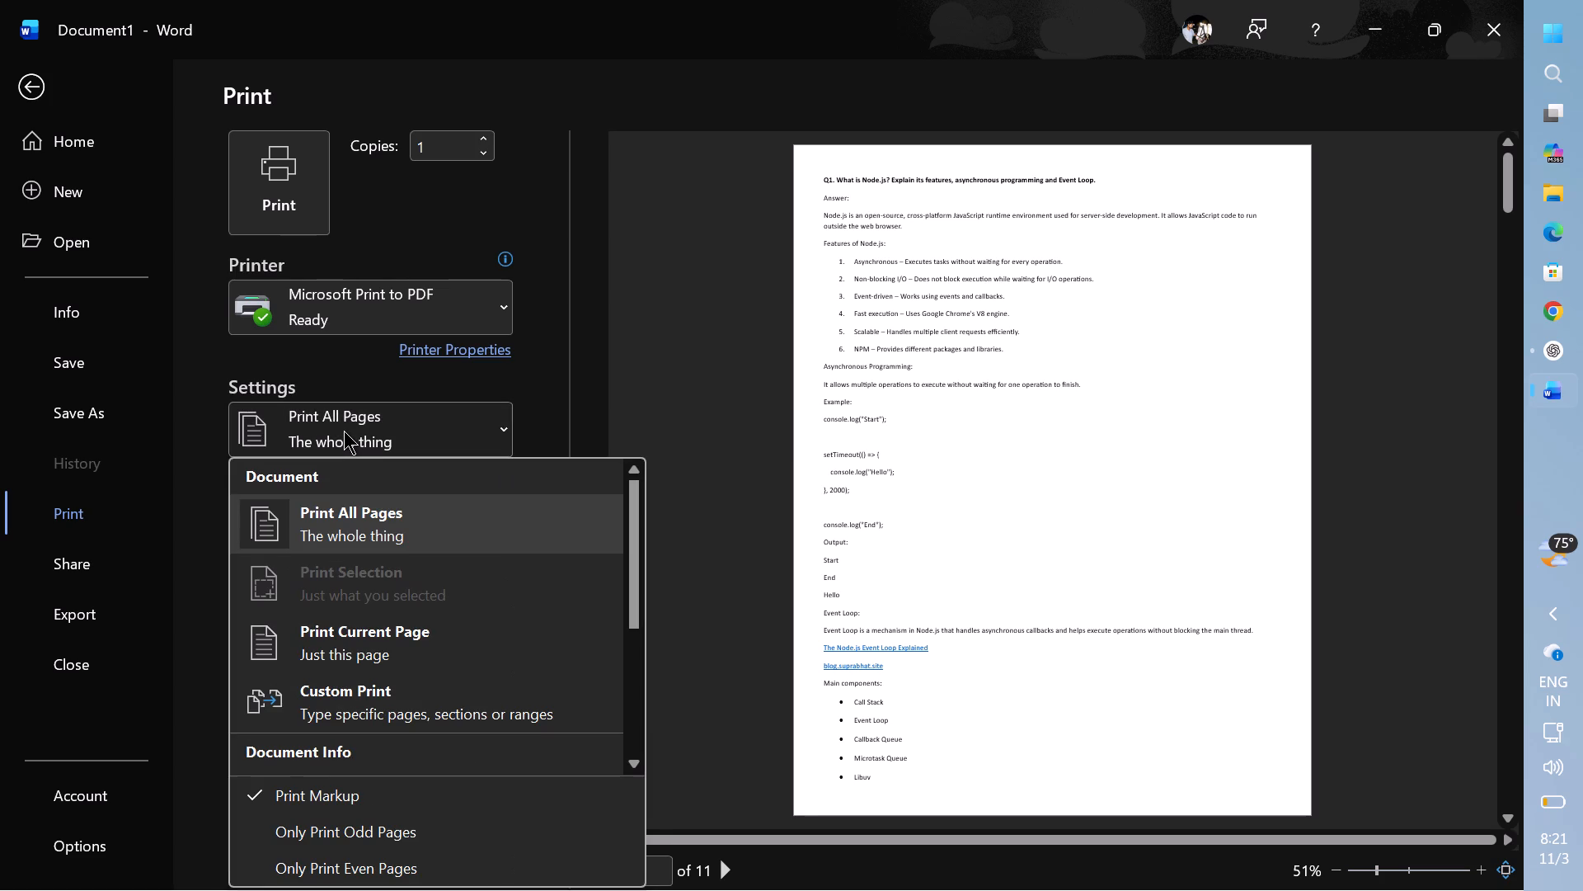
click(344, 431)
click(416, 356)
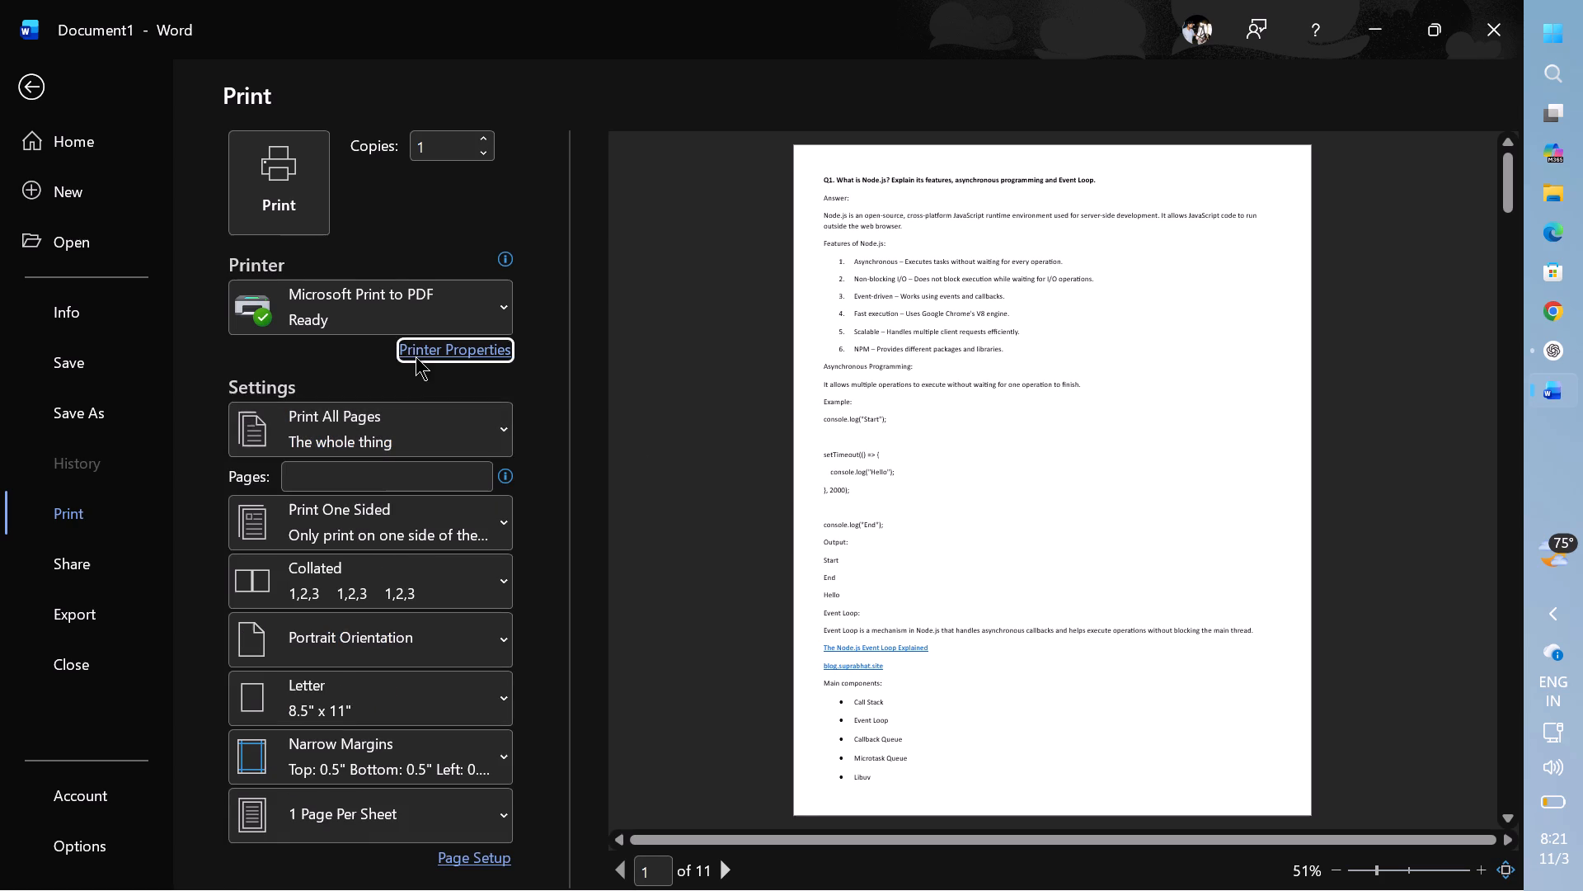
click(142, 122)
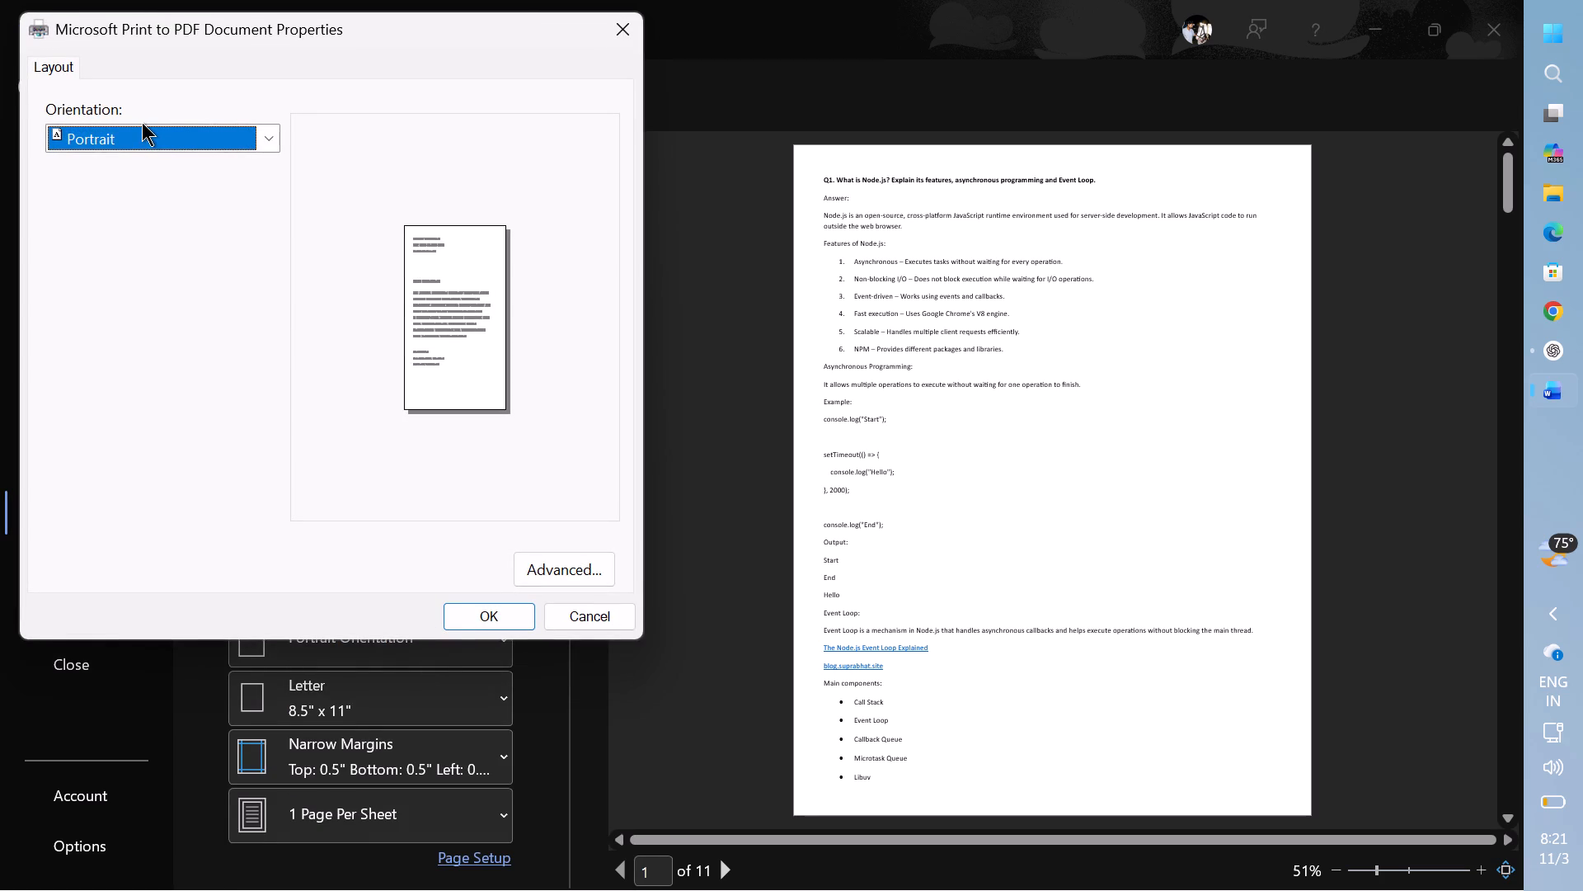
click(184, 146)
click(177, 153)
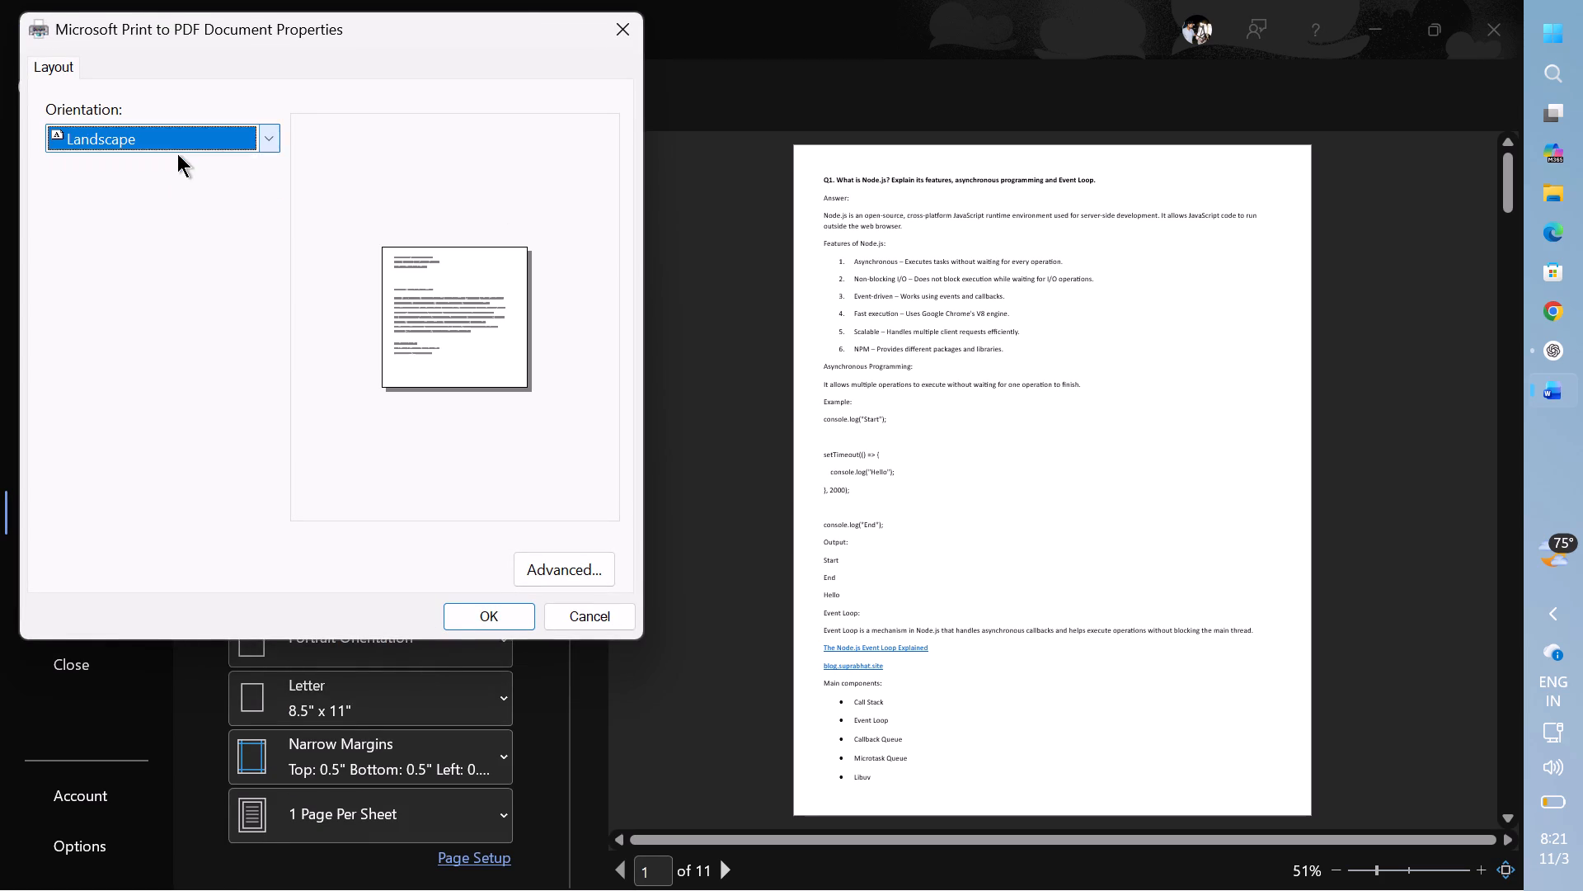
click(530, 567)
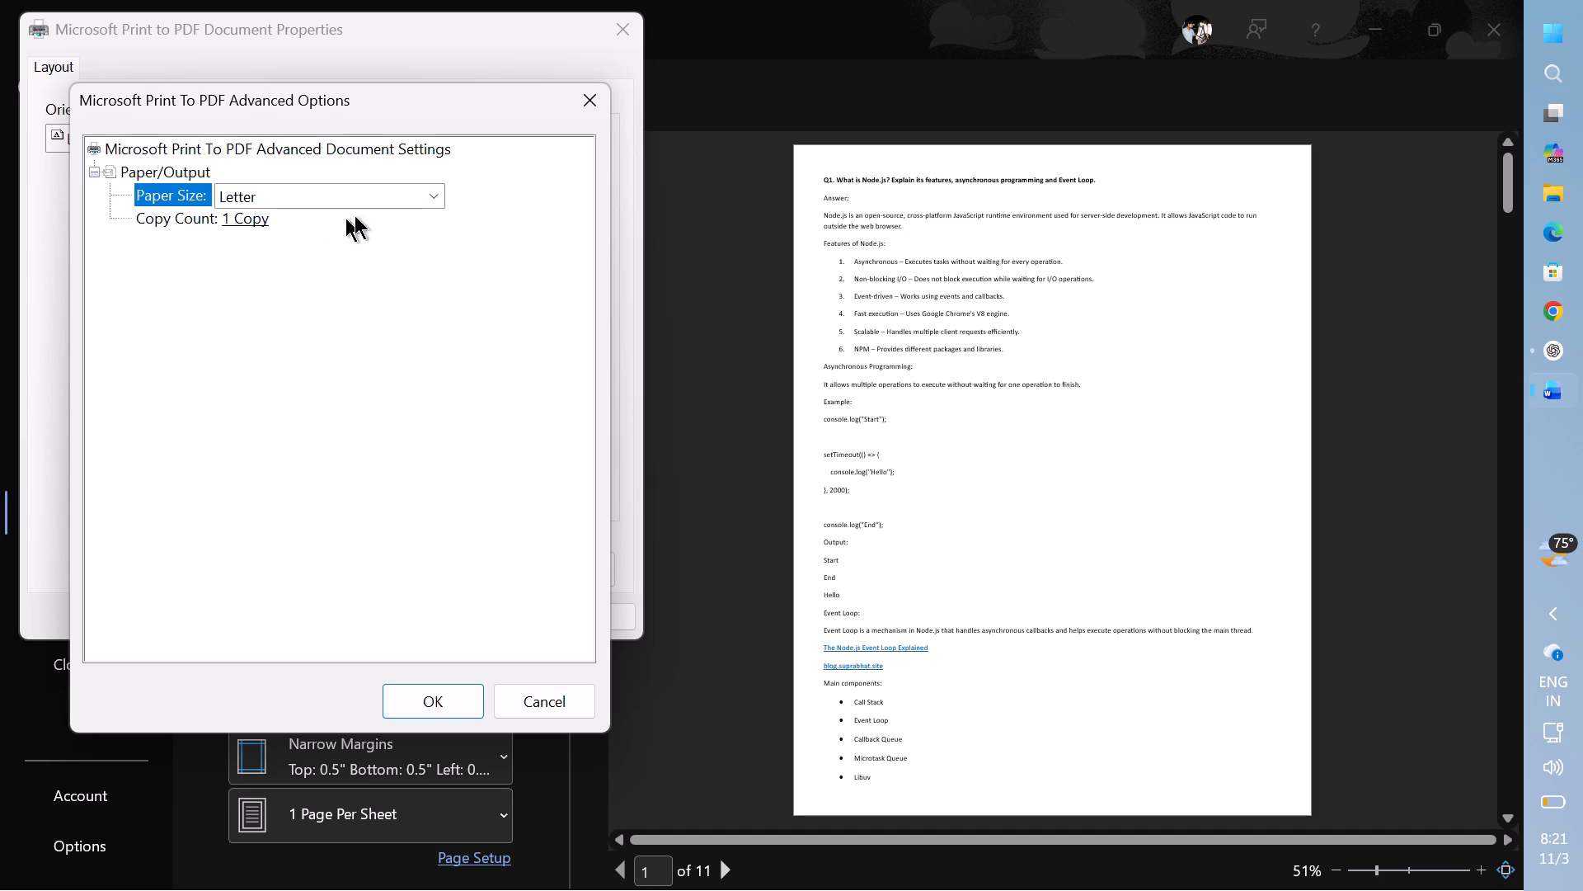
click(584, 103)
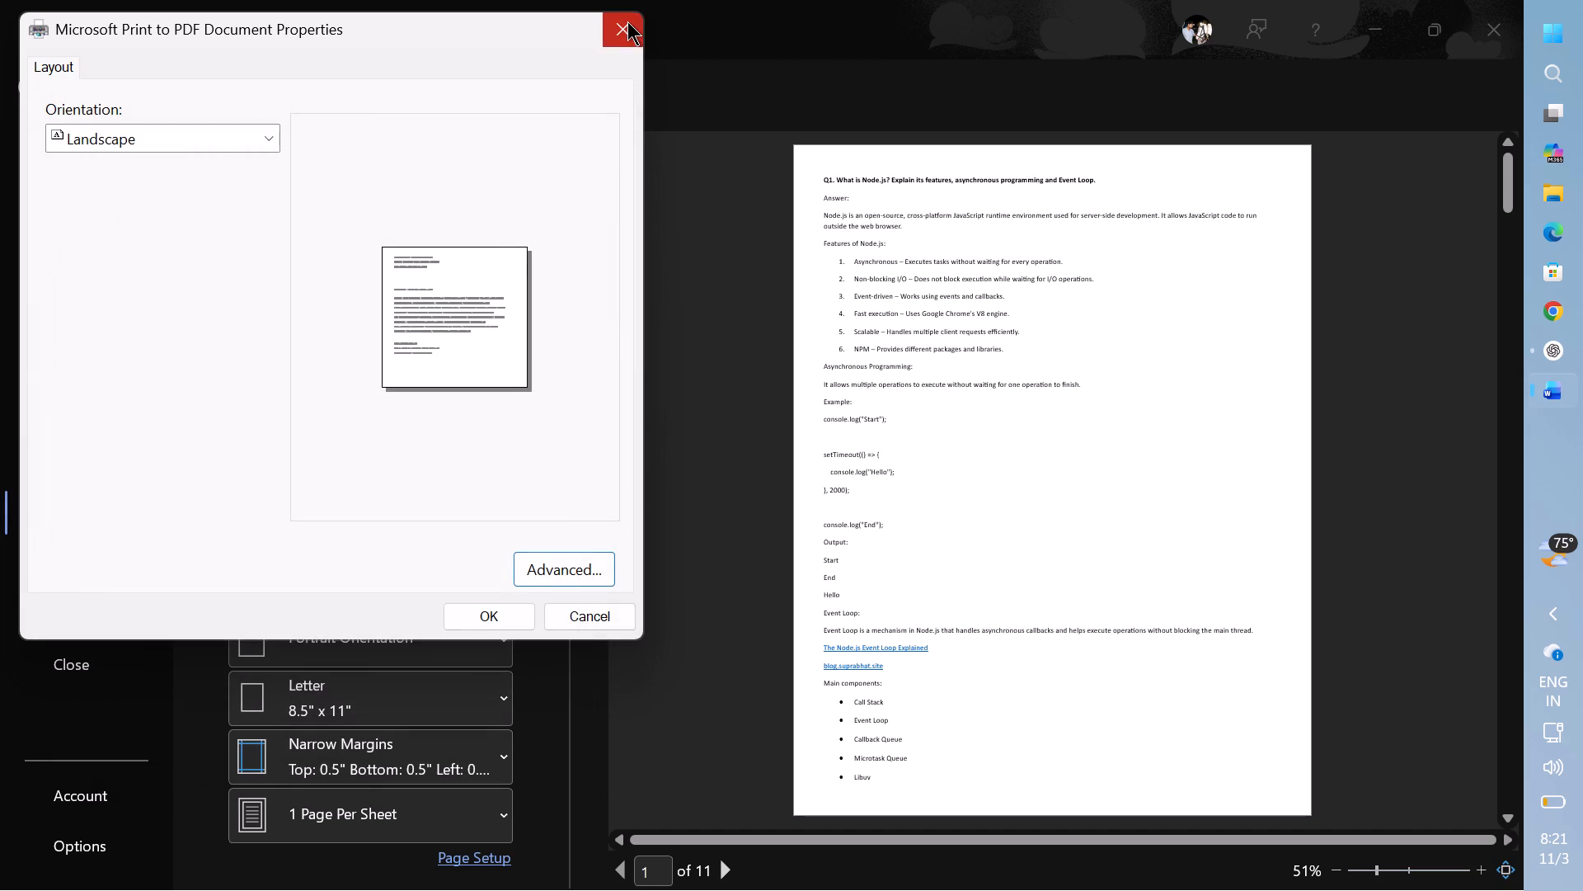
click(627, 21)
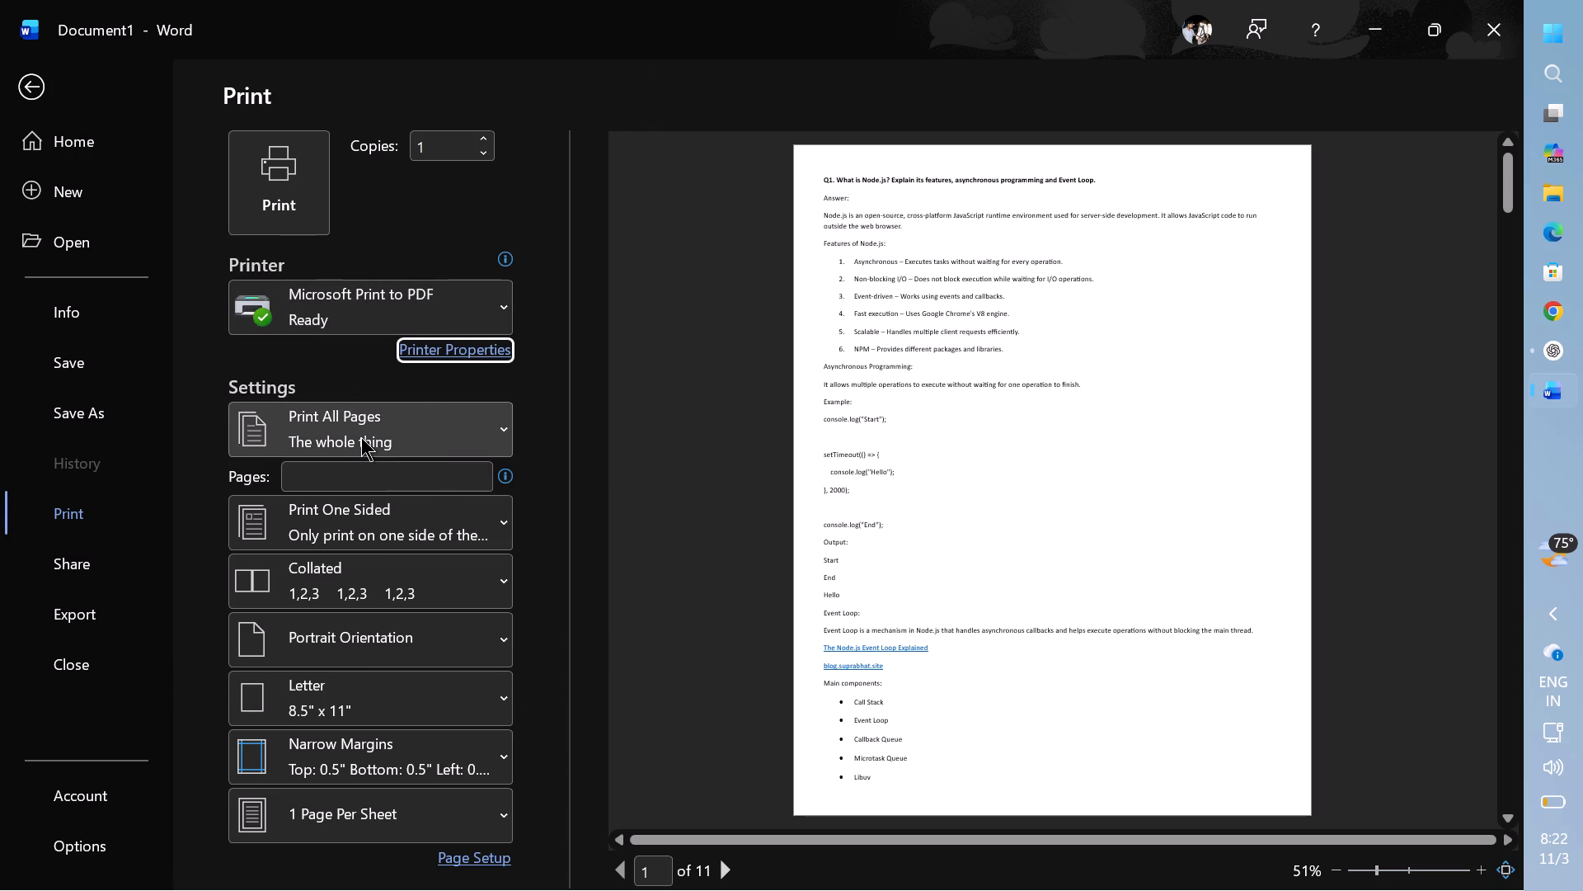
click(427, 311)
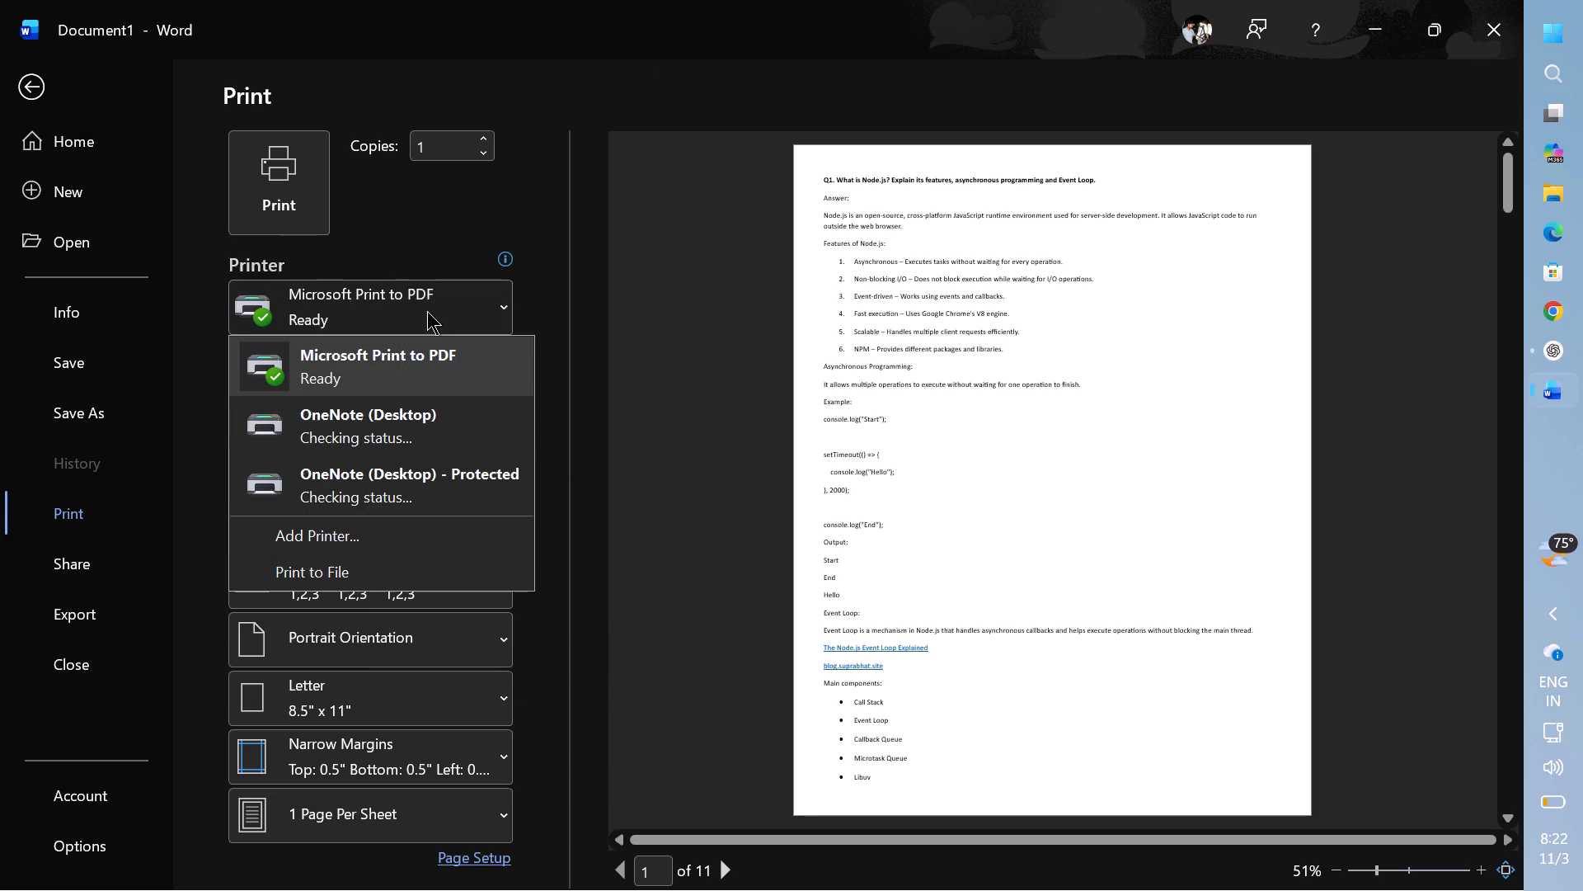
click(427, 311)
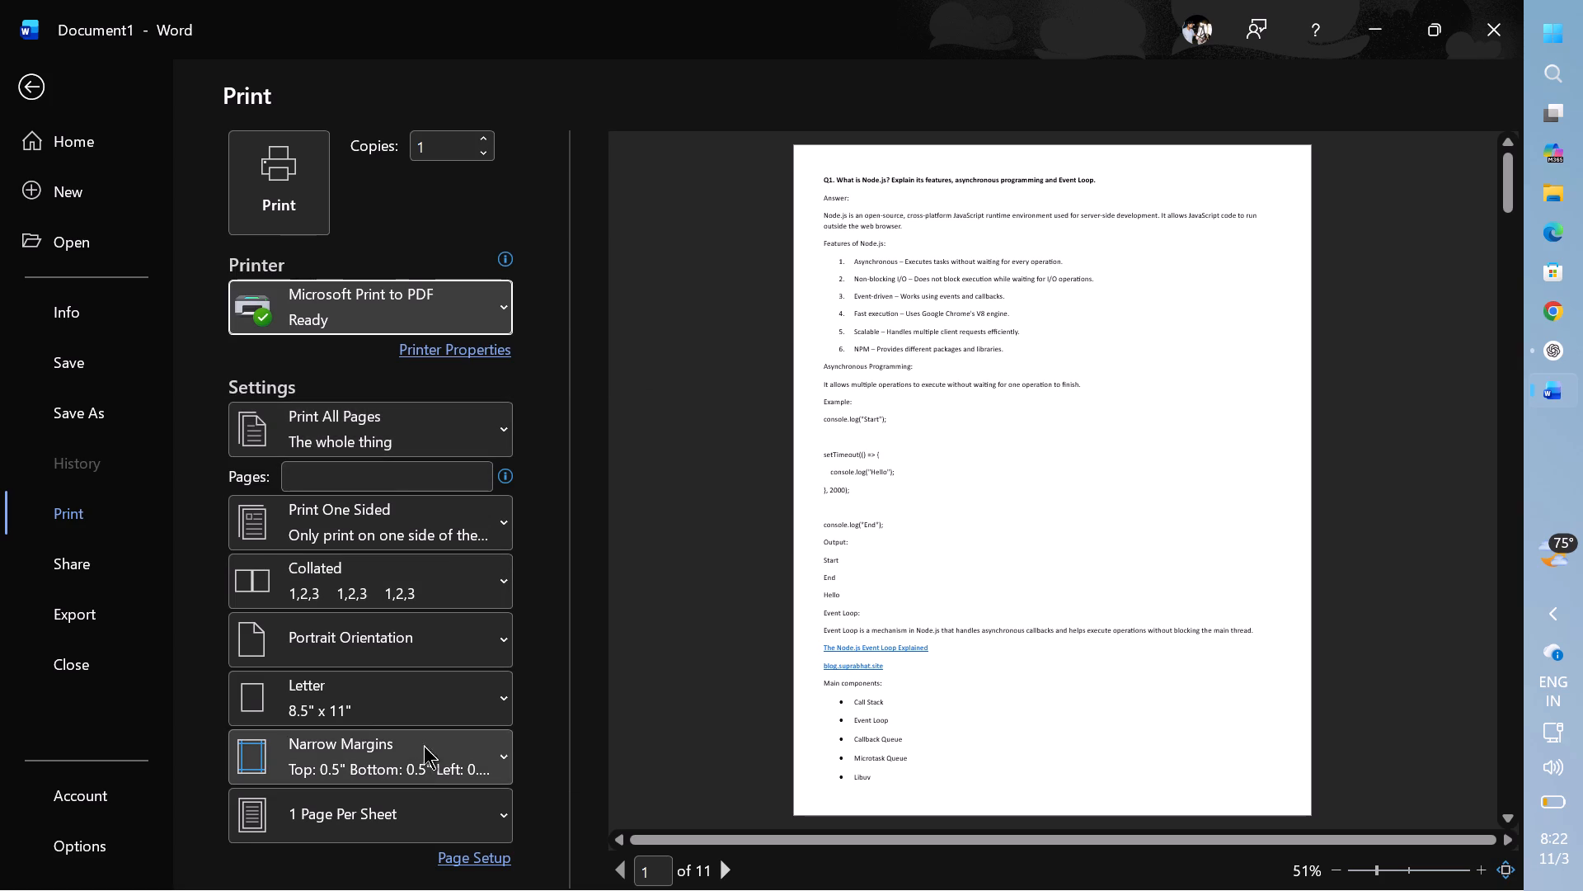
Set the print layout to 4 Pages Per Sheet and check the pages in the preview.
click(408, 798)
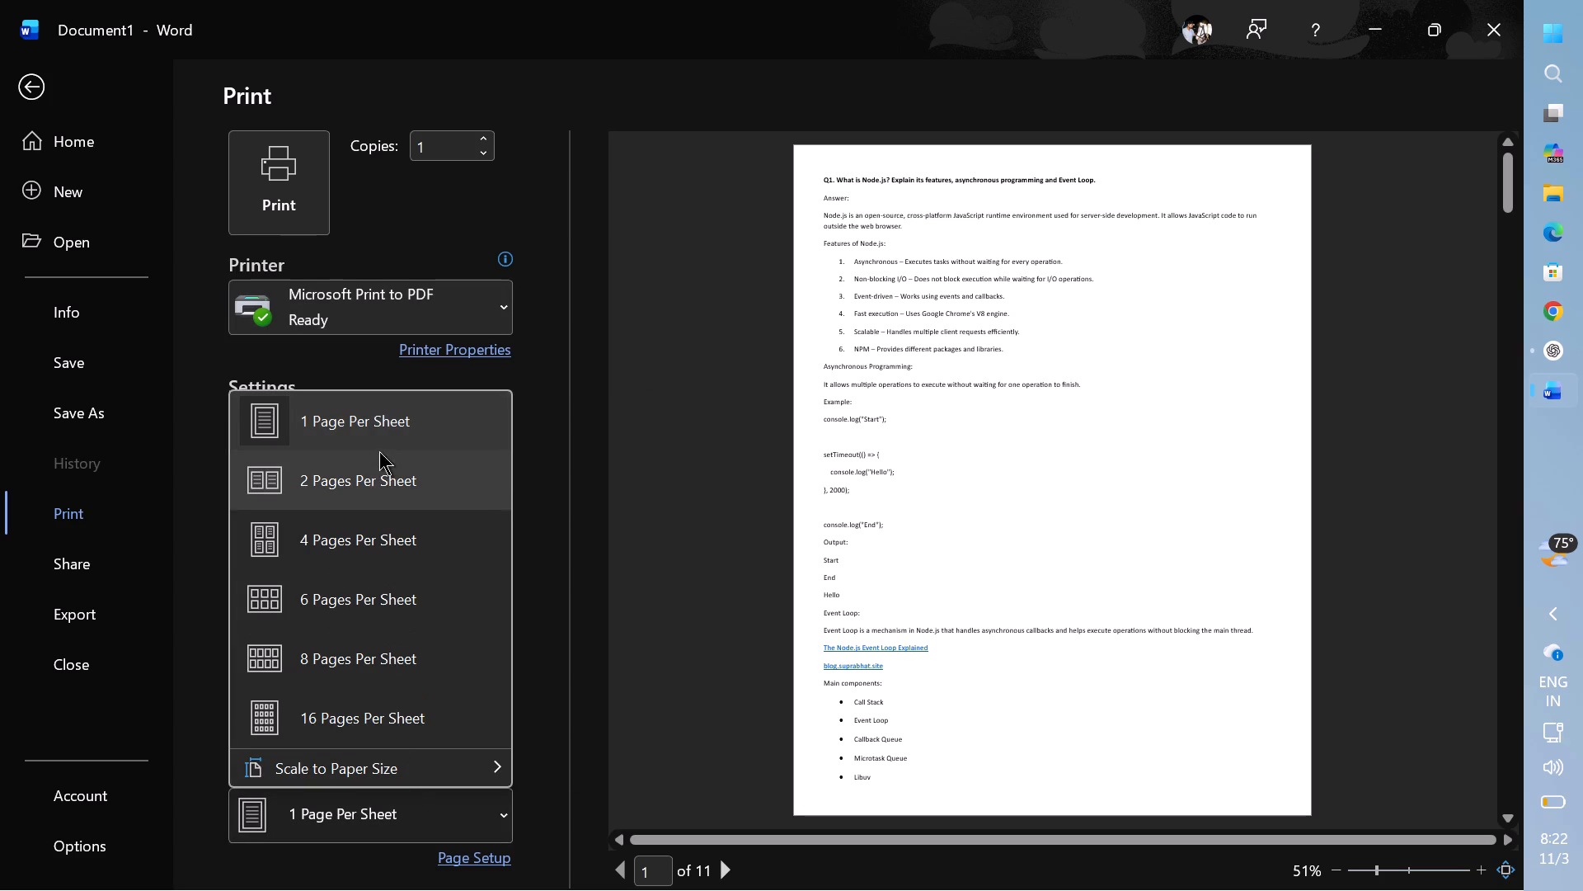
click(377, 550)
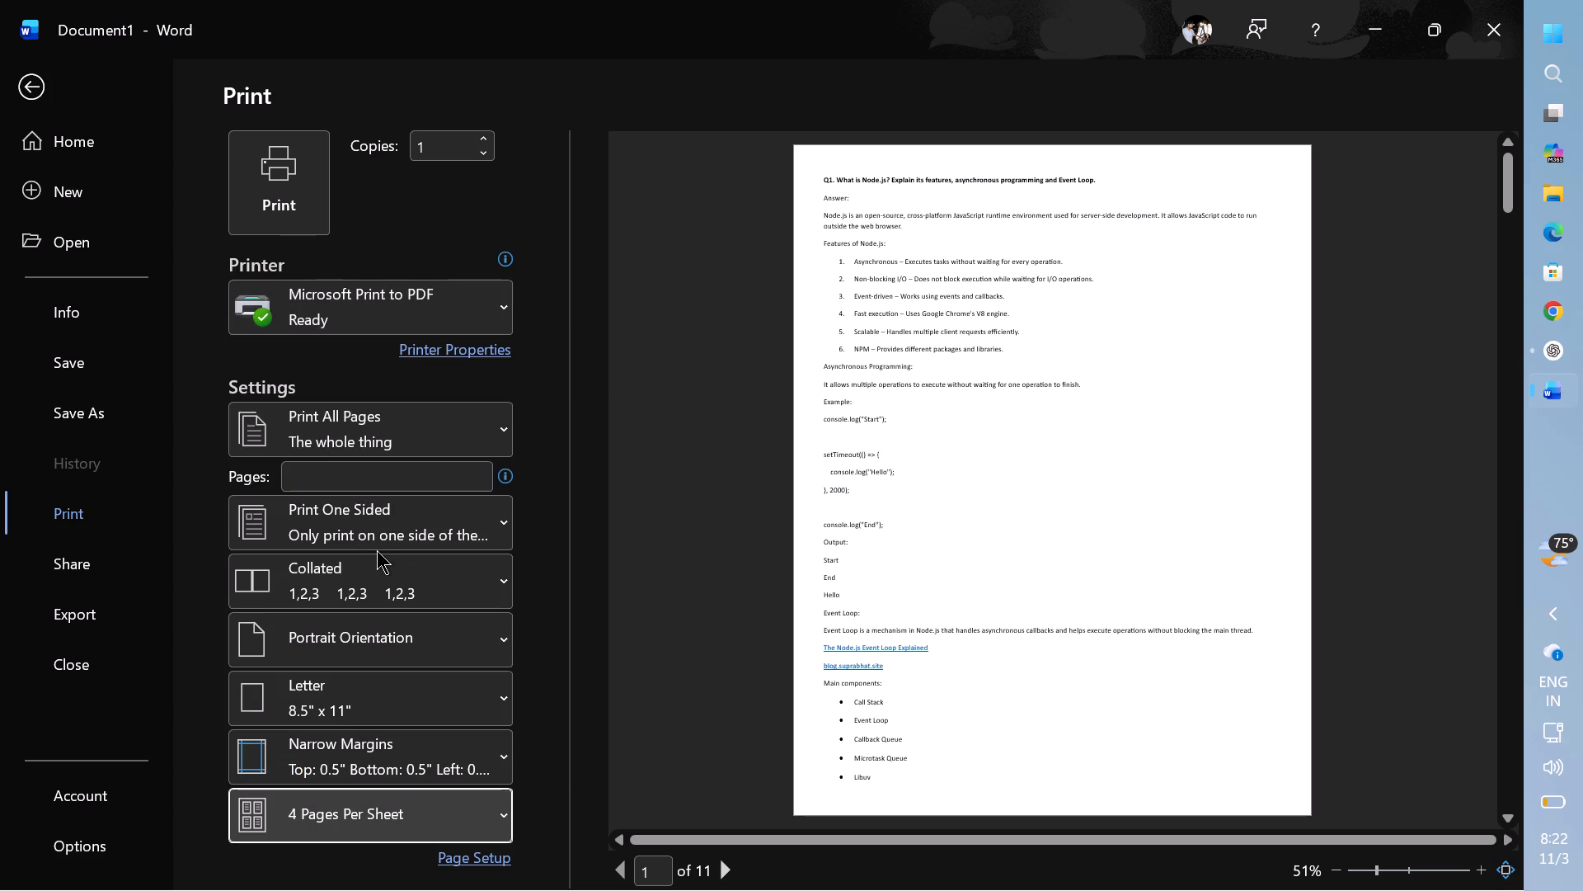
scroll(862, 535, down, 2)
scroll(862, 535, up, 3)
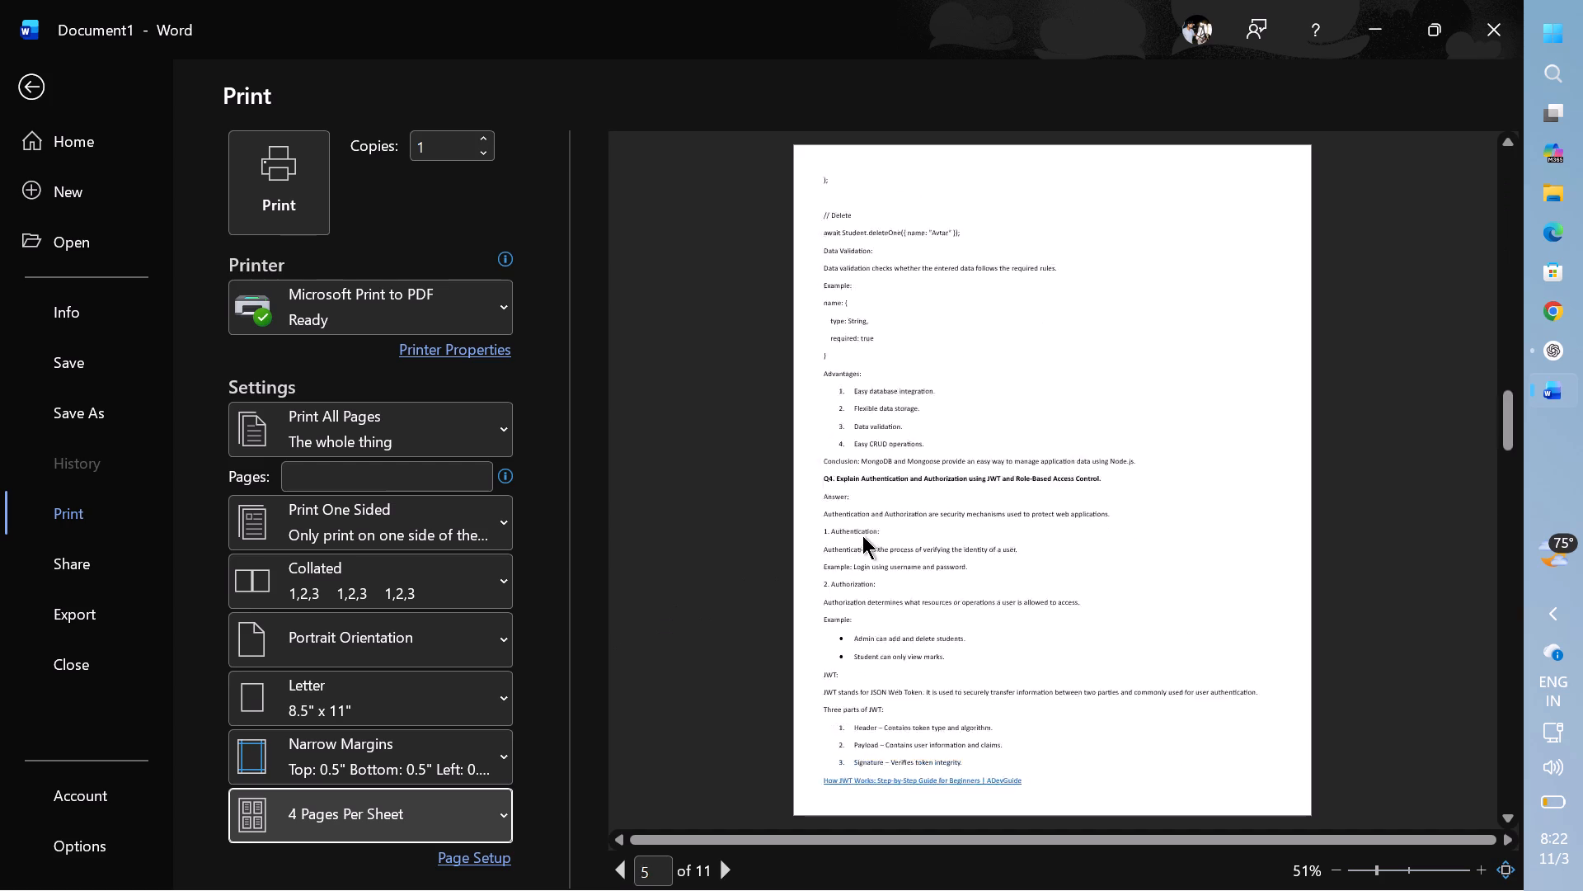
scroll(862, 535, up, 7)
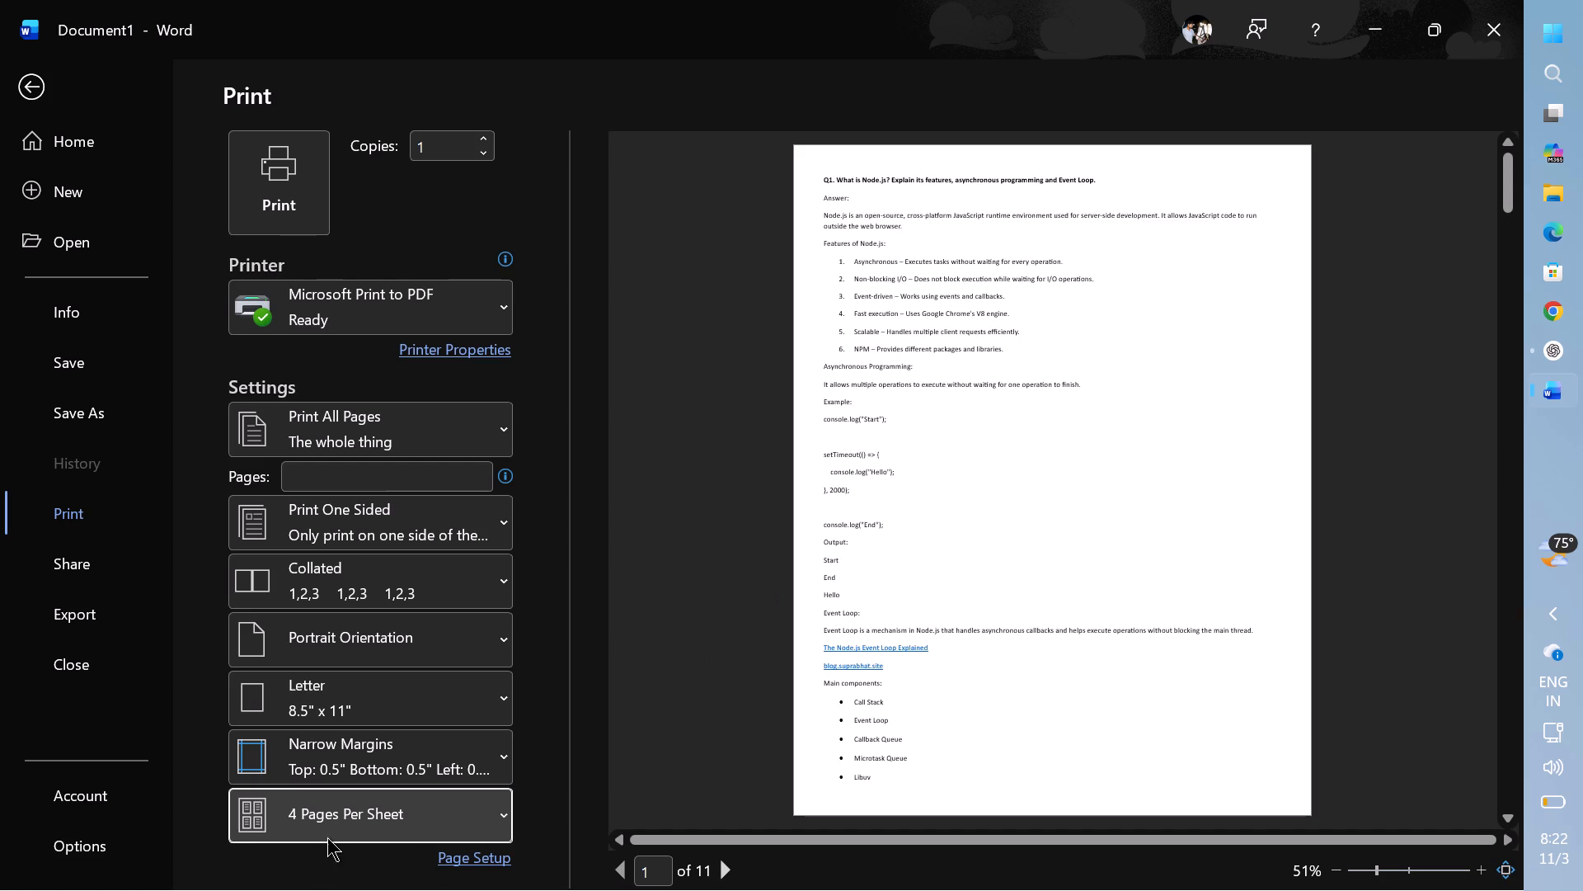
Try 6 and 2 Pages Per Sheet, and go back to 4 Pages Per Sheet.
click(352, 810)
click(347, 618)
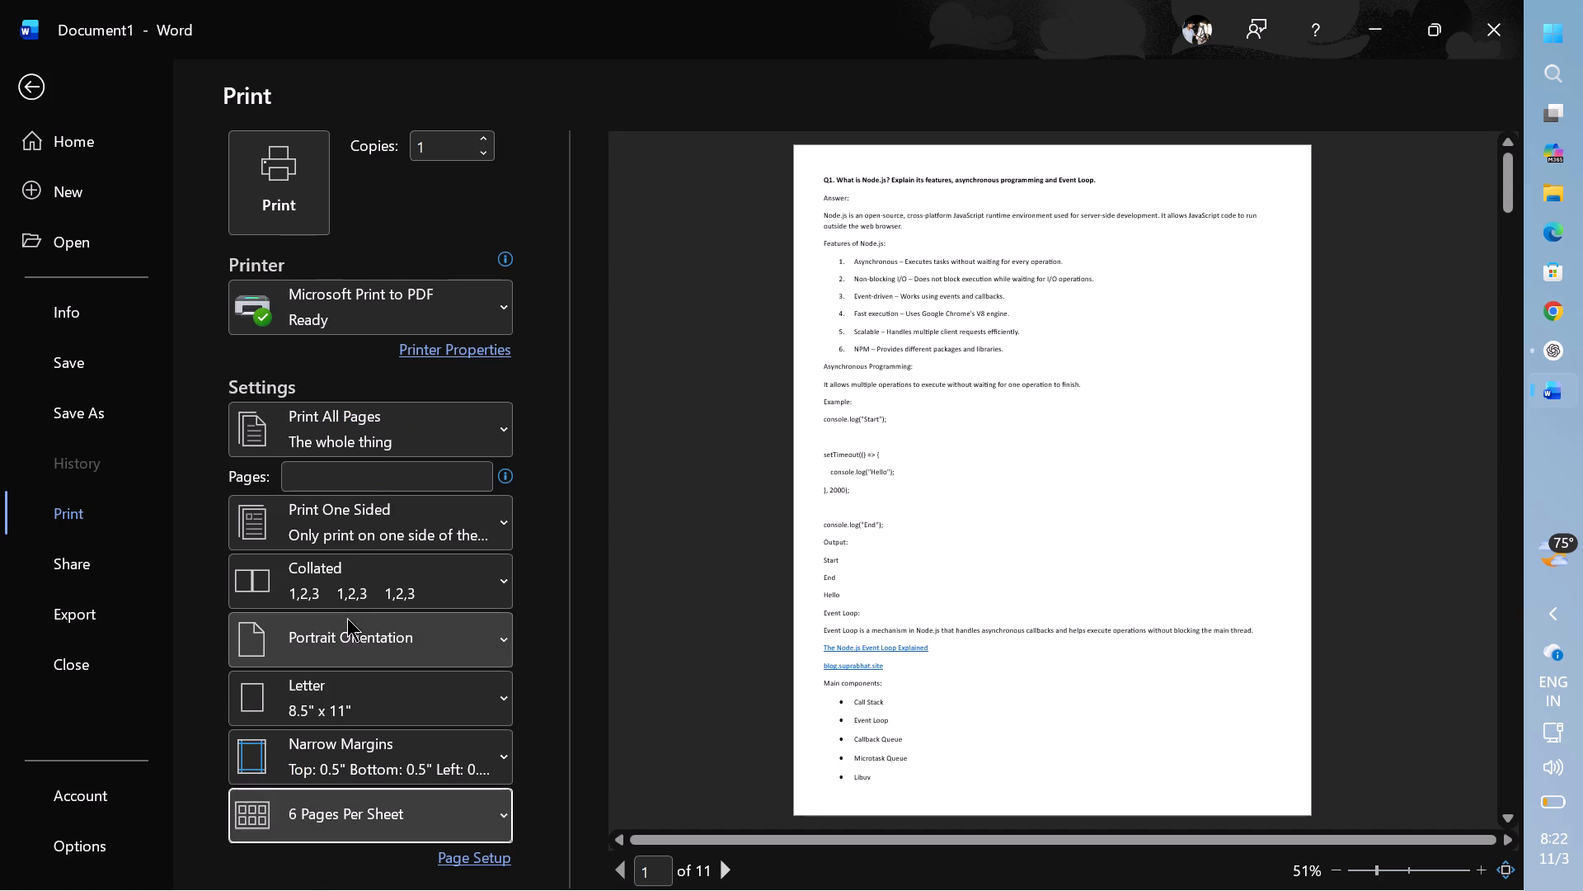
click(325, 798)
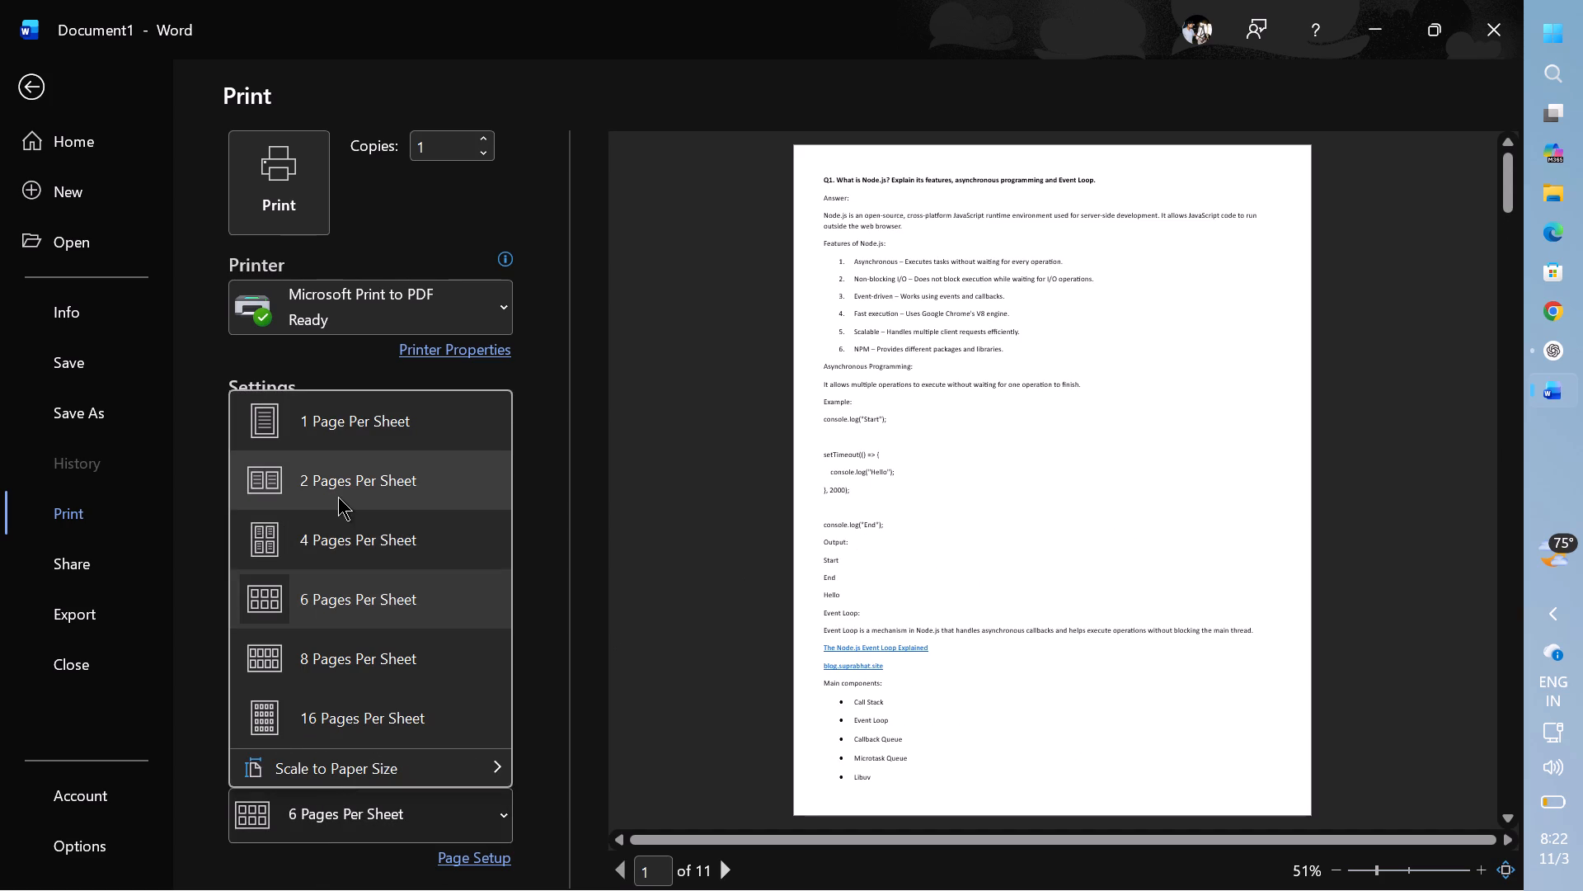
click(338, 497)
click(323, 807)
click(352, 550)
Check the preview through to the Final revision table and print all pages to a PDF named micro on the Desktop.
scroll(836, 434, down, 1)
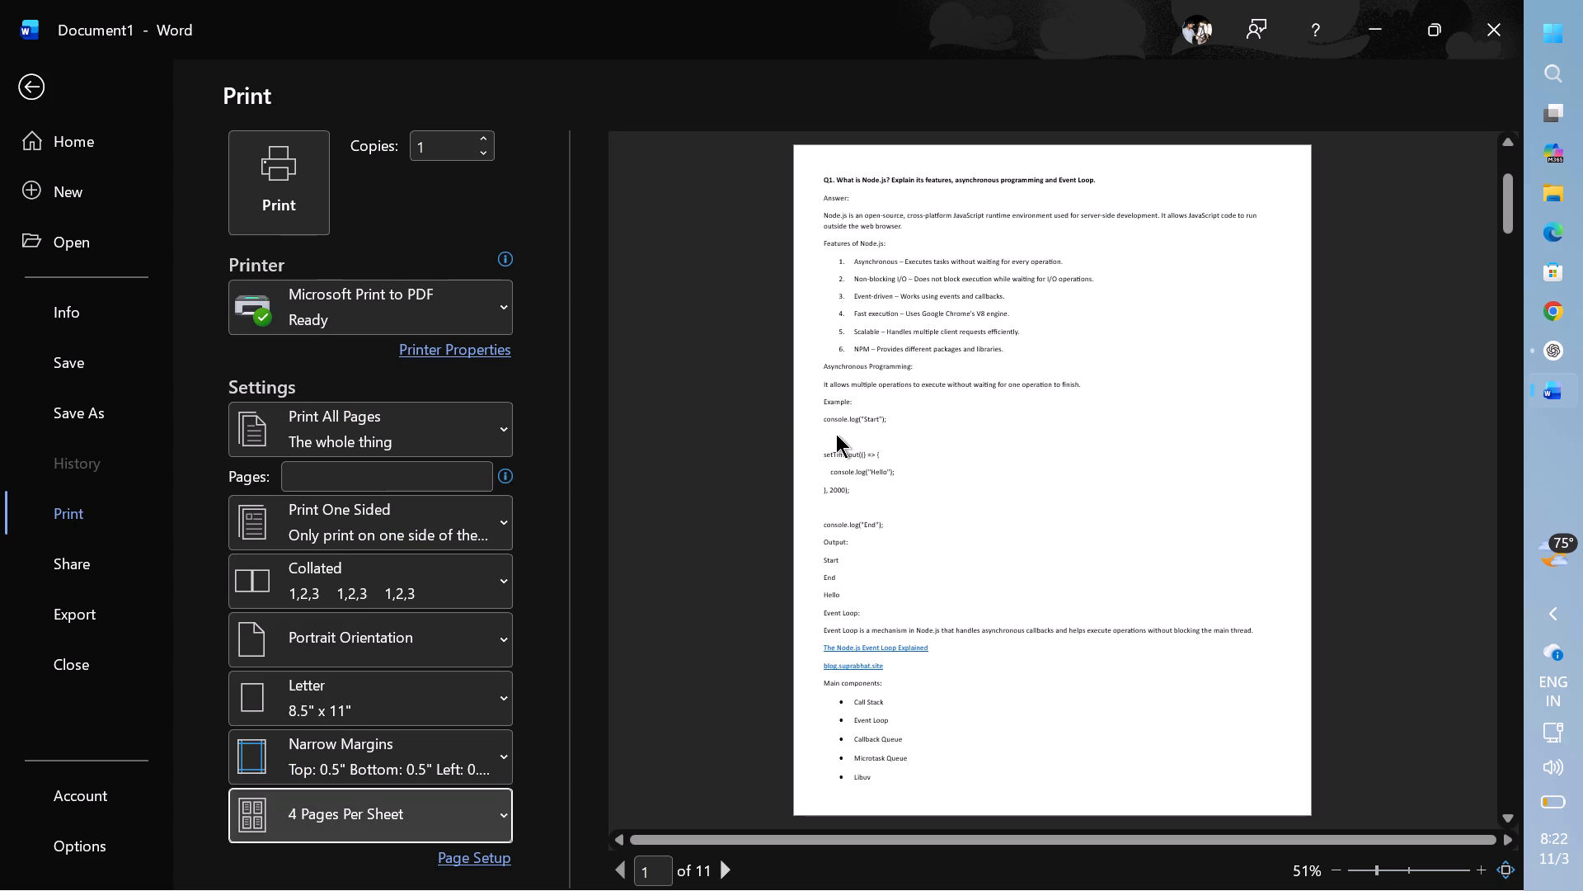
scroll(836, 434, down, 1)
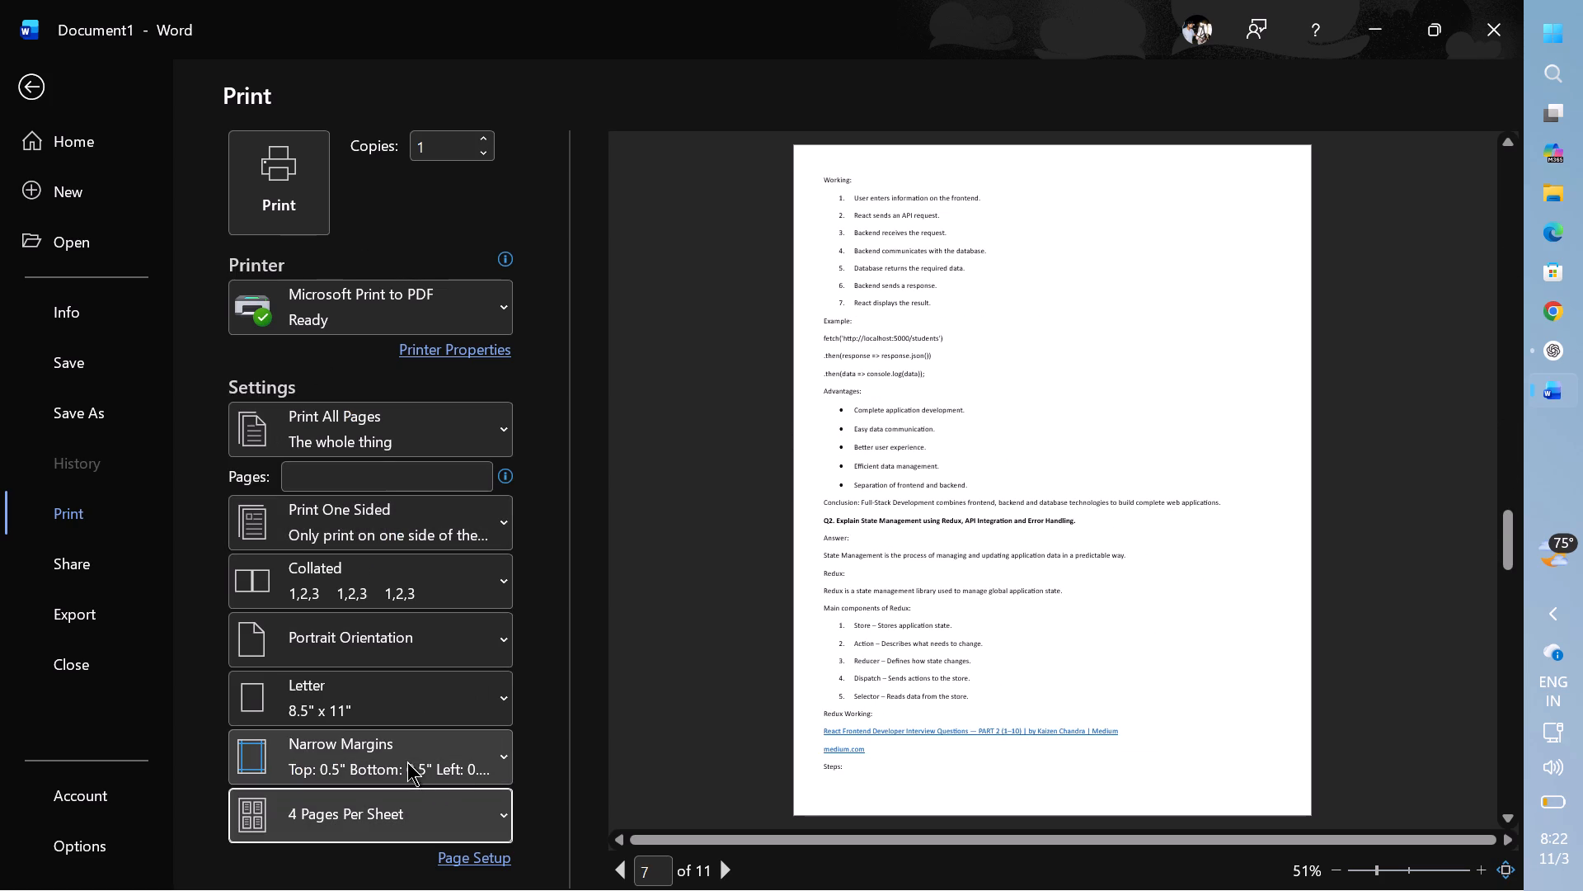
scroll(776, 634, down, 2)
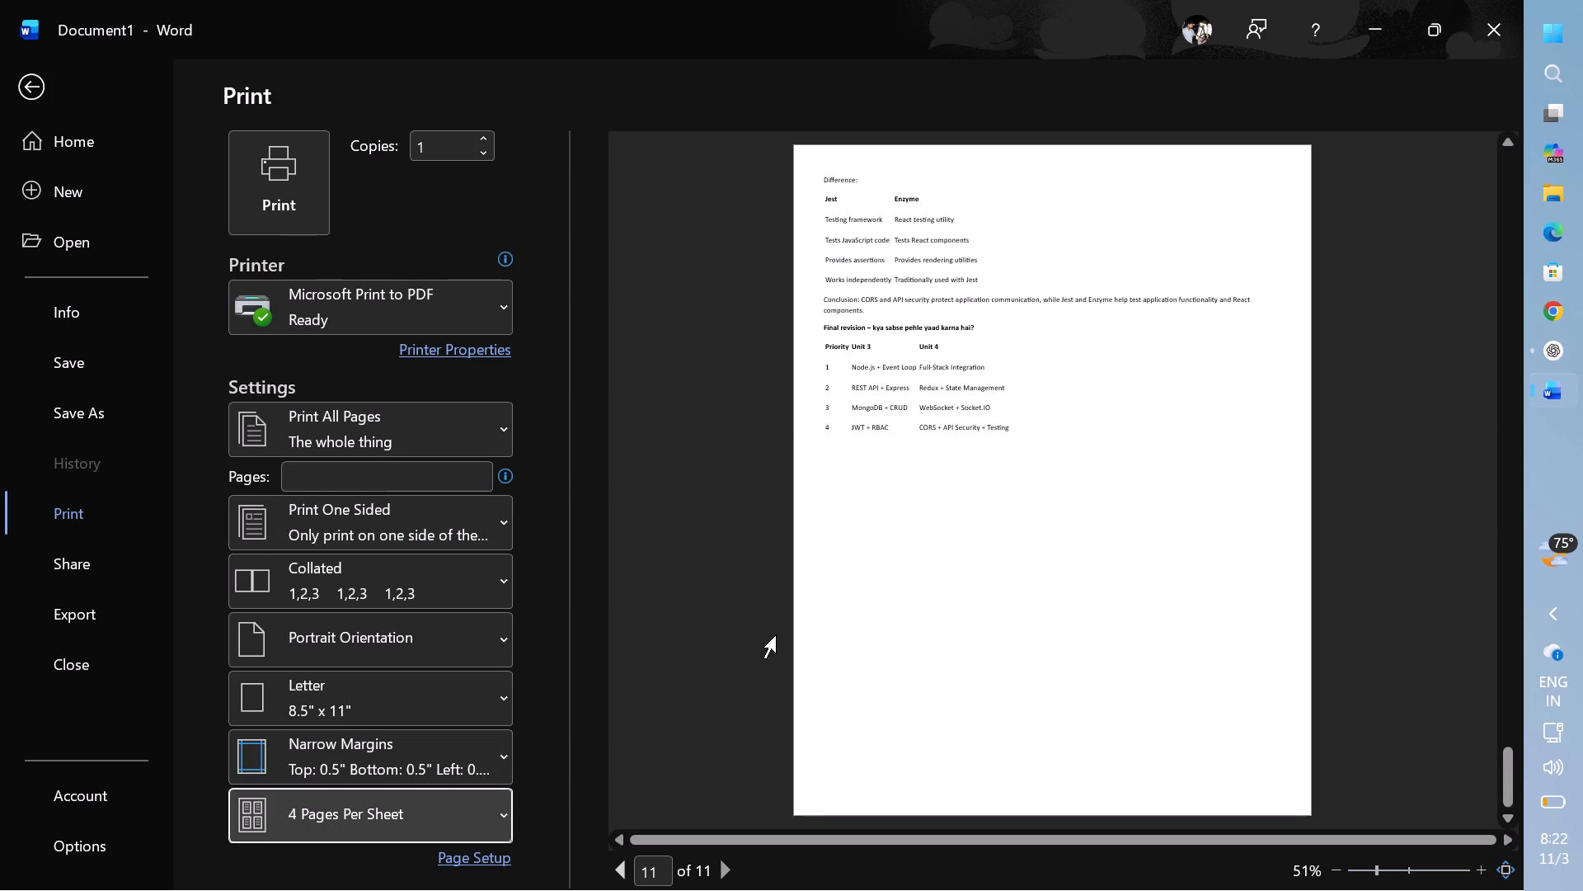
scroll(776, 634, up, 11)
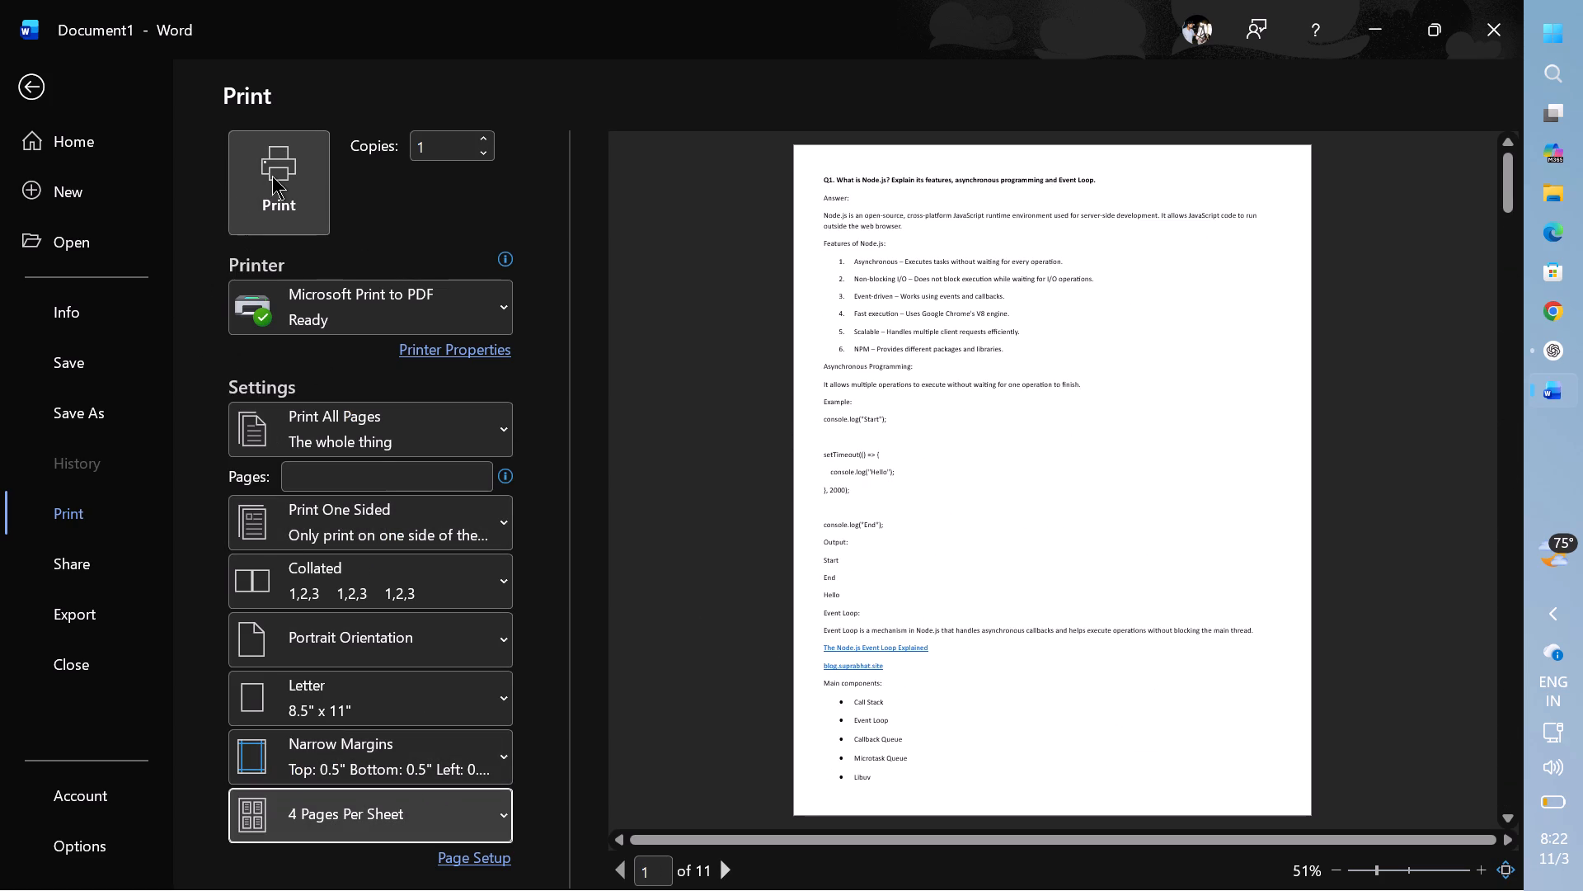
click(272, 176)
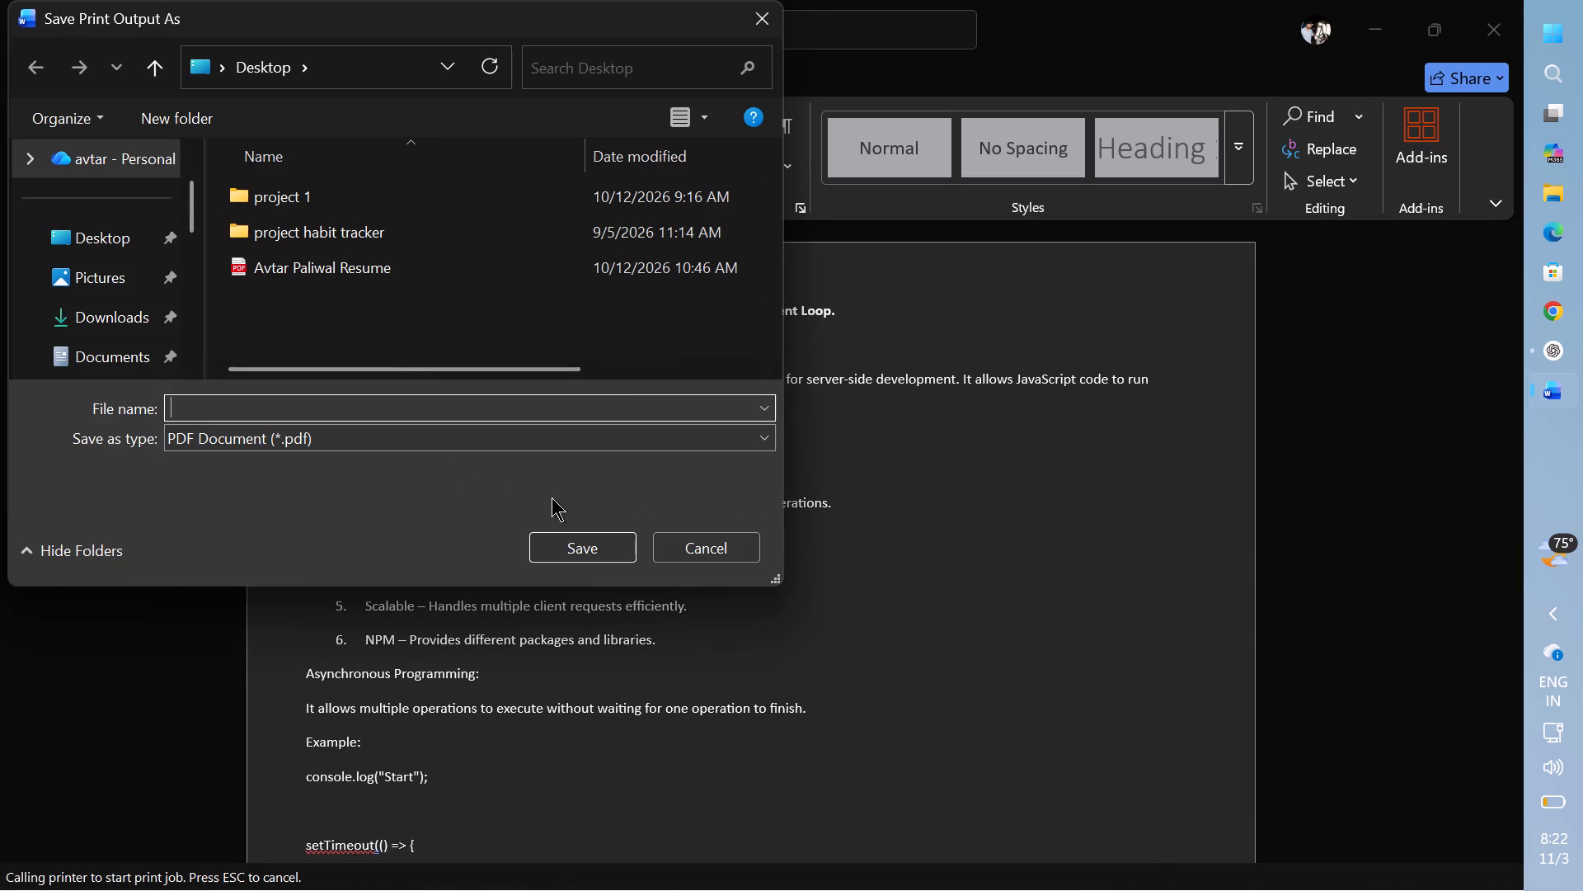
text(micro)
key(Return)
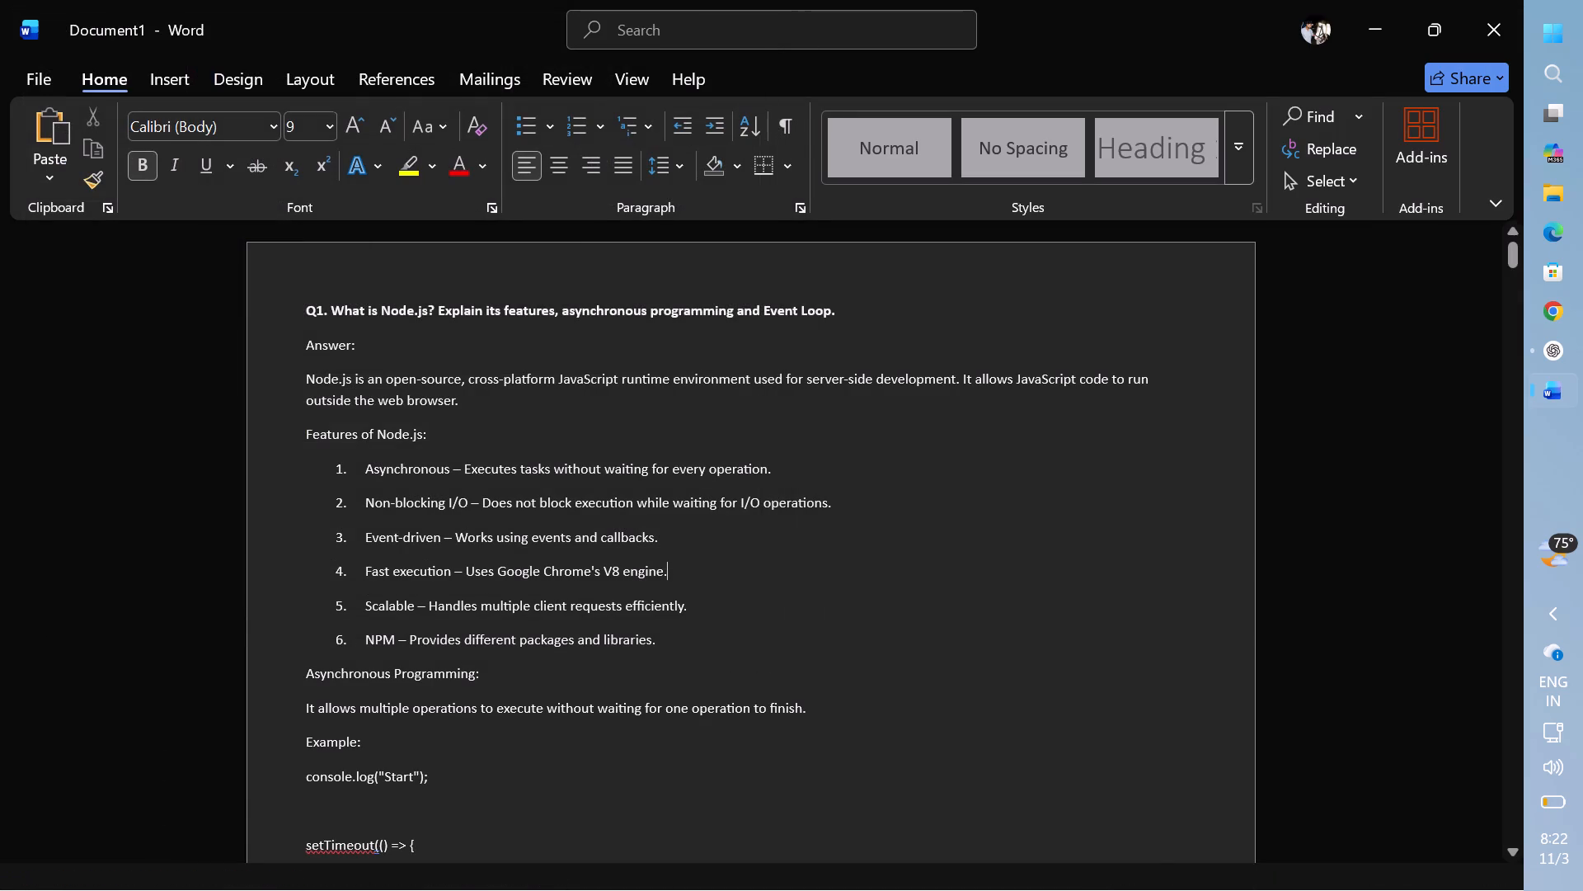
Open the micro PDF from the recent files in File Explorer and check its pages through to the Final revision table.
key(alt+Tab)
key(alt+Tab)
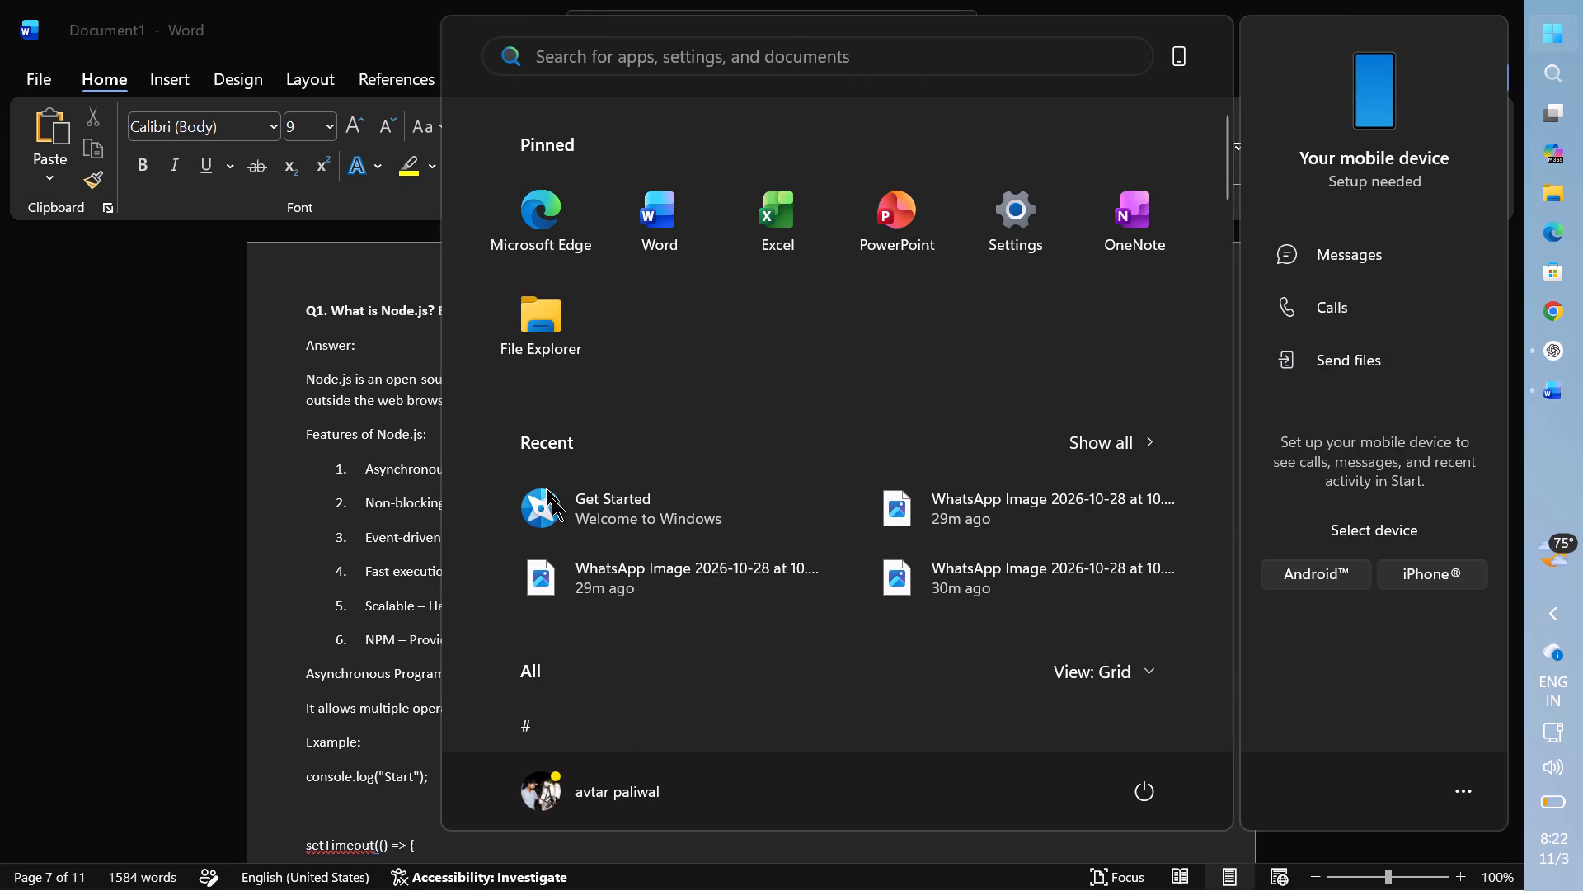
click(599, 333)
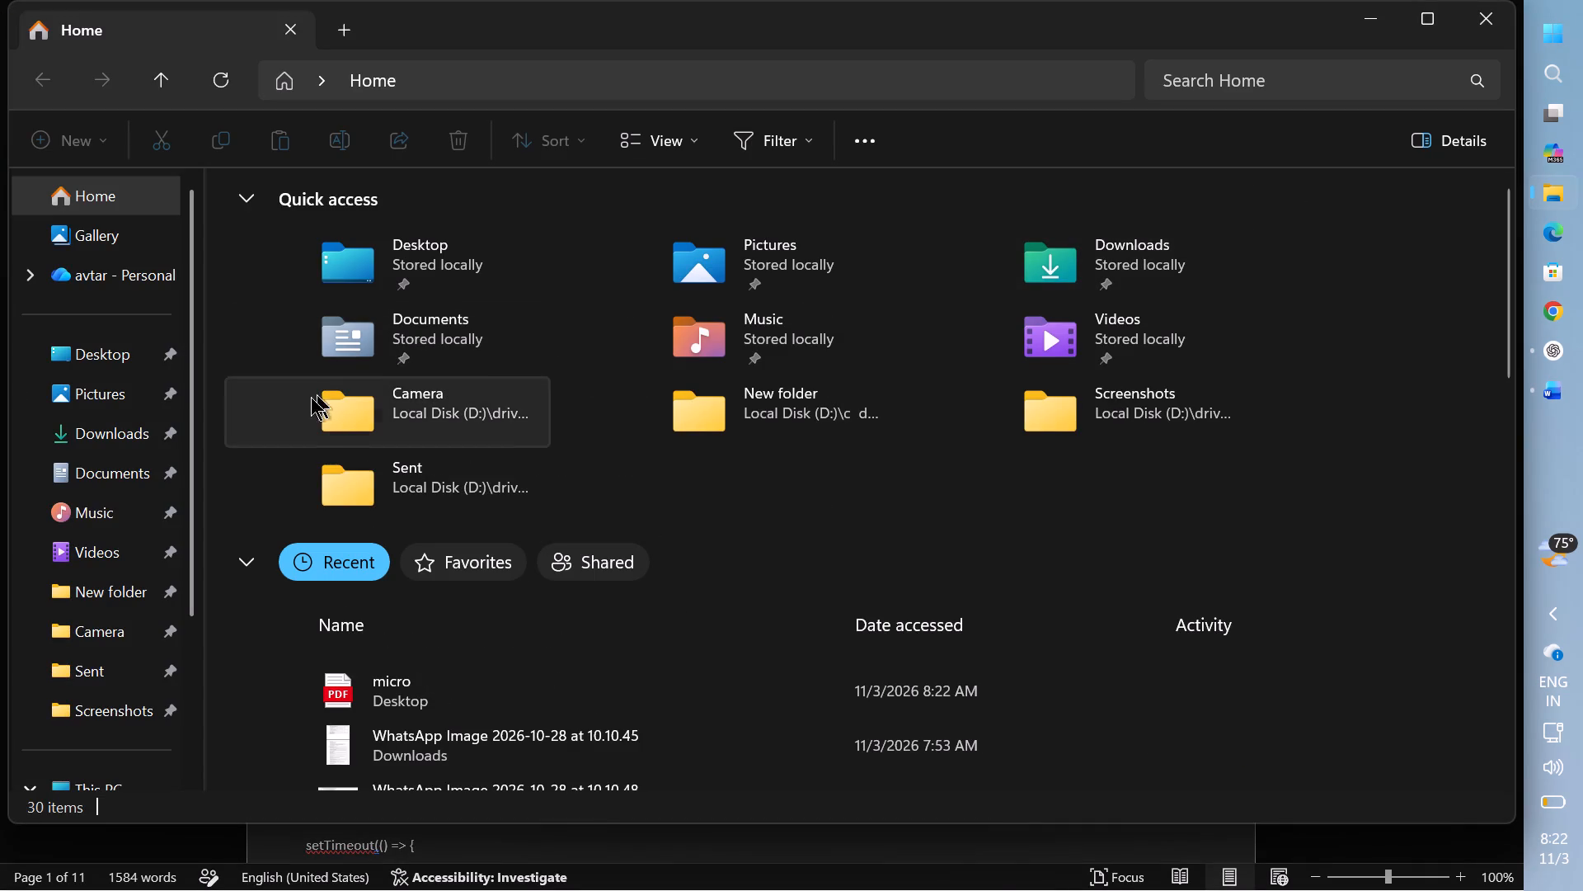
double_click(405, 682)
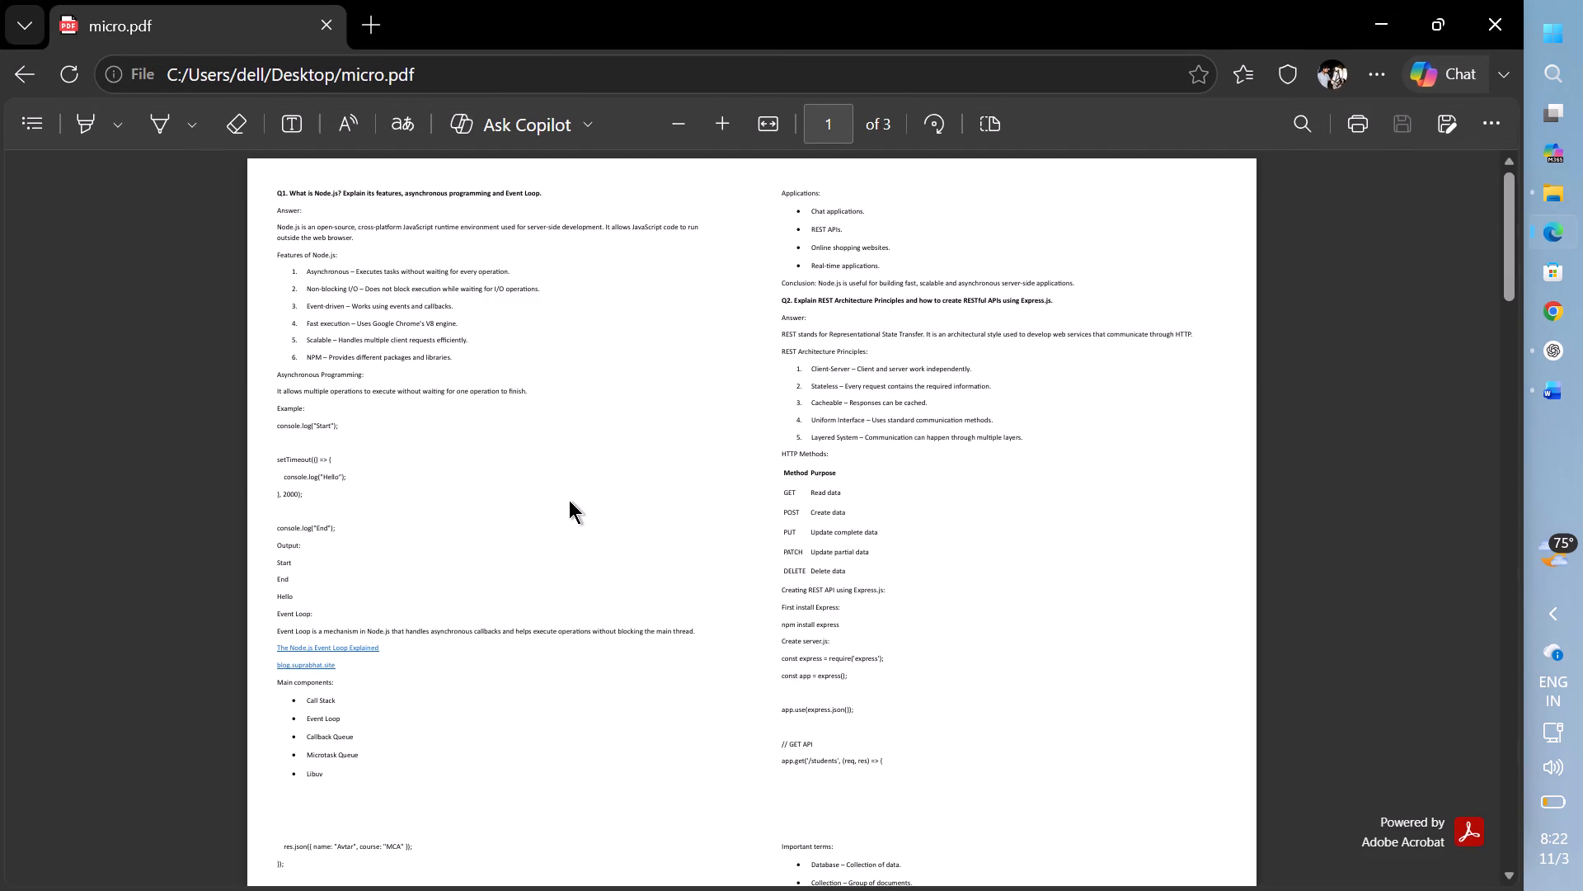
scroll(569, 500, down, 2)
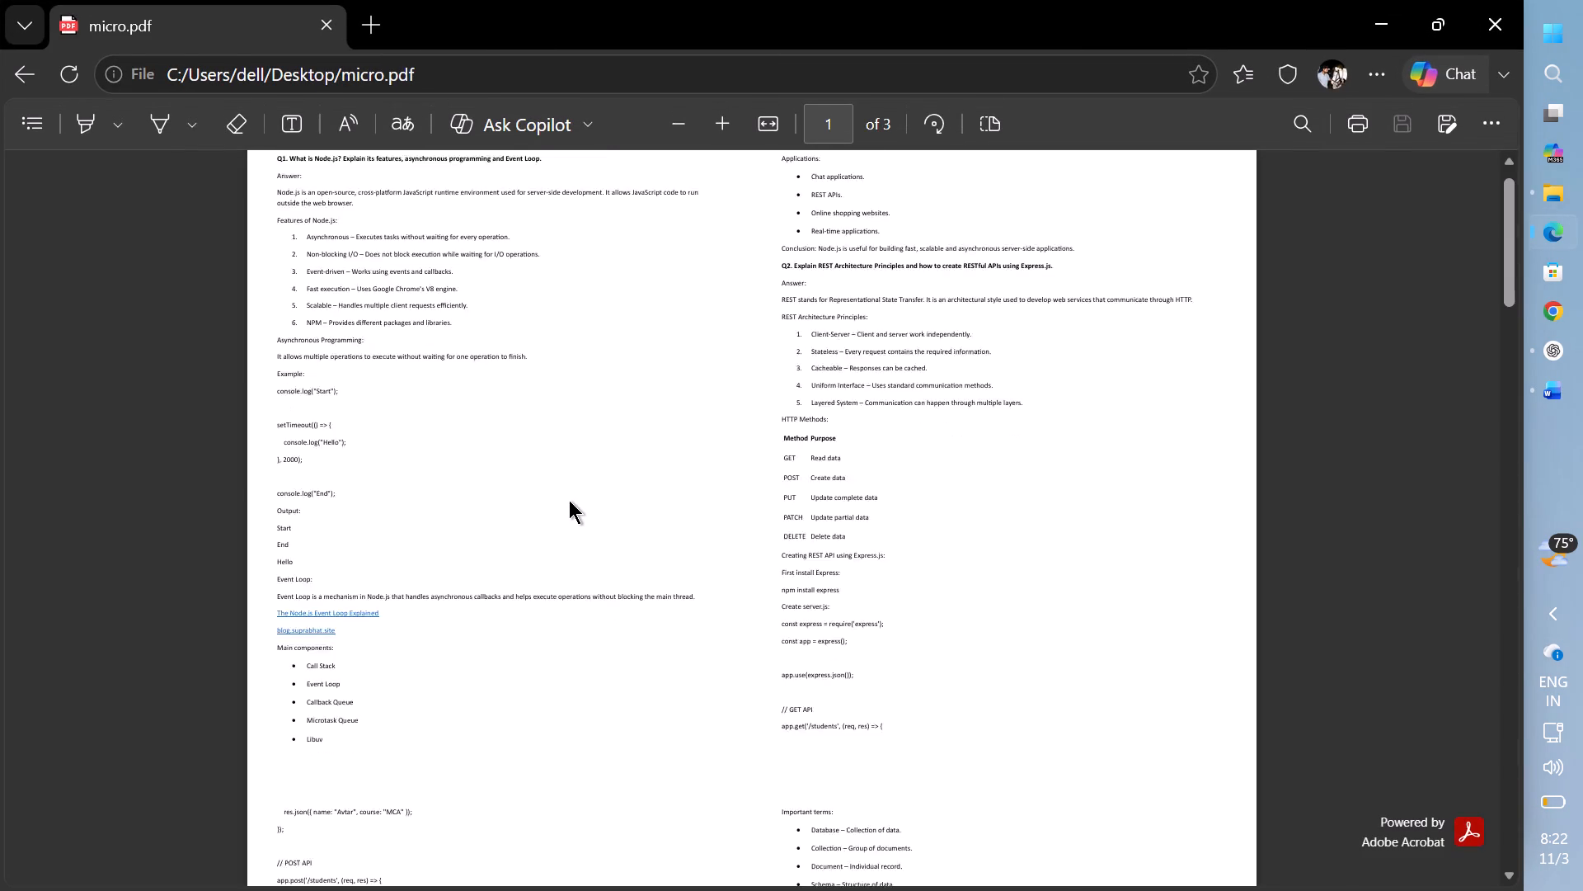
scroll(569, 500, down, 9)
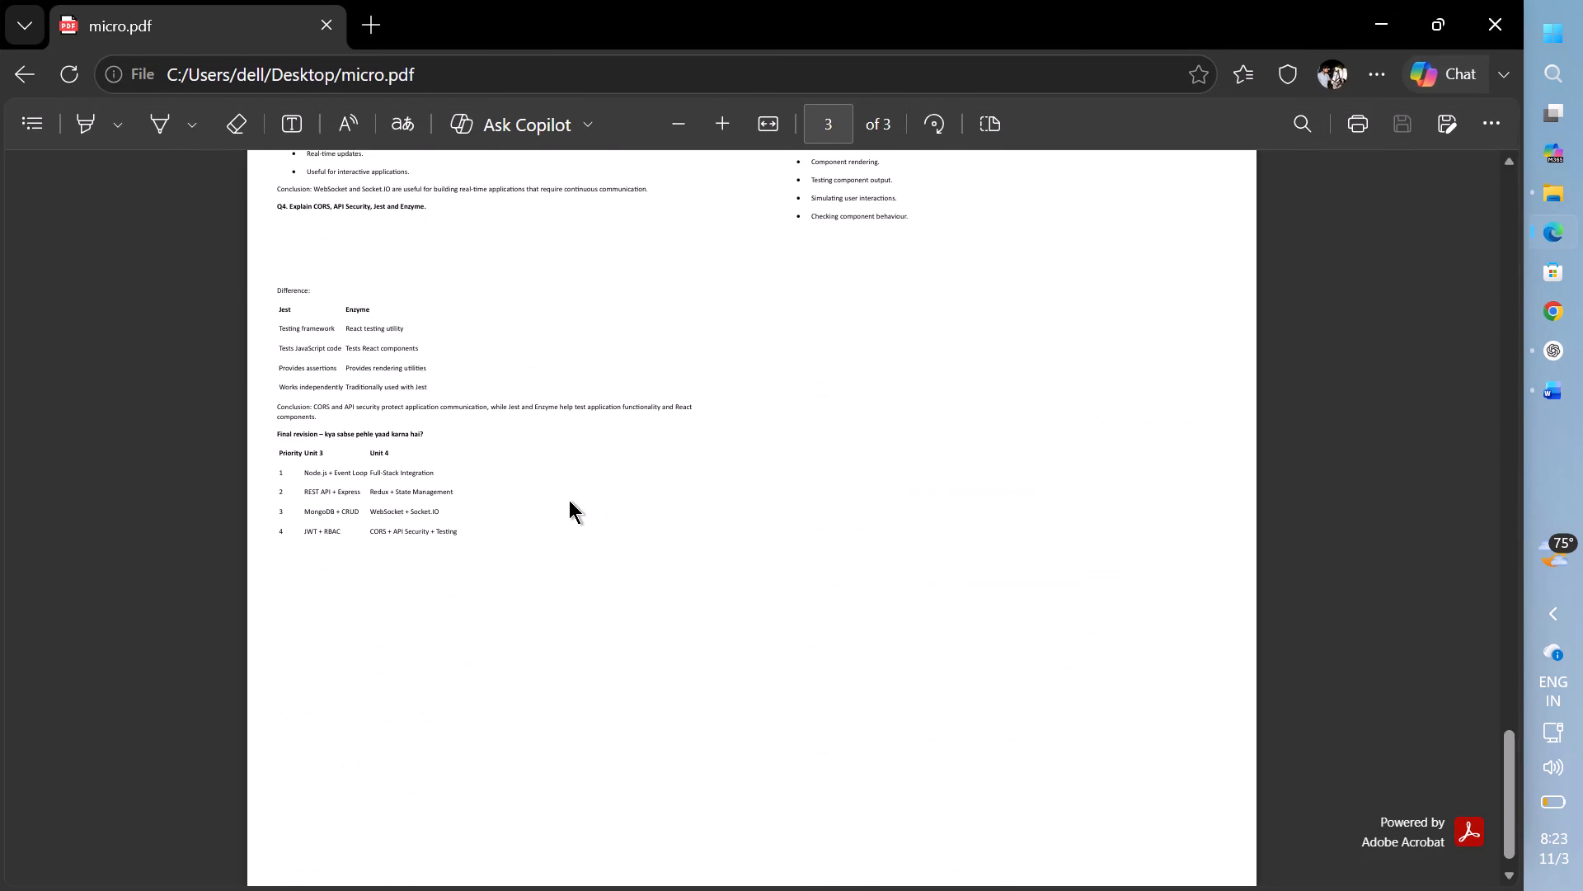
Look back through the micro PDF from the Final revision table to the first page and examine Q1 enlarged.
scroll(569, 500, up, 7)
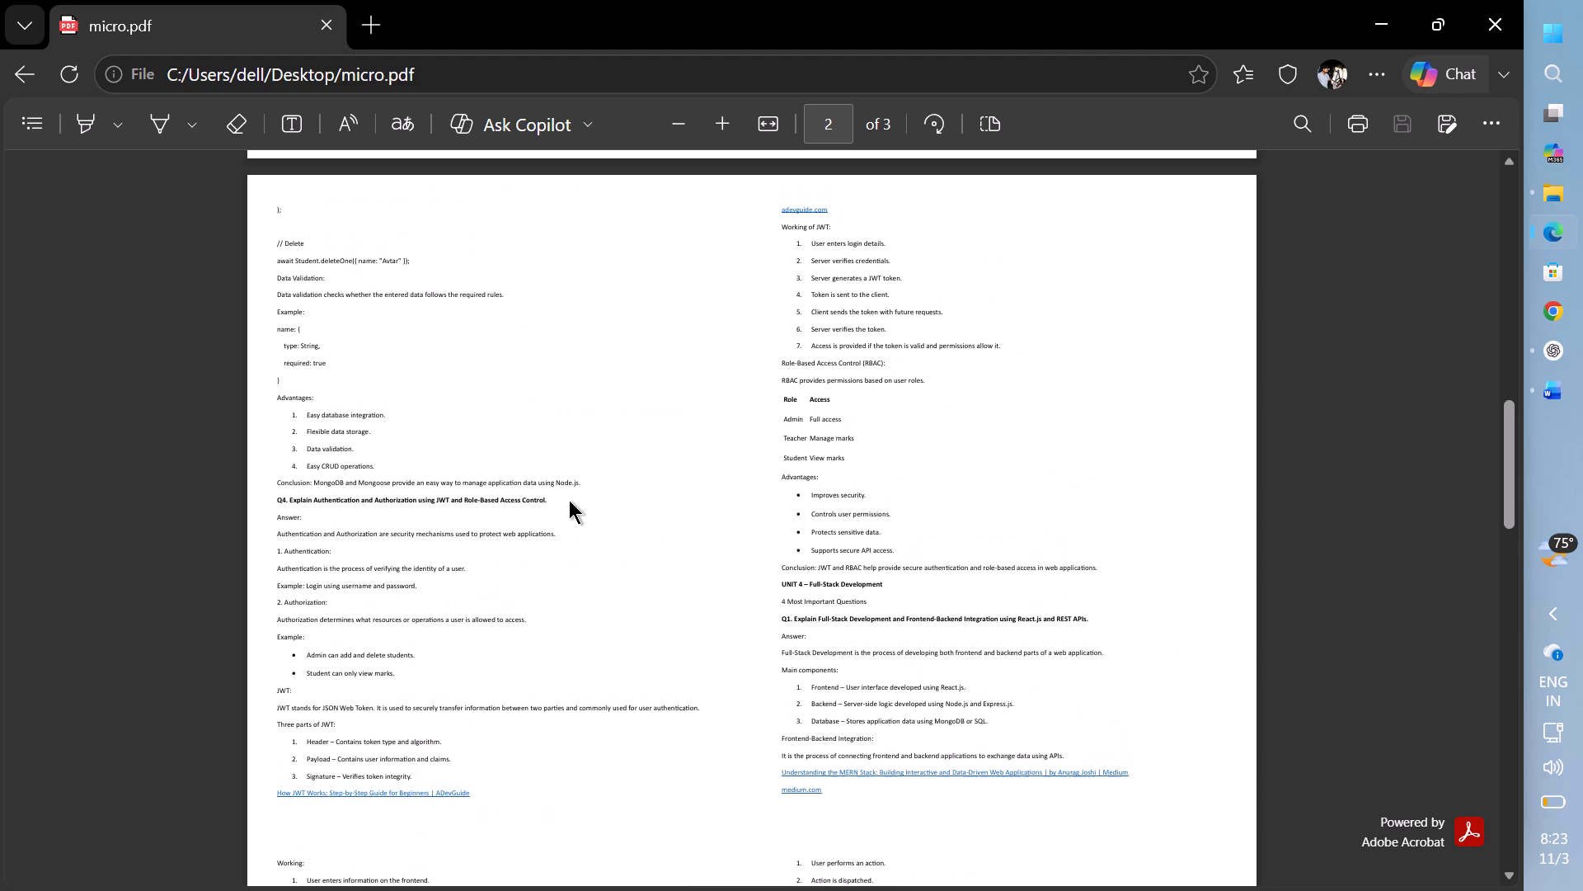
scroll(569, 500, up, 9)
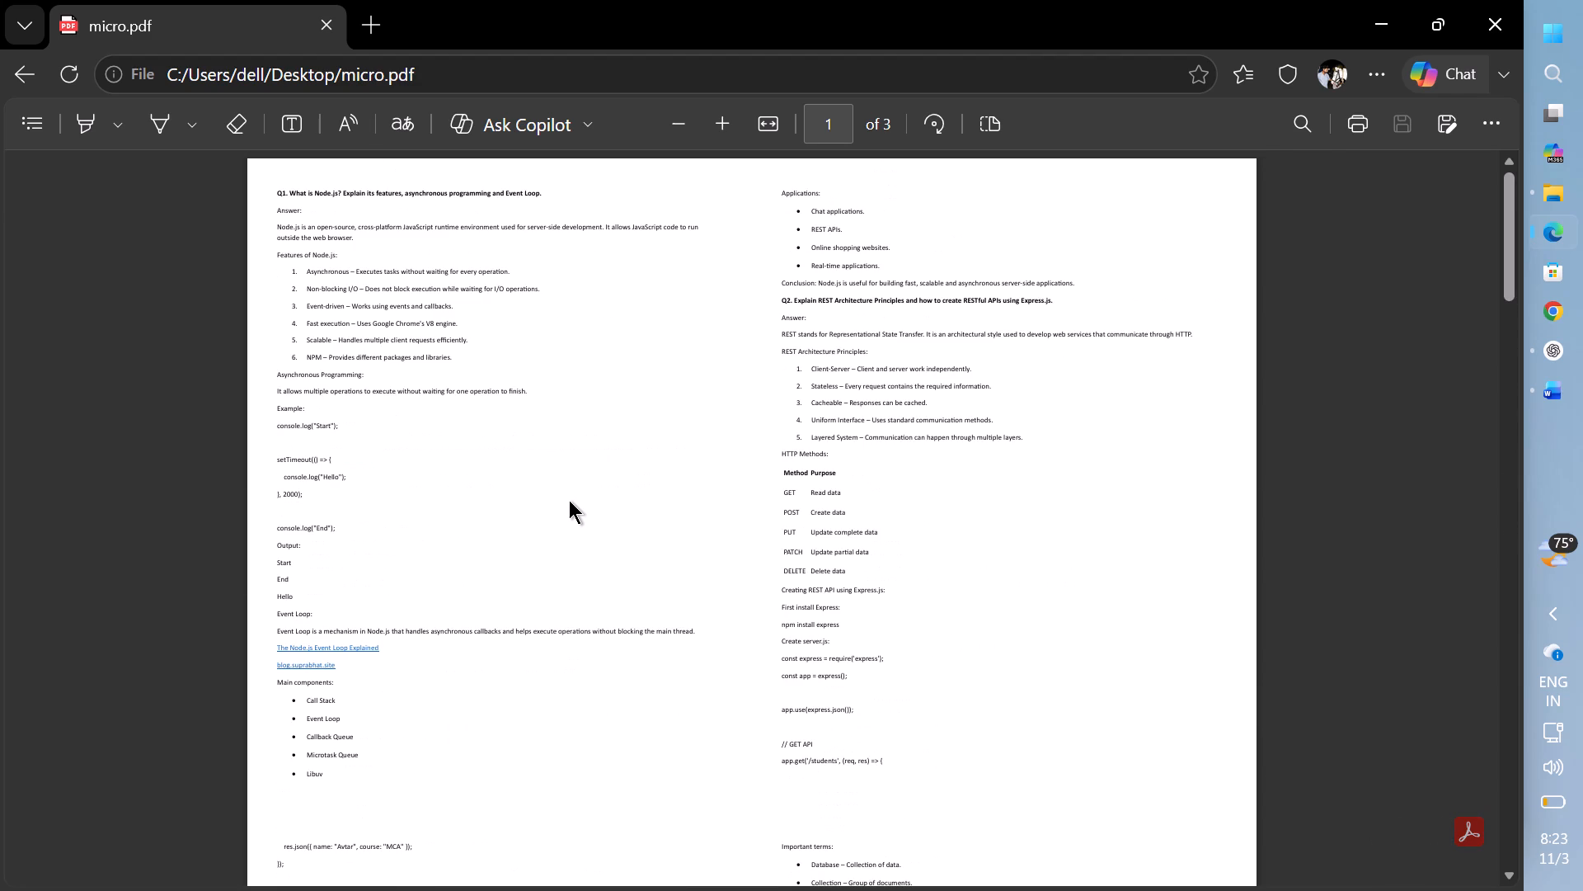
scroll(569, 500, right, 2)
scroll(569, 500, up, 4)
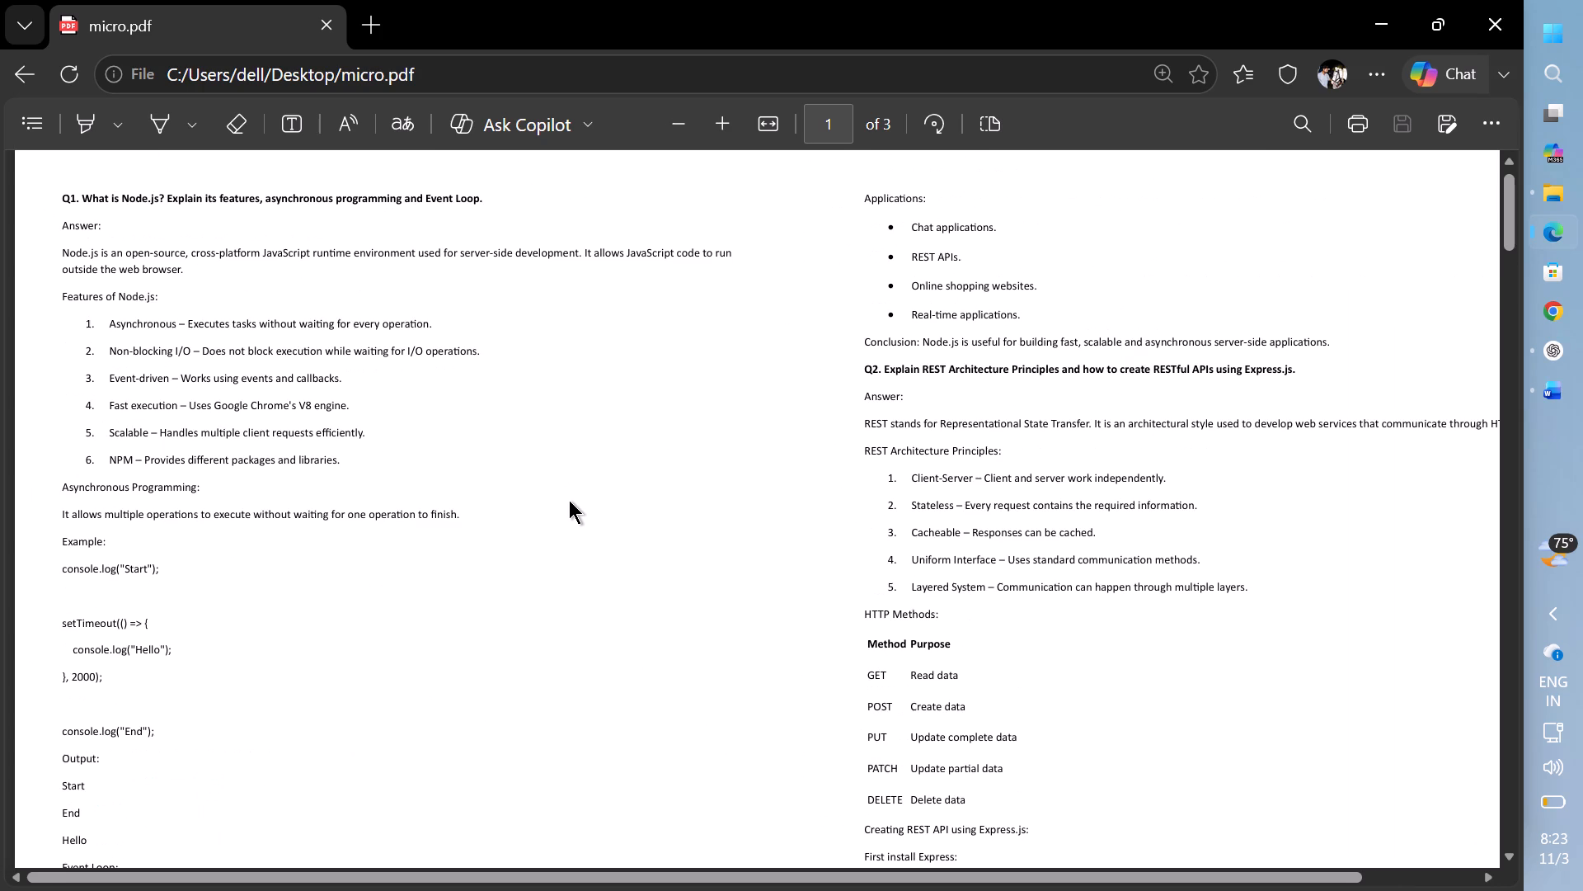
Switch to the Word document and view its print preview.
key(alt+Tab)
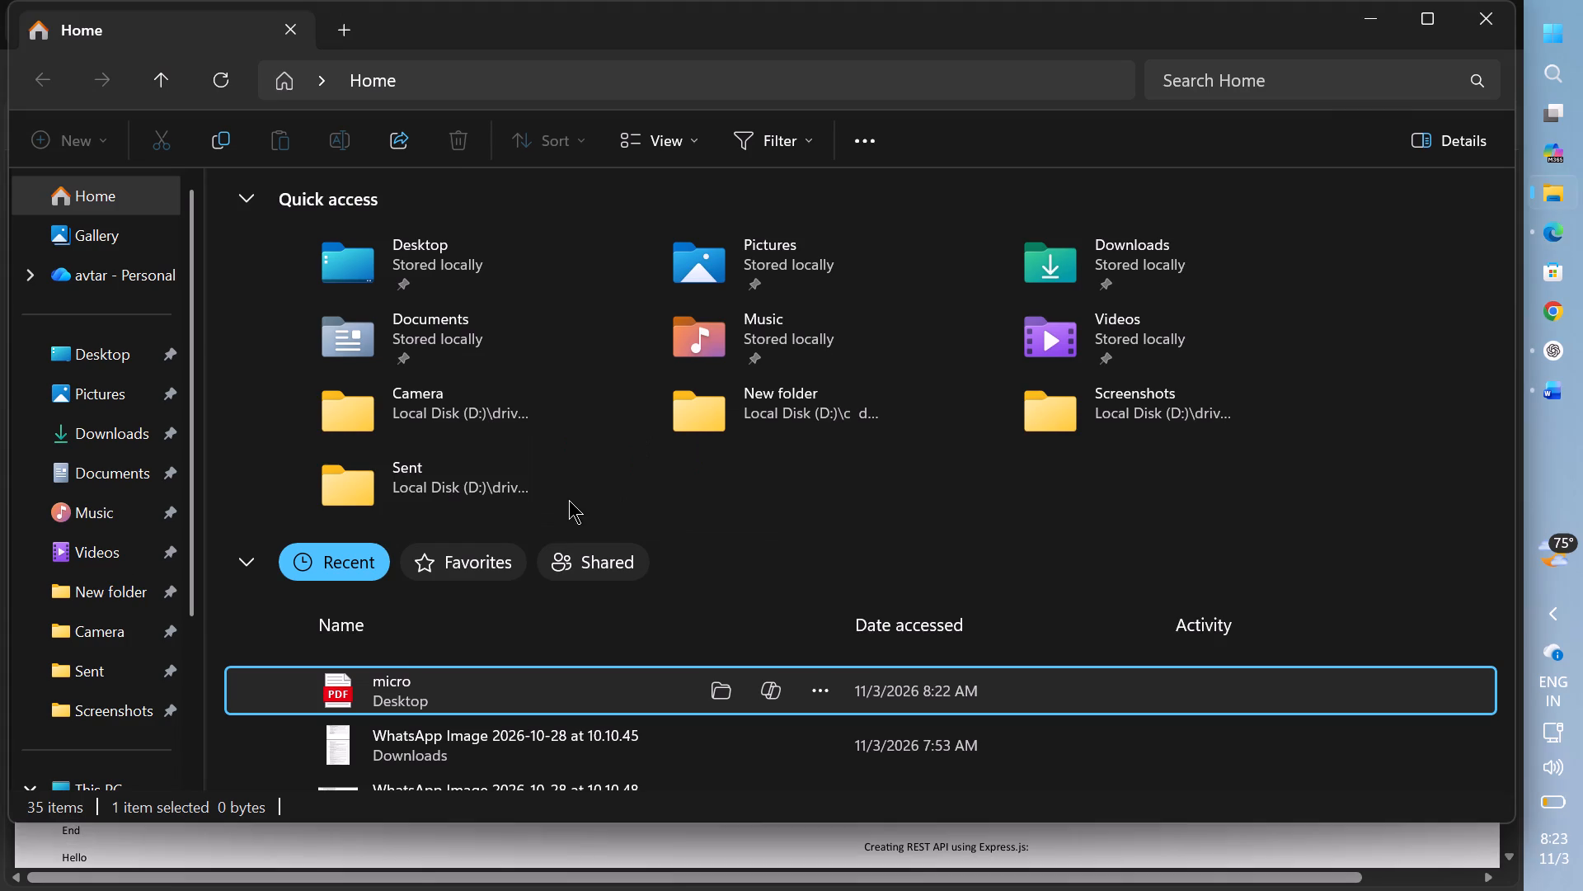
key(alt+Tab)
key(alt+Tab)
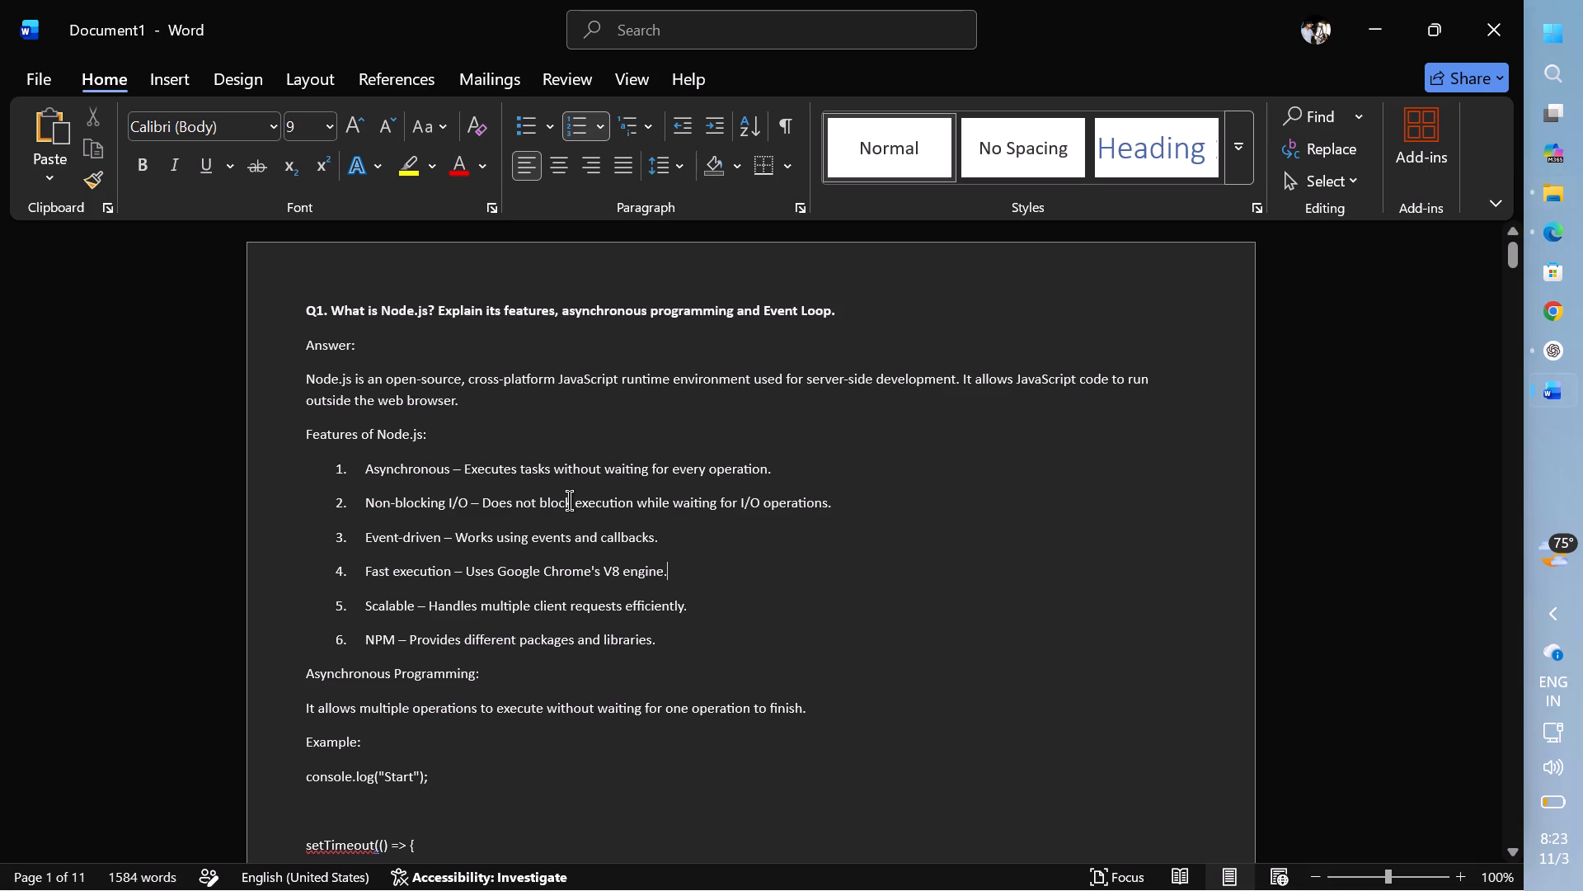
key(ctrl+p)
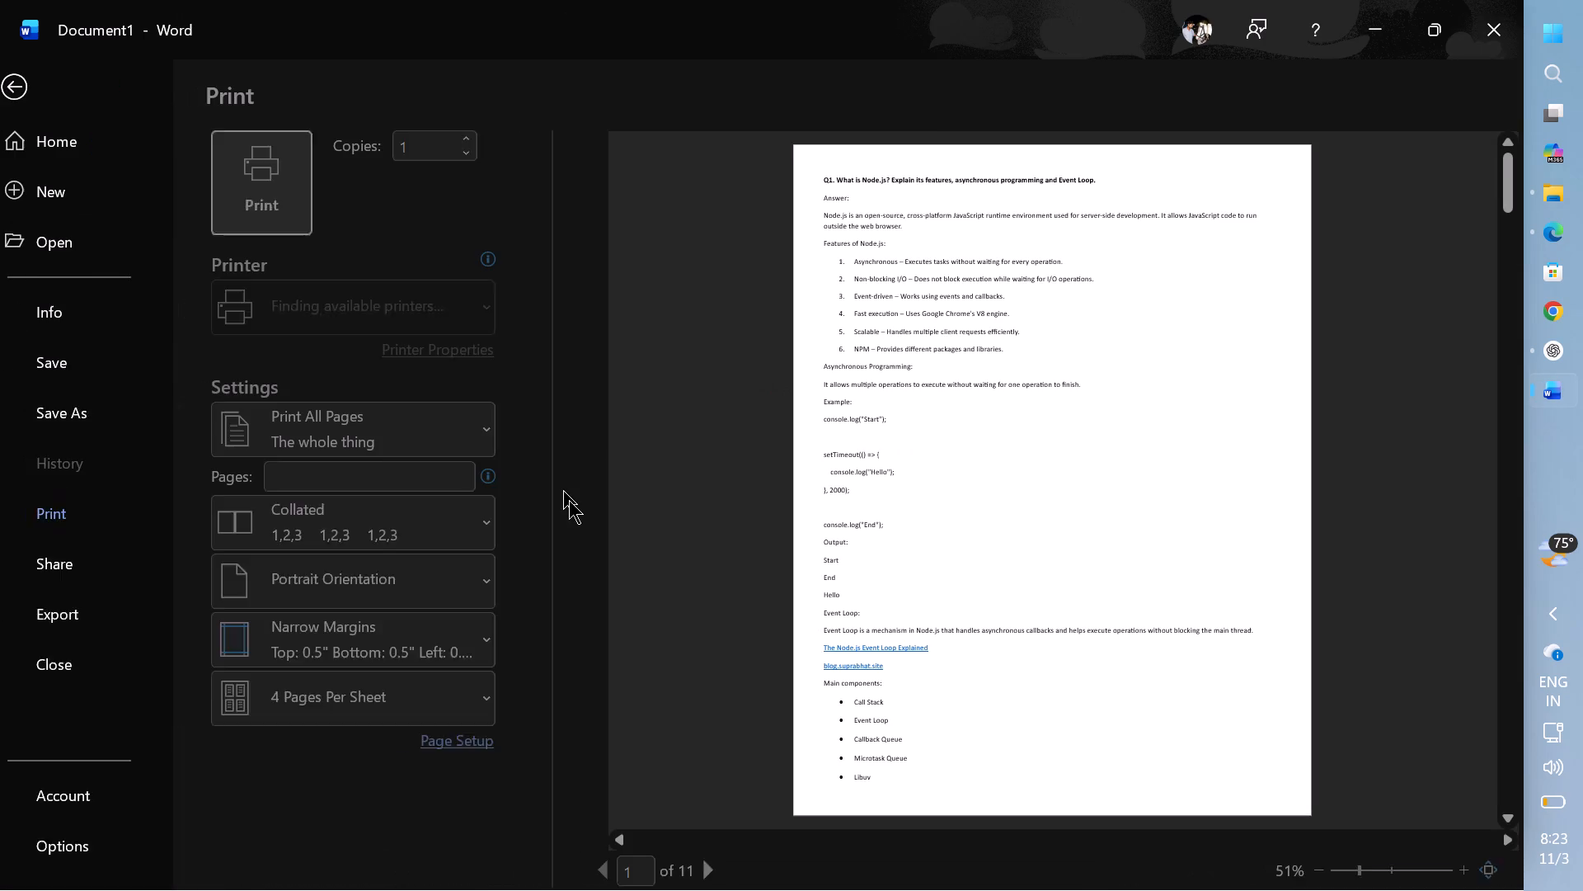
key(Escape)
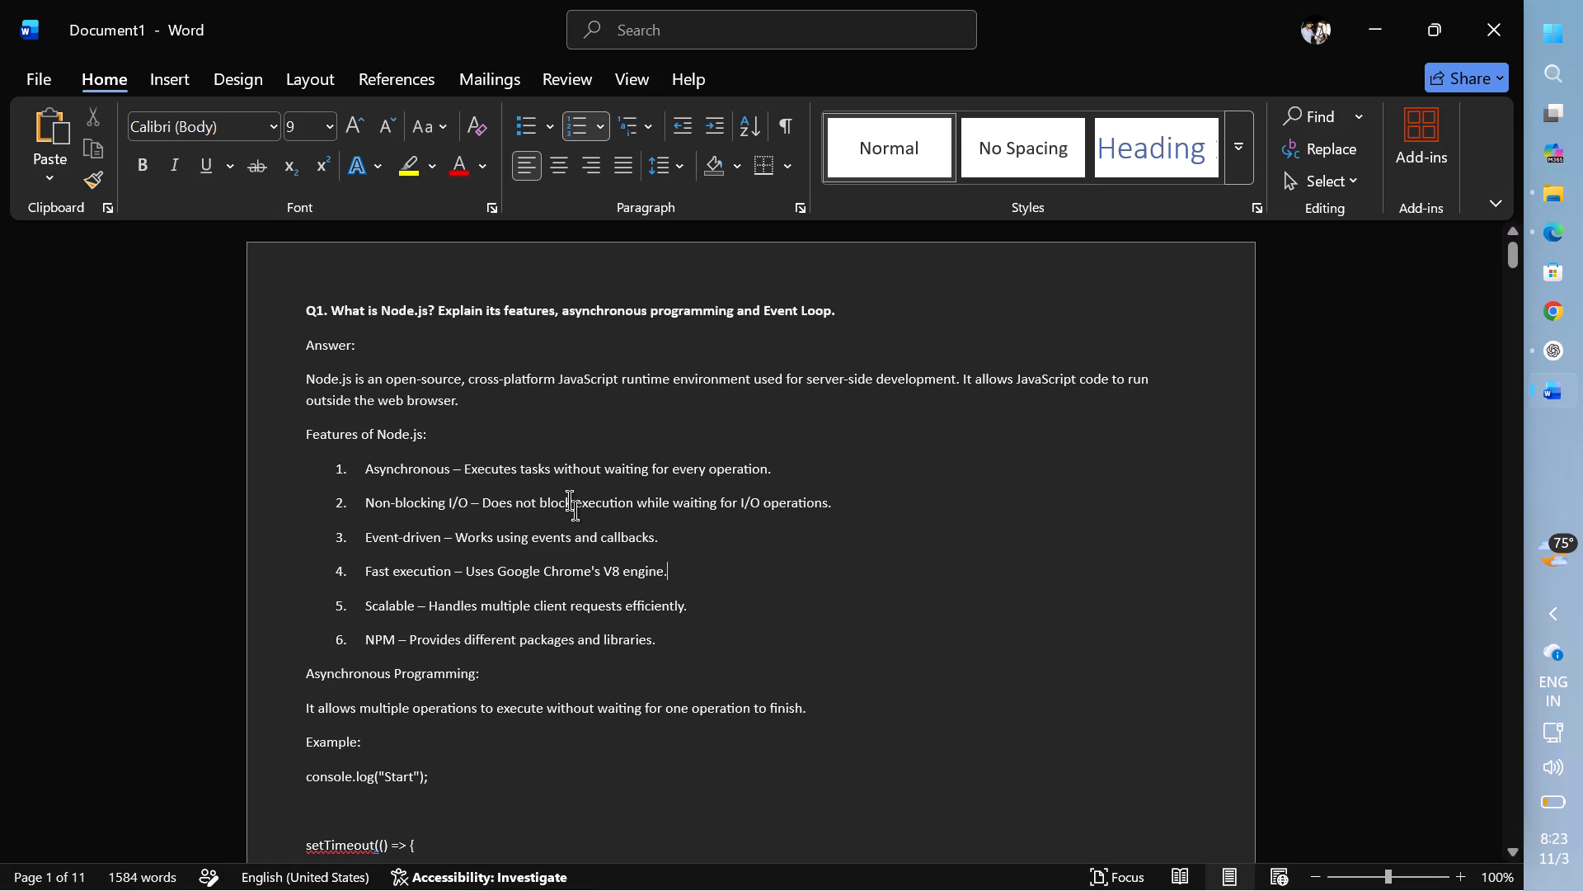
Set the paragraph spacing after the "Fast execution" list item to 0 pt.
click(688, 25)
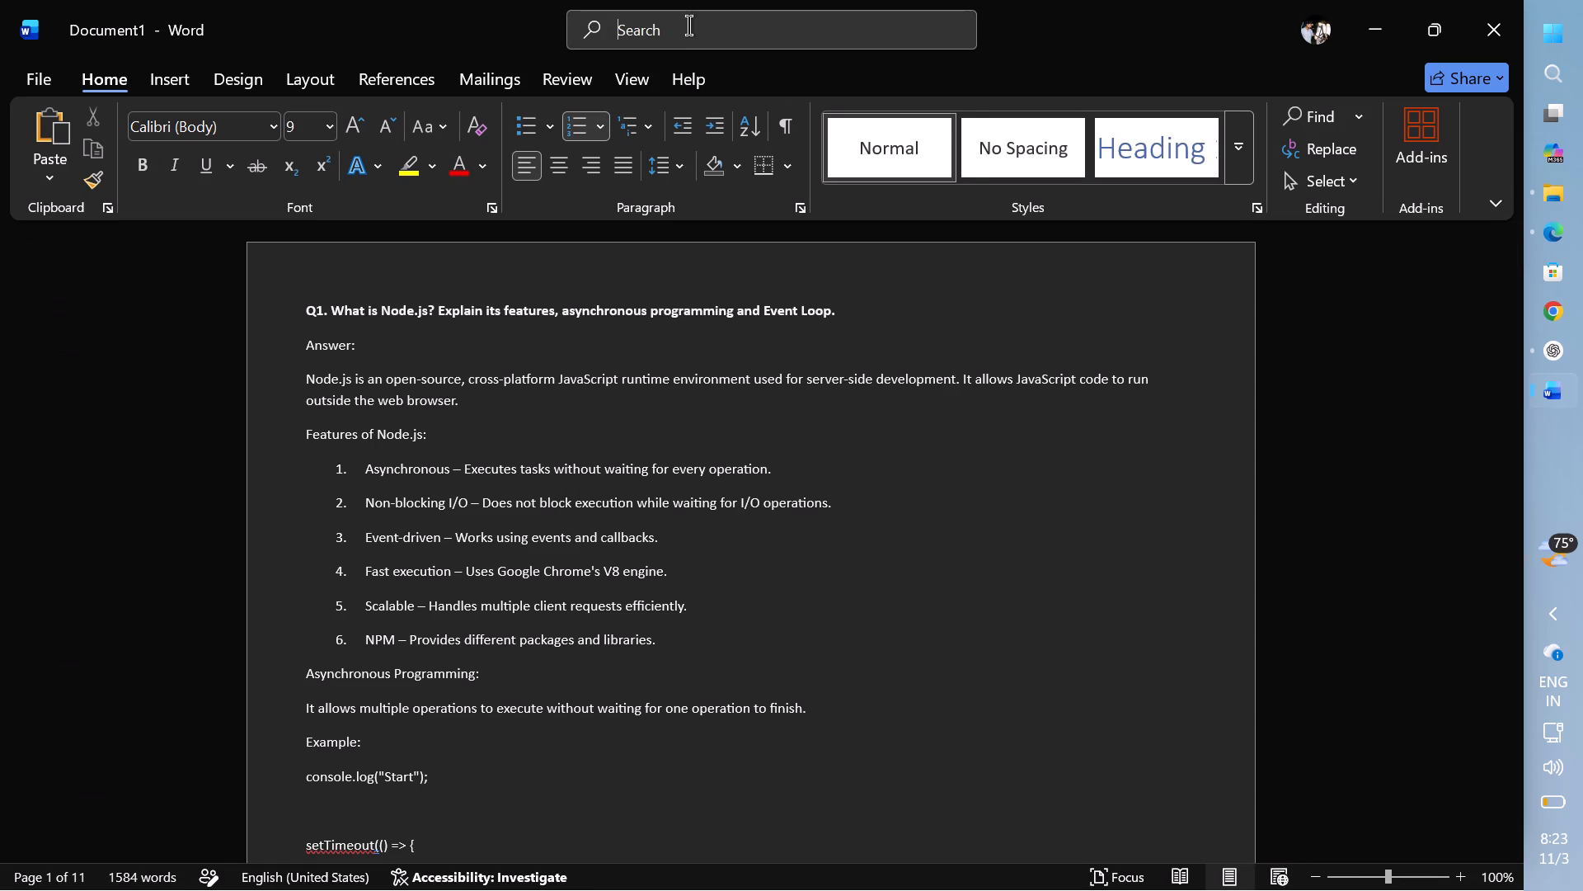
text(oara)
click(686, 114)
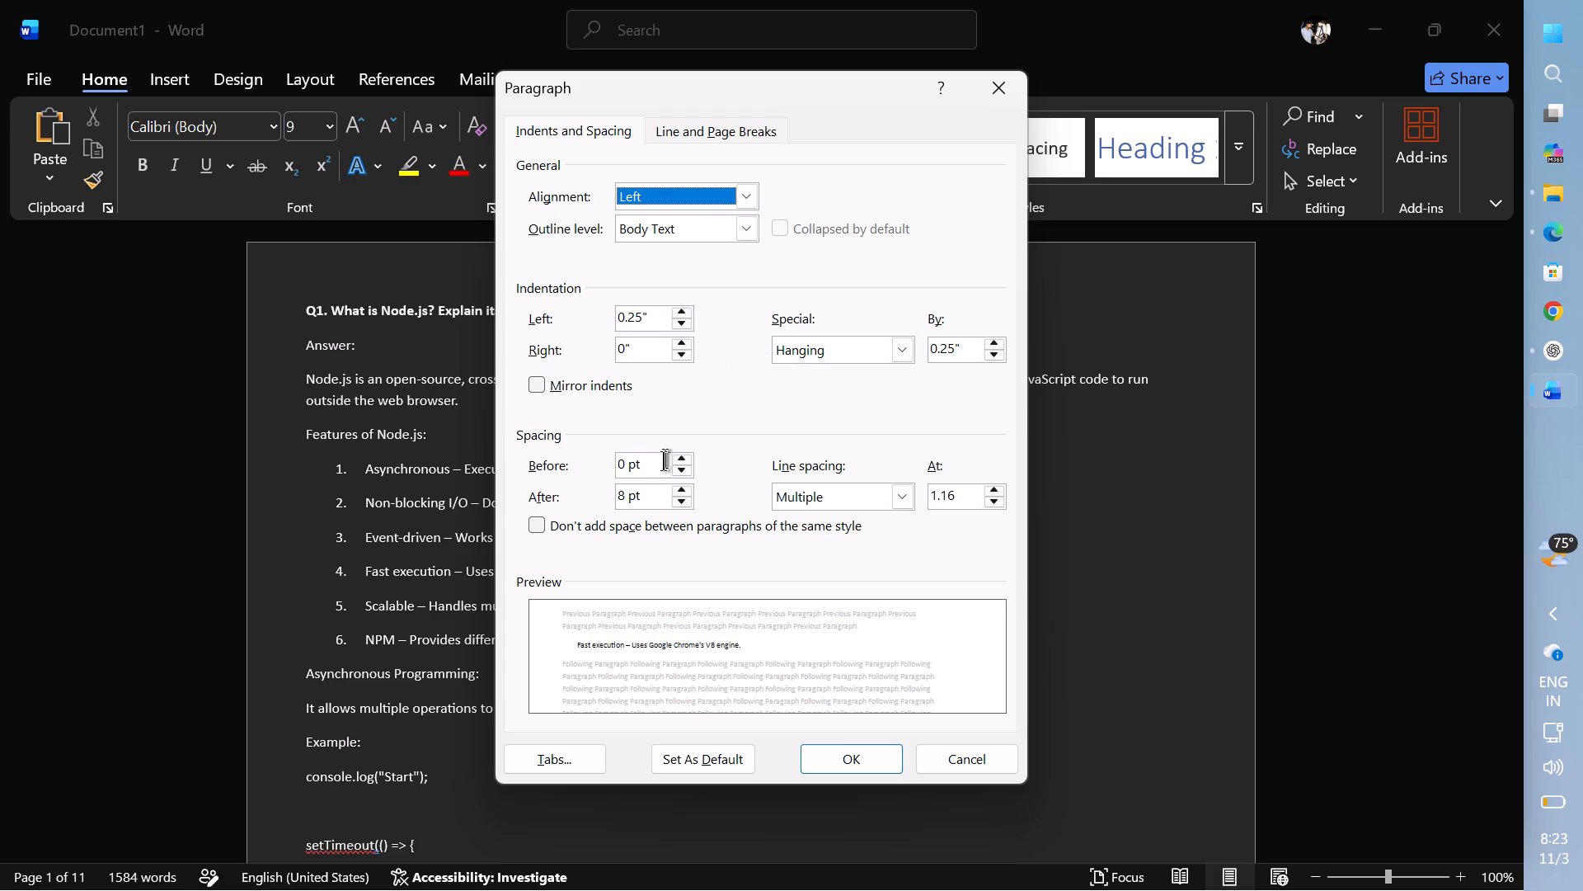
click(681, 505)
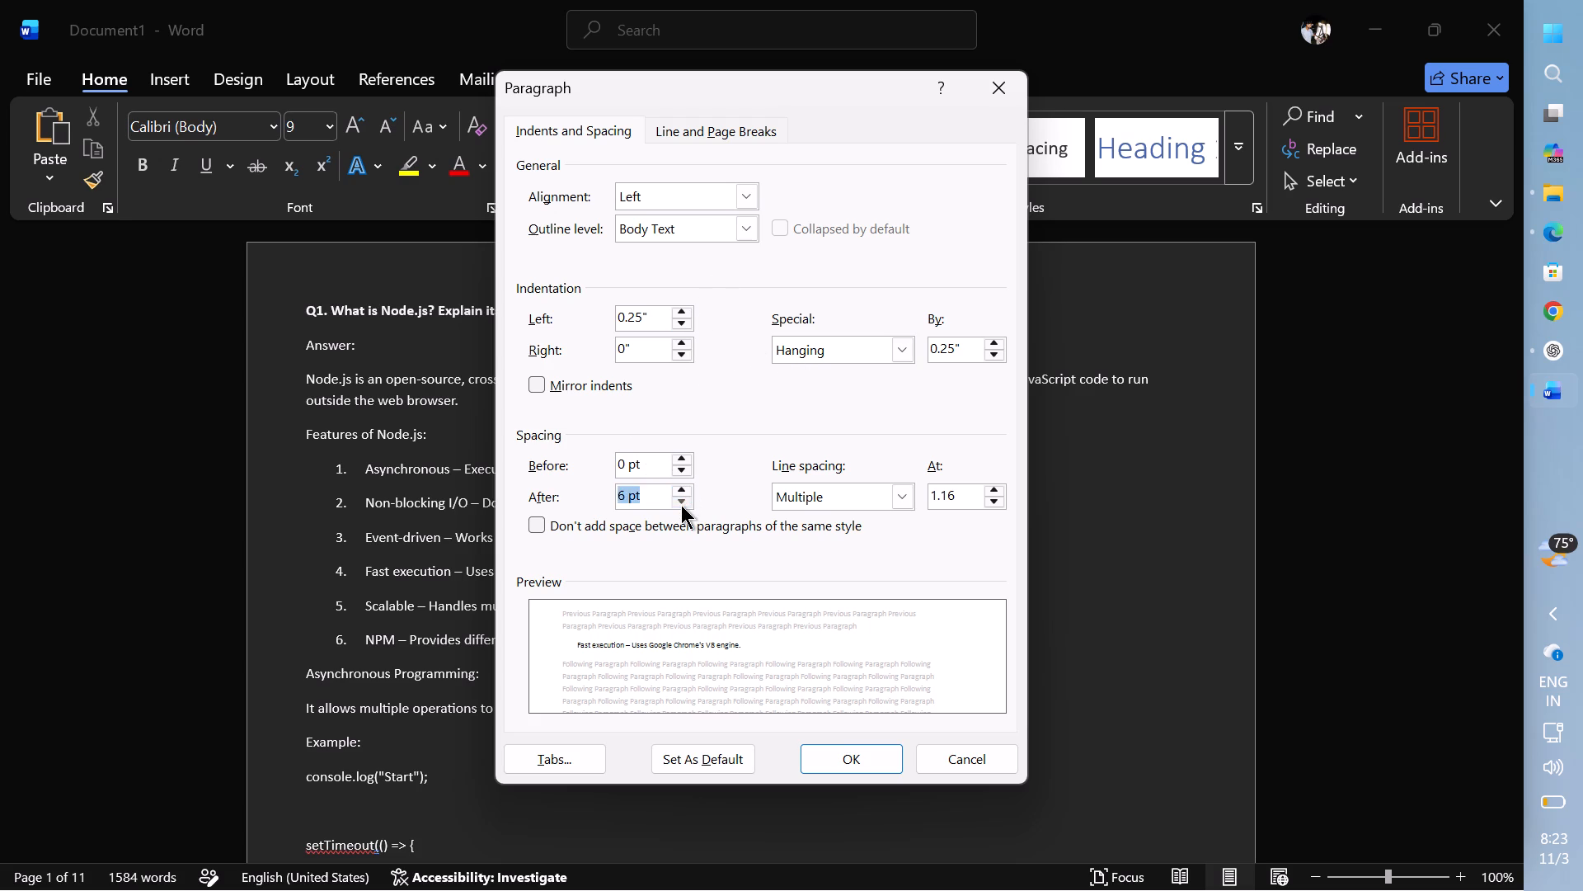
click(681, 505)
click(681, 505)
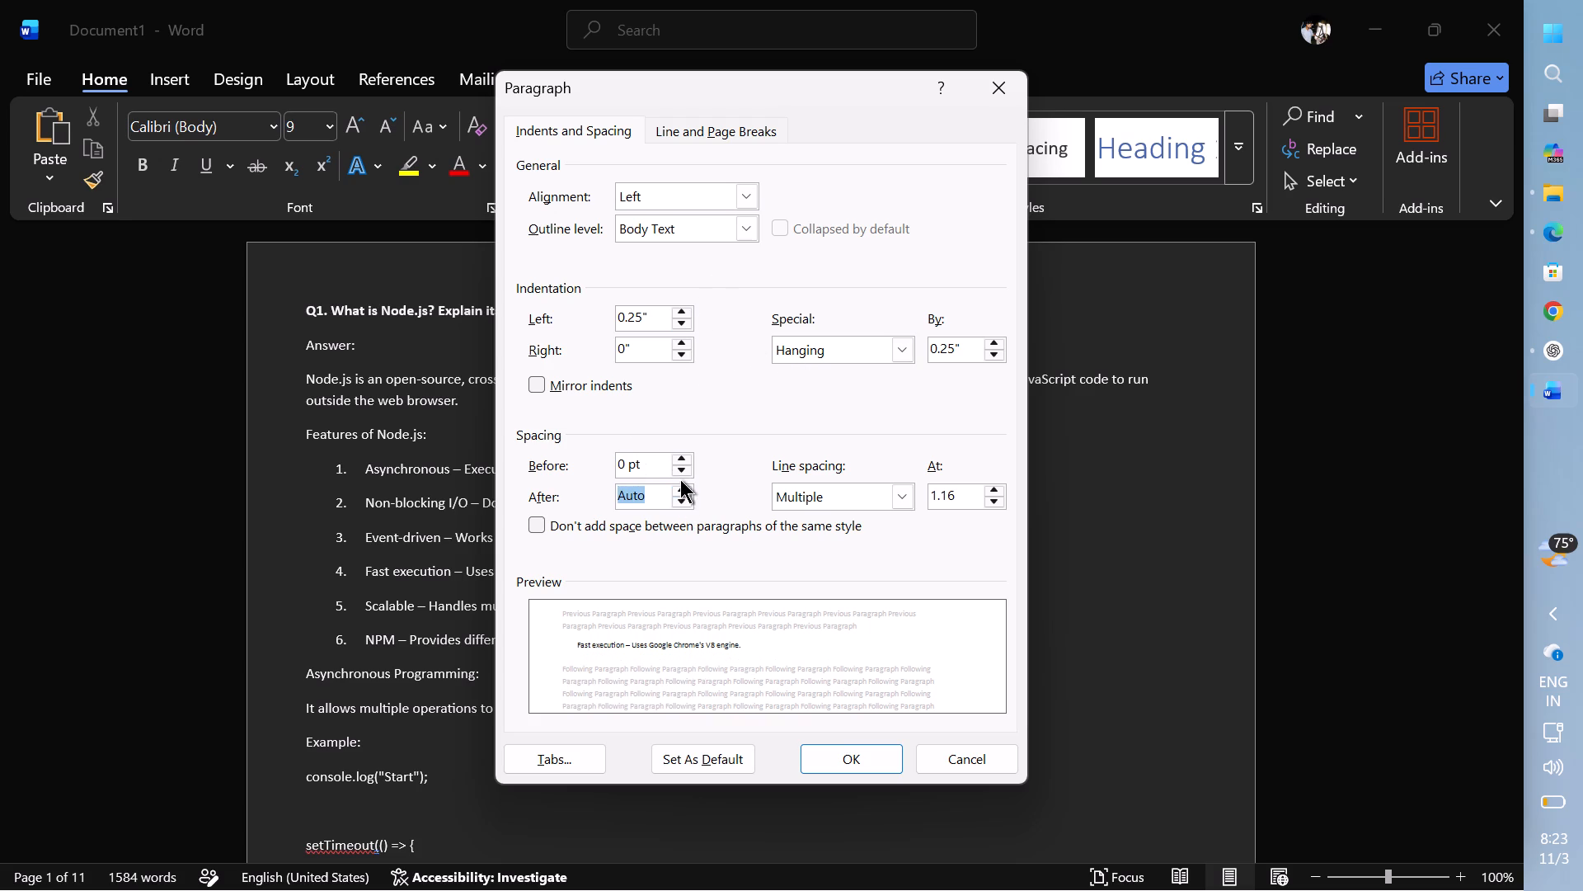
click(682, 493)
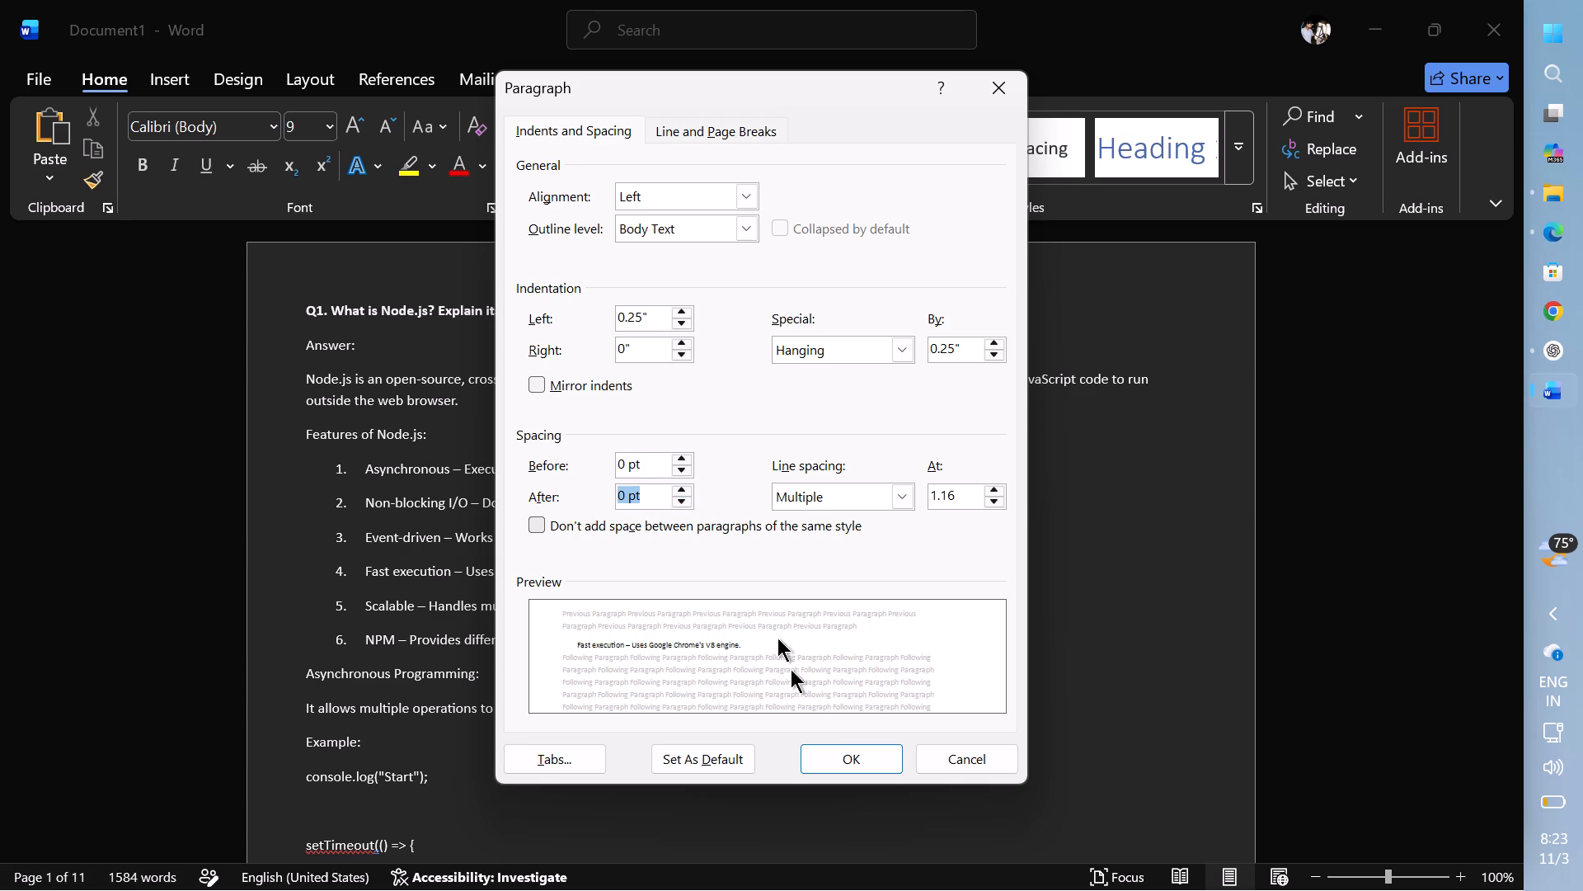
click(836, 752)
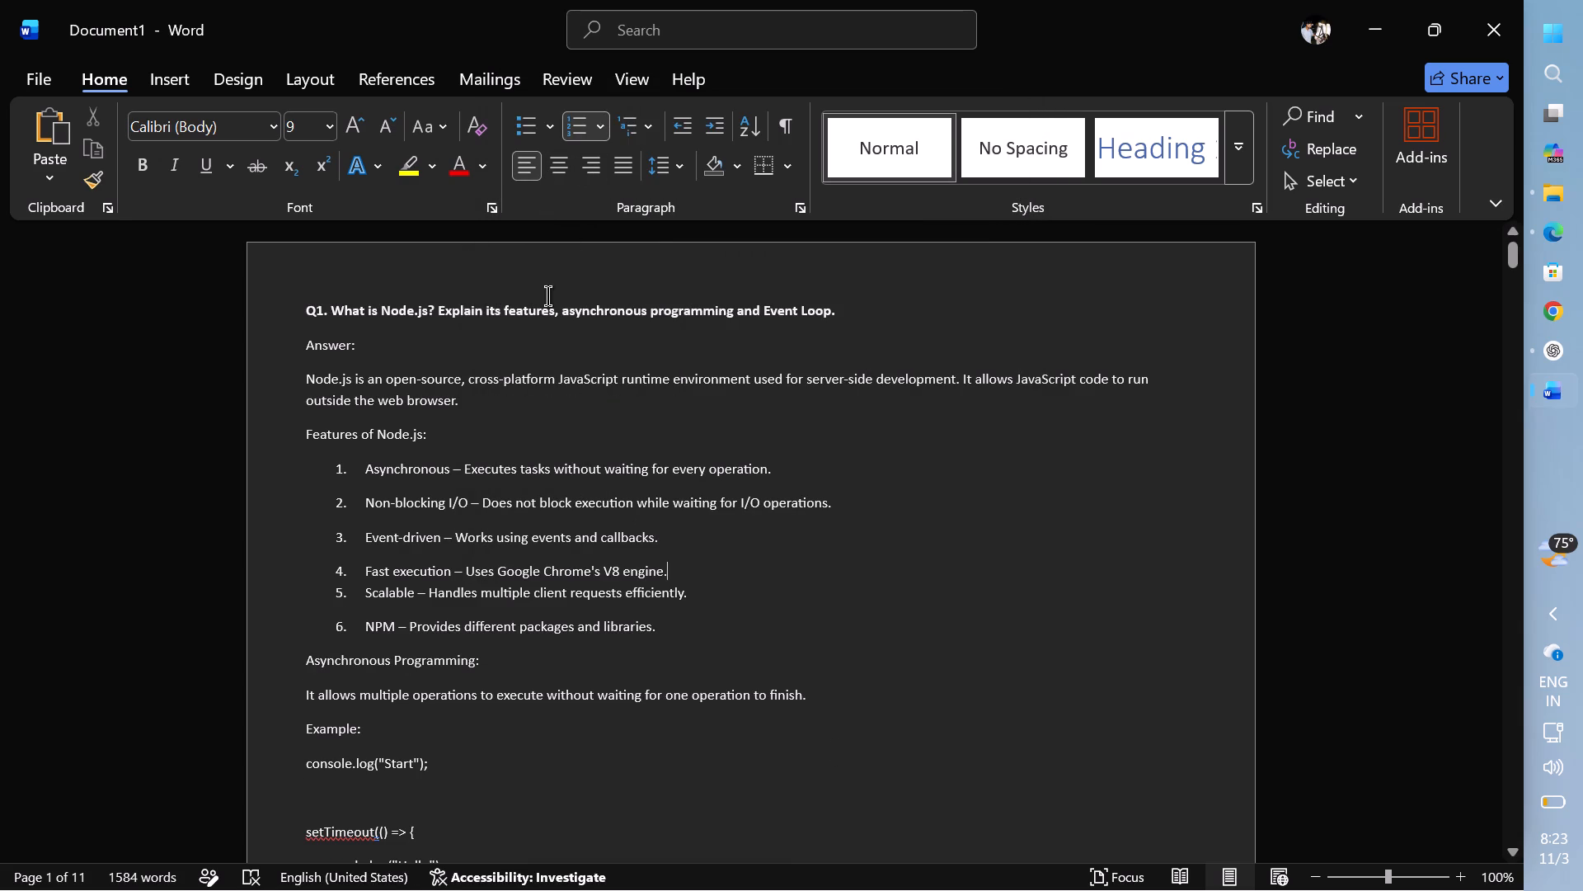
Set the paragraph spacing before and after to 0 pt for the whole document and look over the tightened text.
key(ctrl+a)
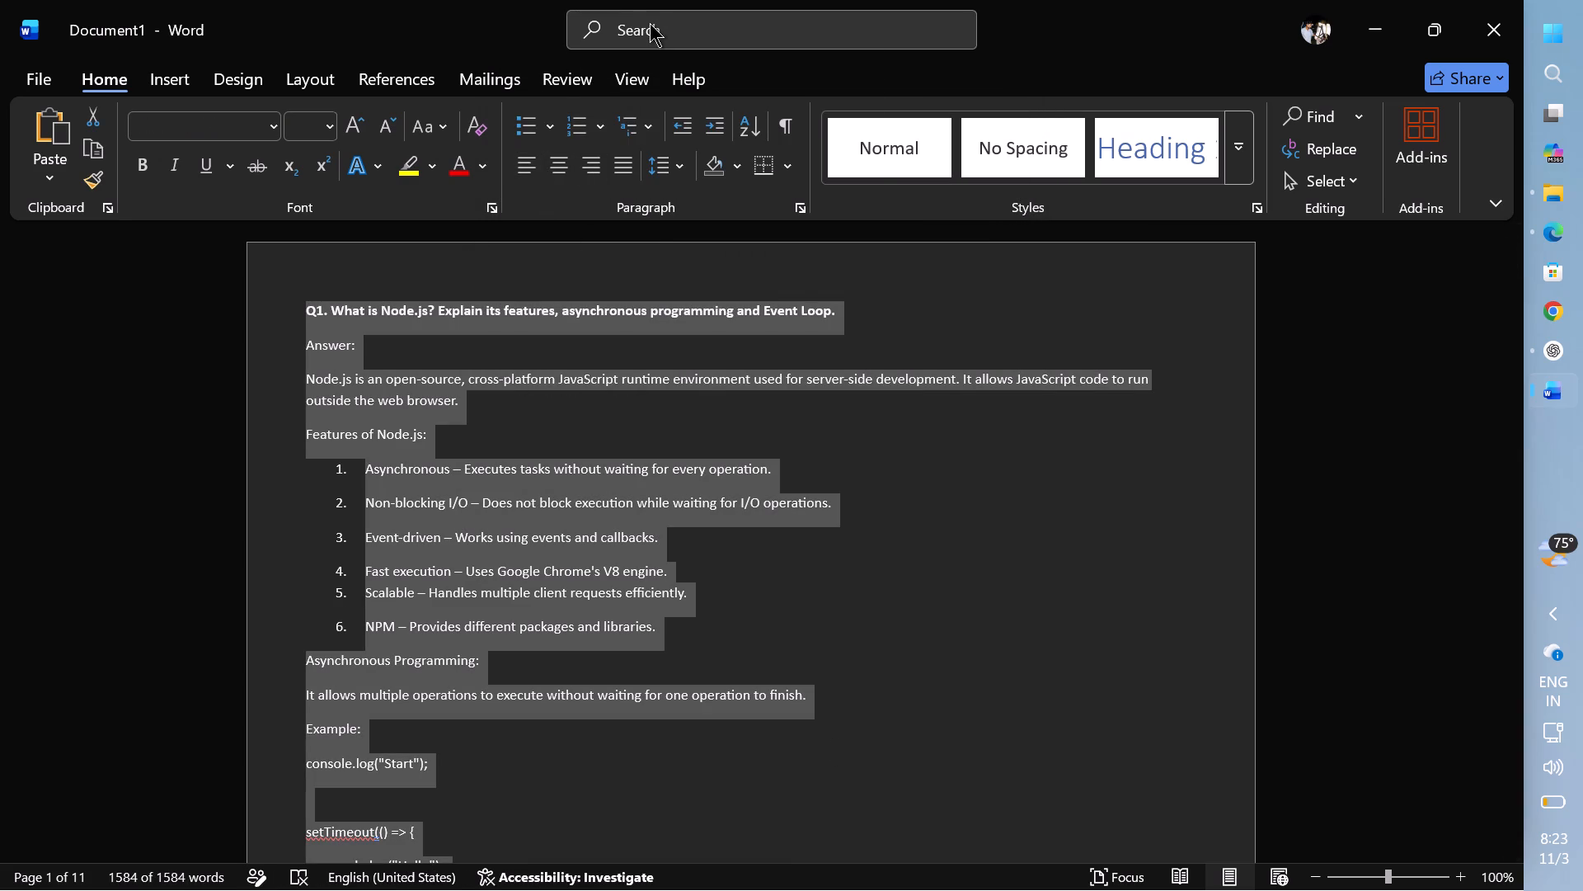
click(650, 23)
click(683, 104)
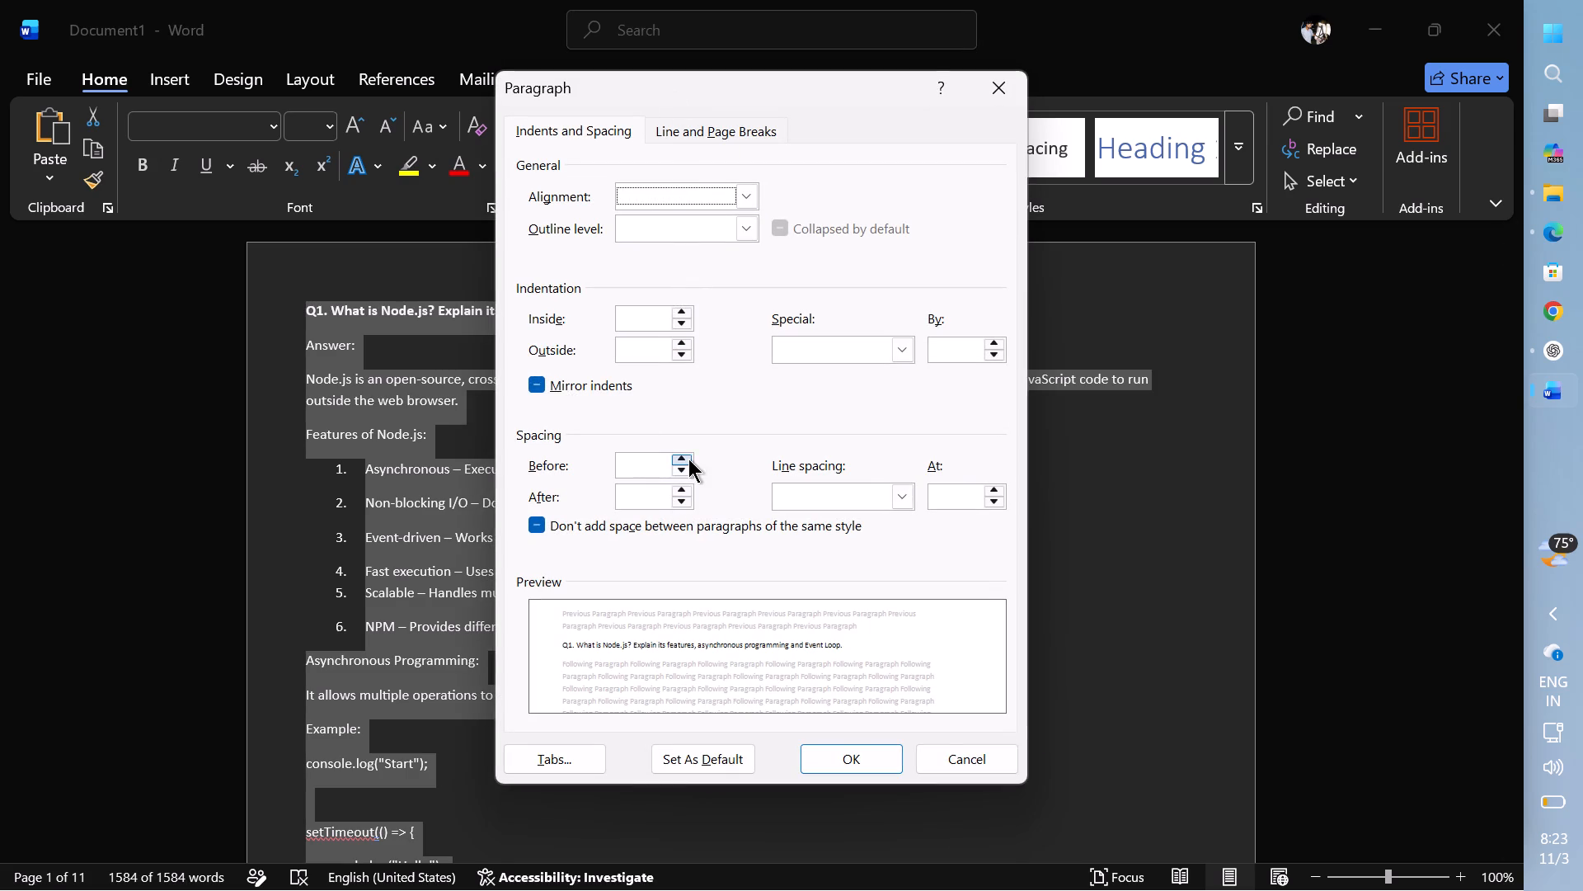
click(683, 470)
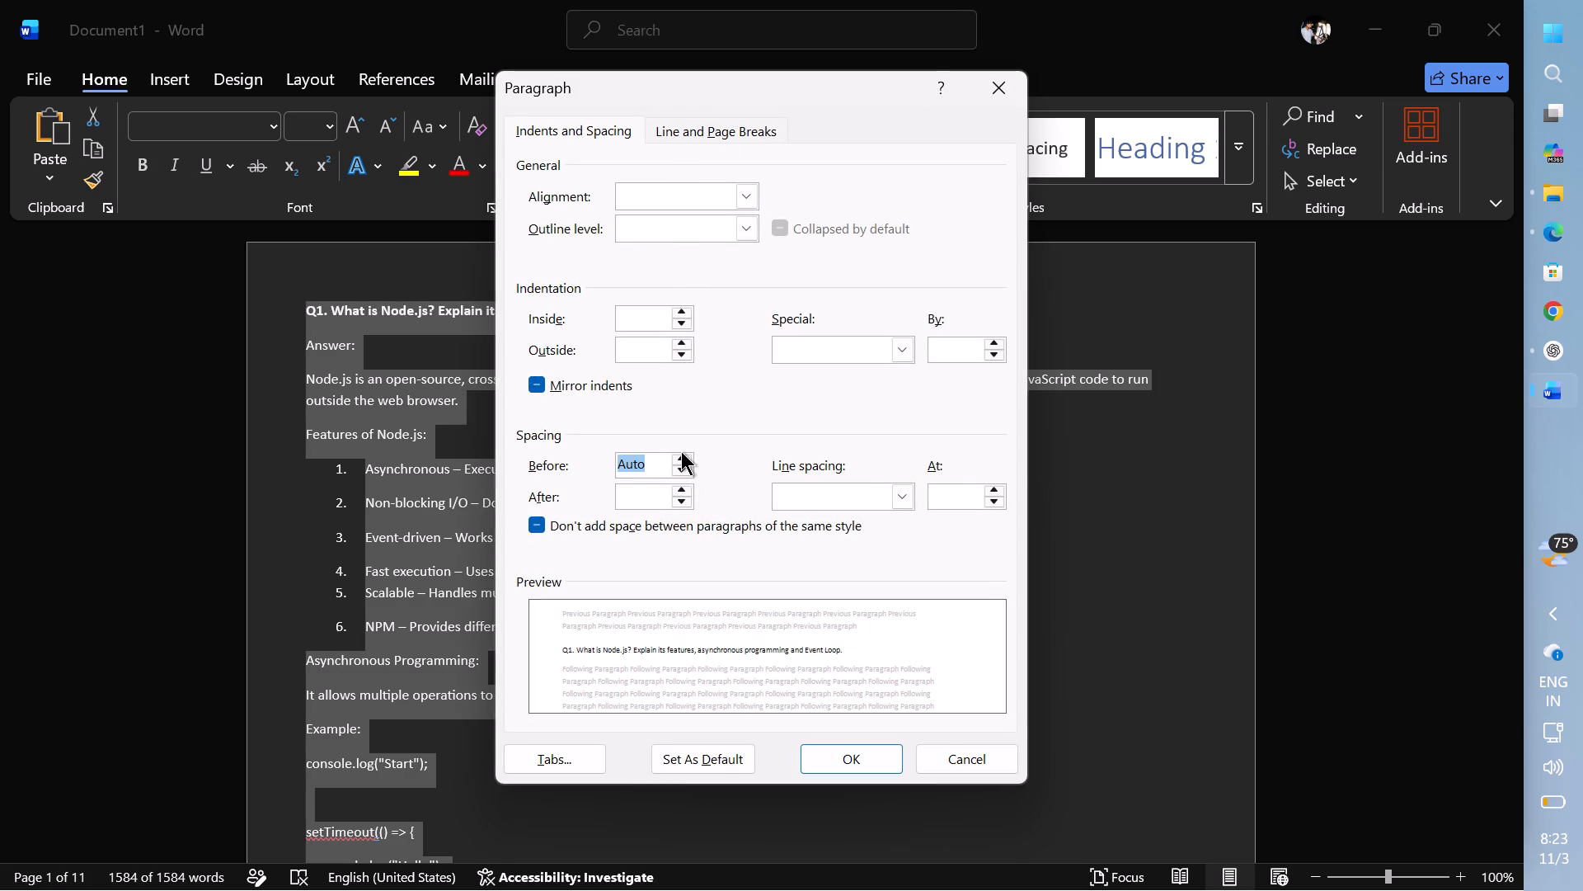
click(683, 462)
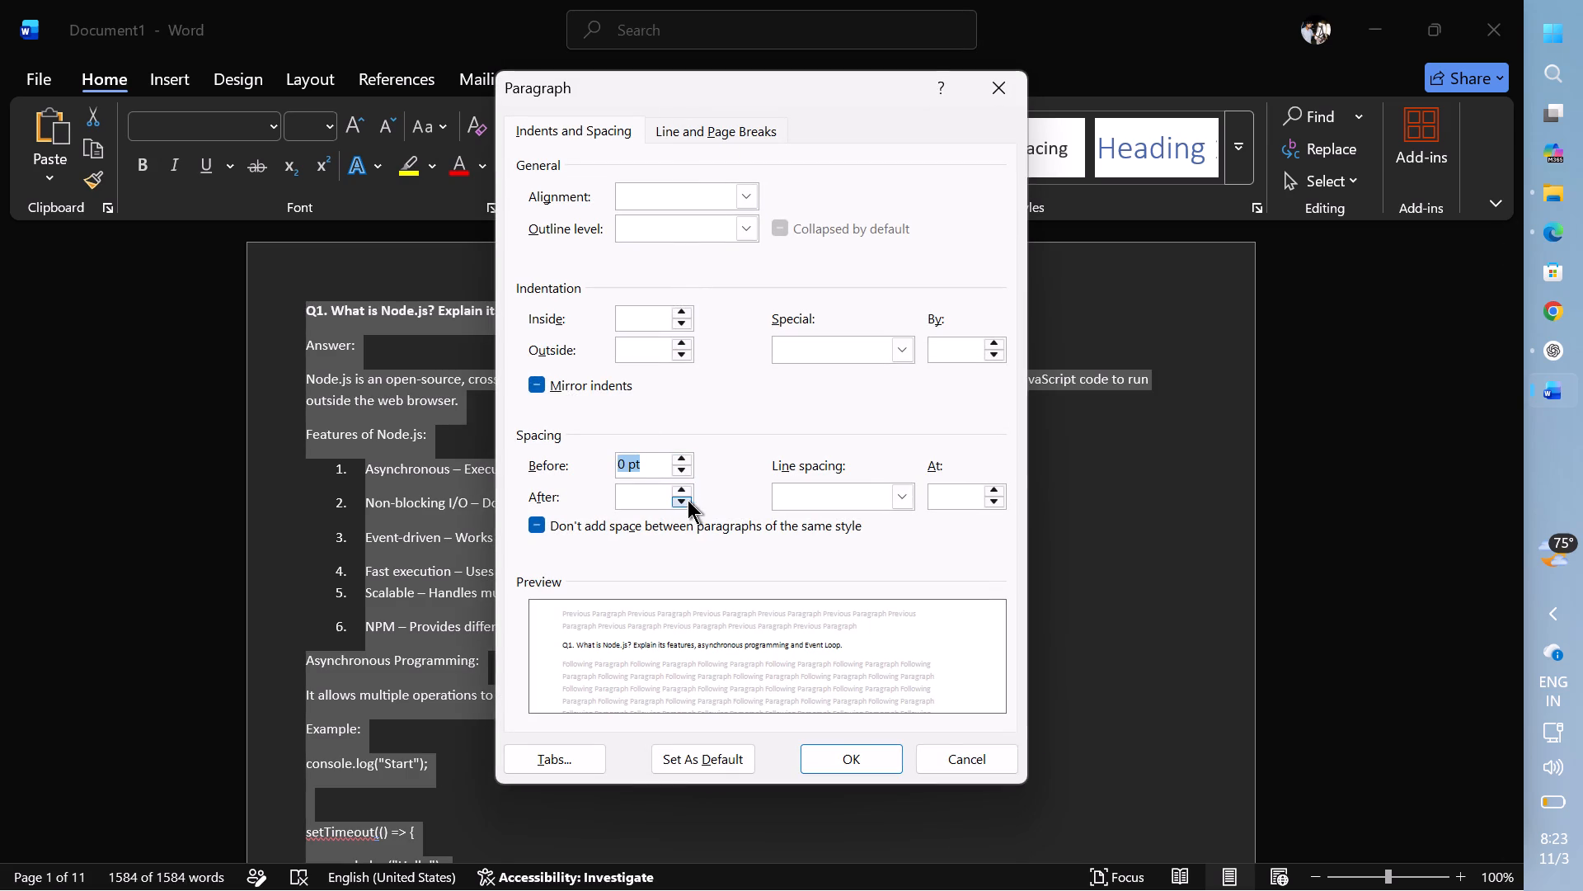
click(675, 486)
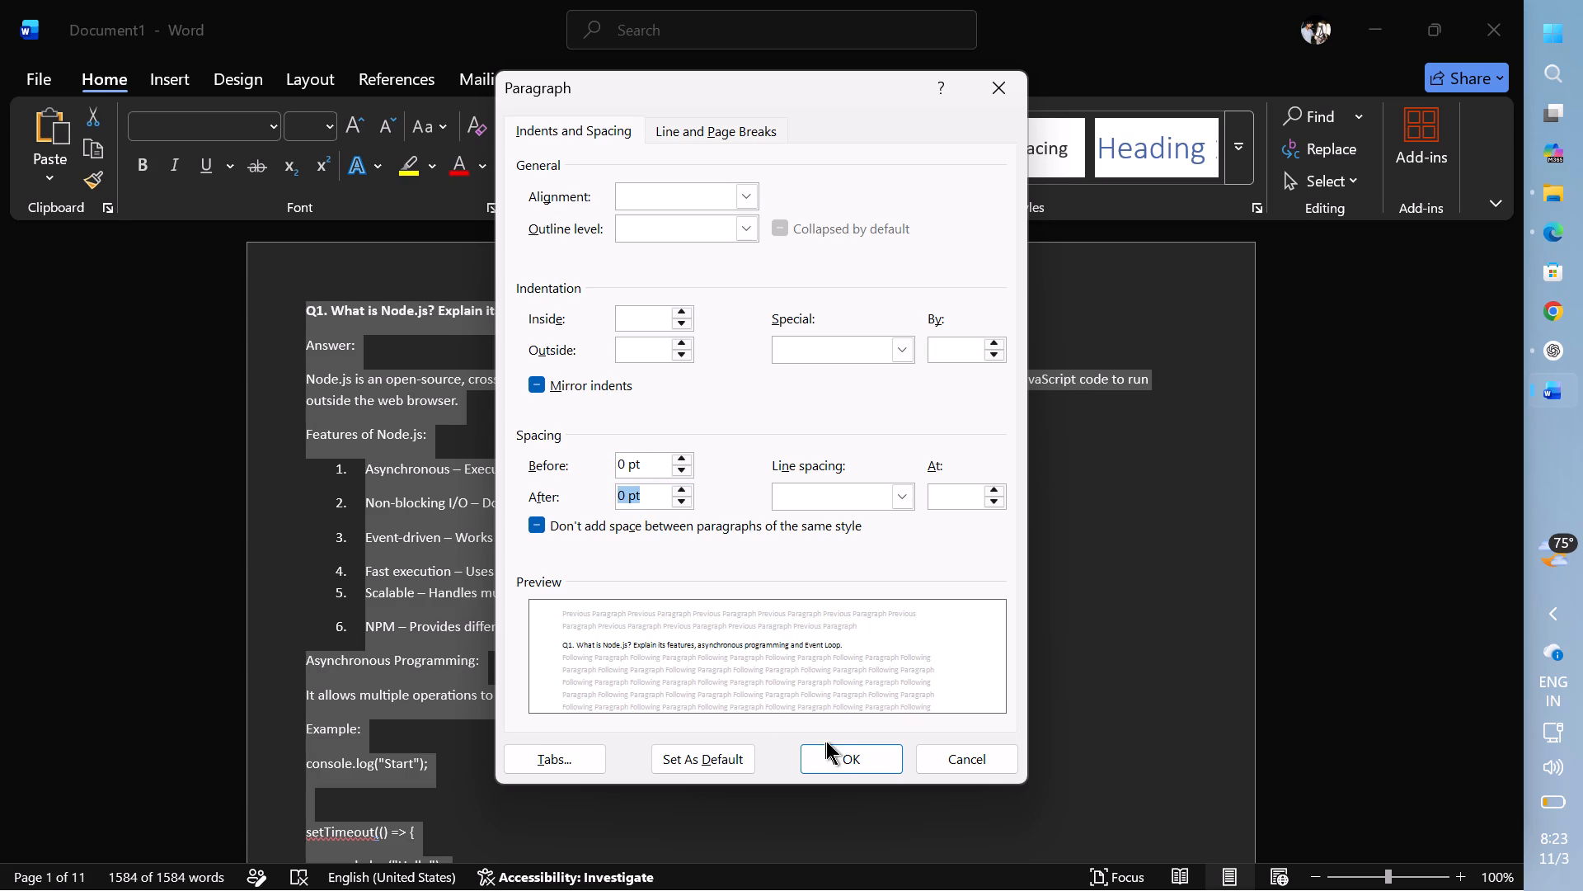
click(832, 752)
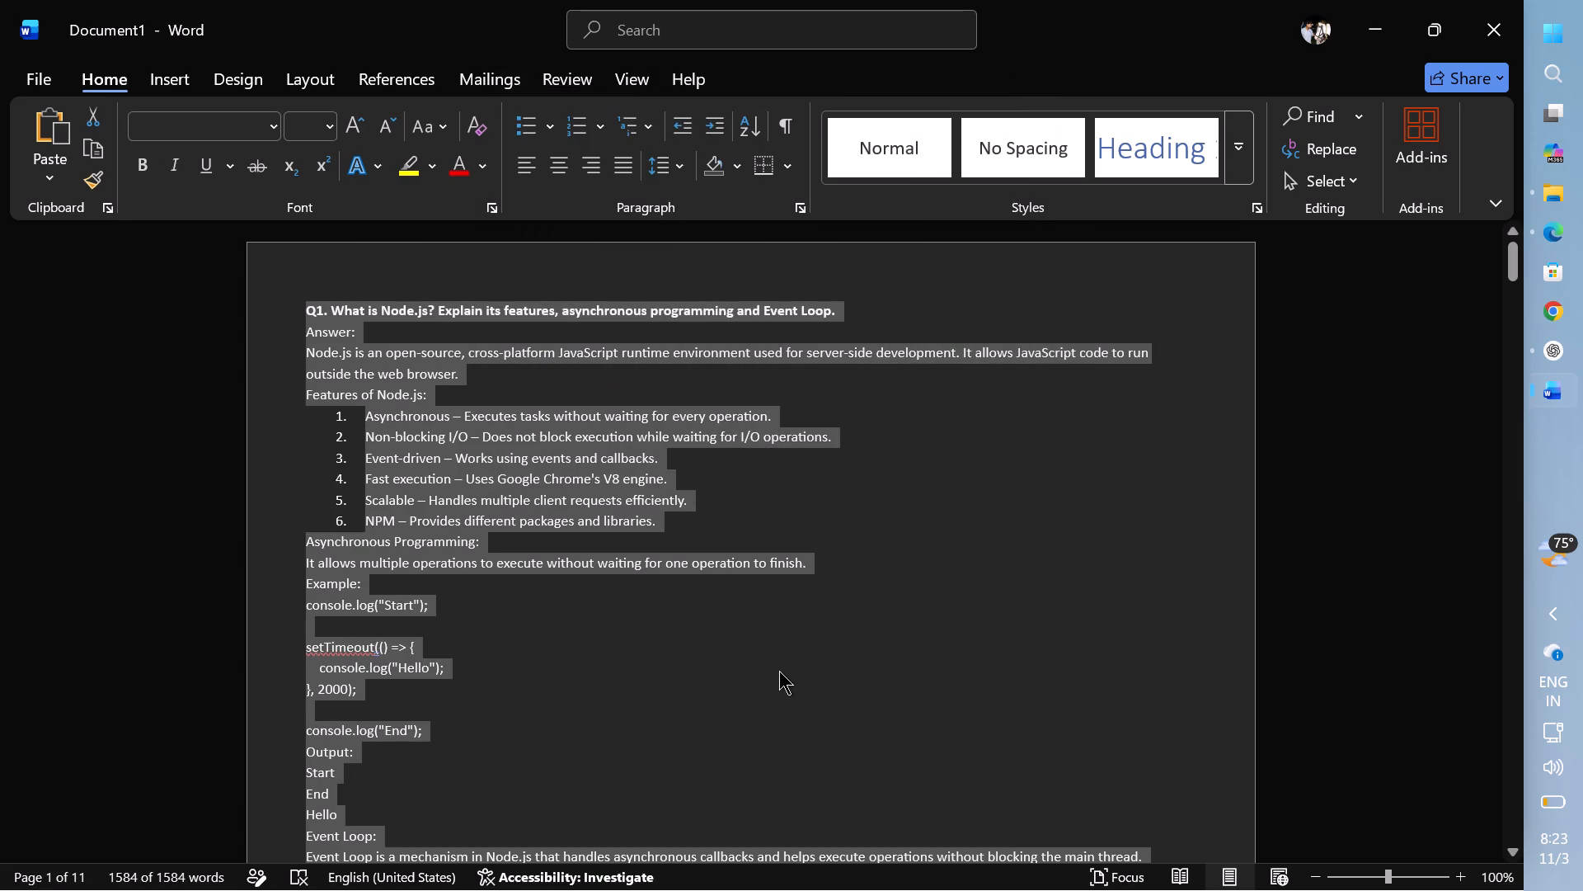
click(779, 671)
scroll(782, 656, down, 1)
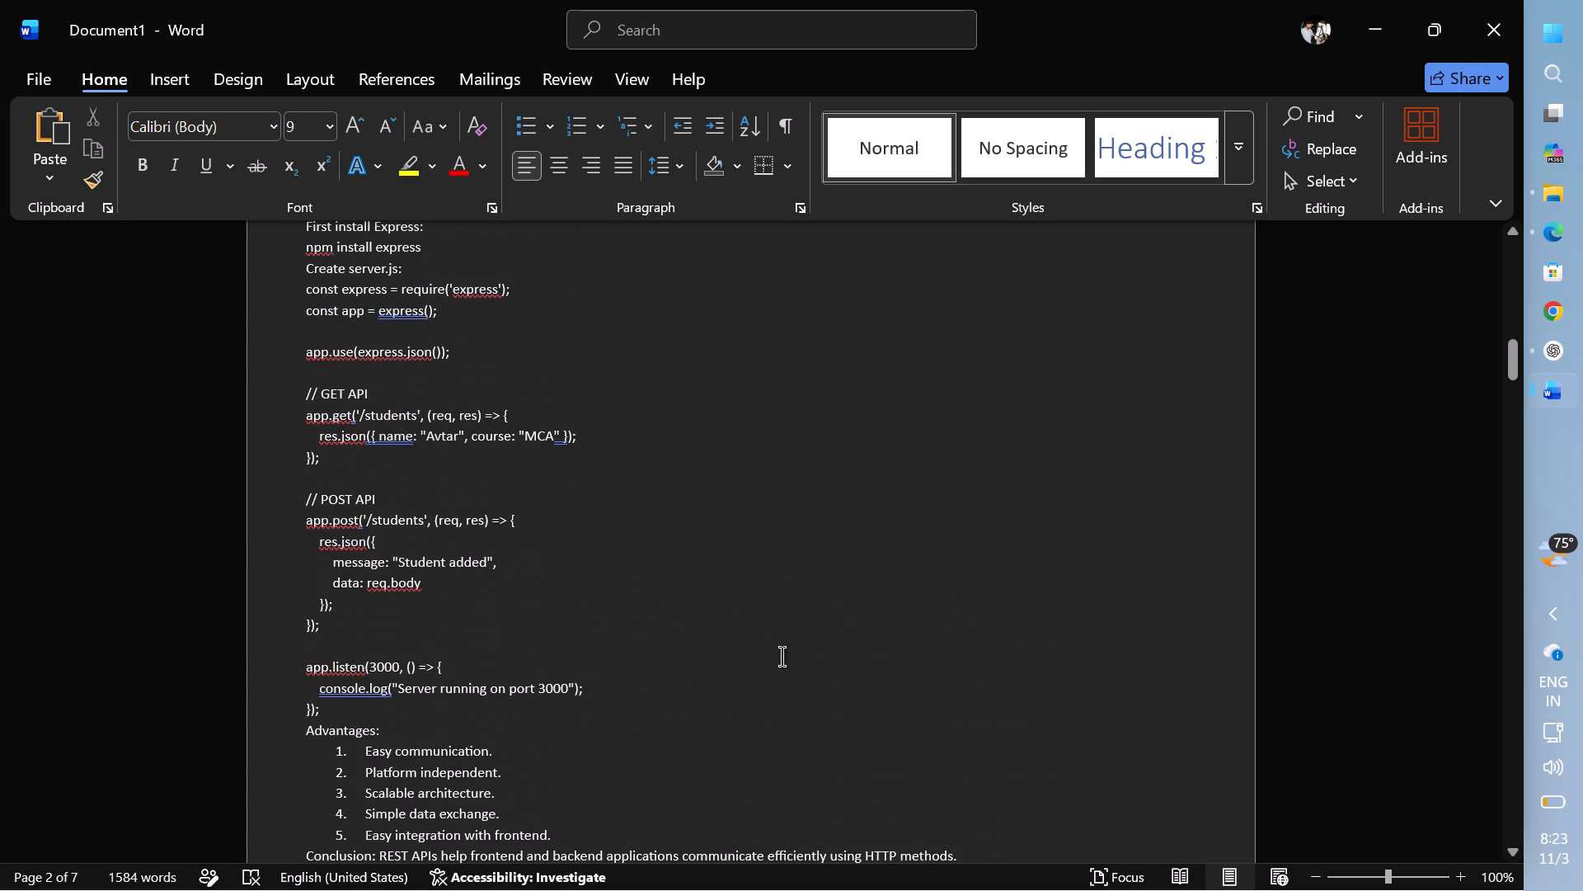
Set the print layout to 6 Pages Per Sheet and check the preview from Q1 through to the Final revision table.
key(ctrl+p)
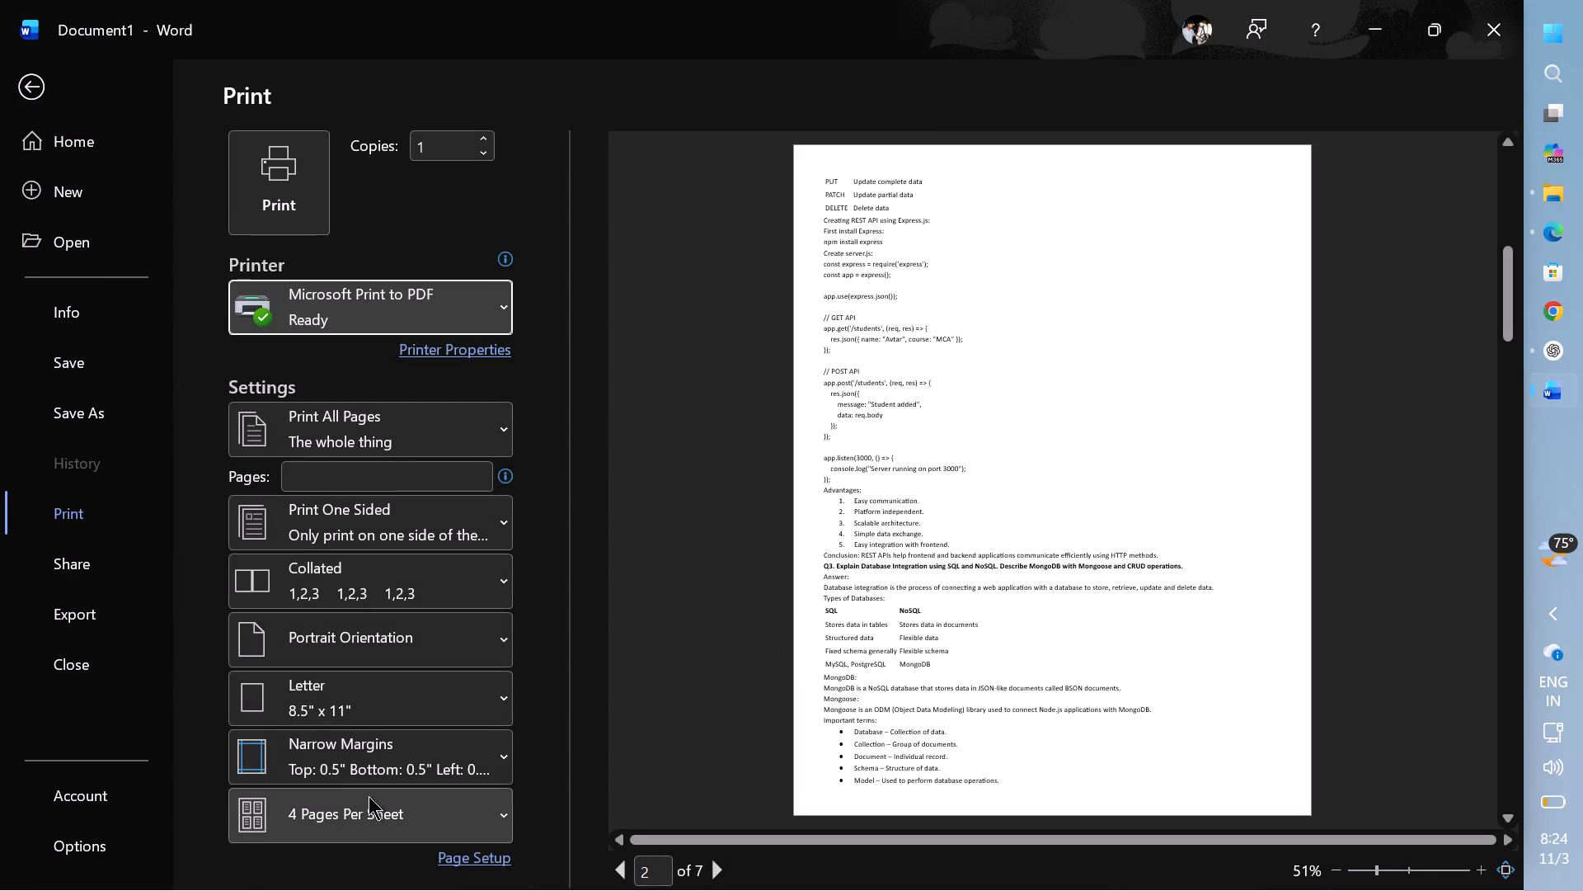
click(361, 804)
click(378, 608)
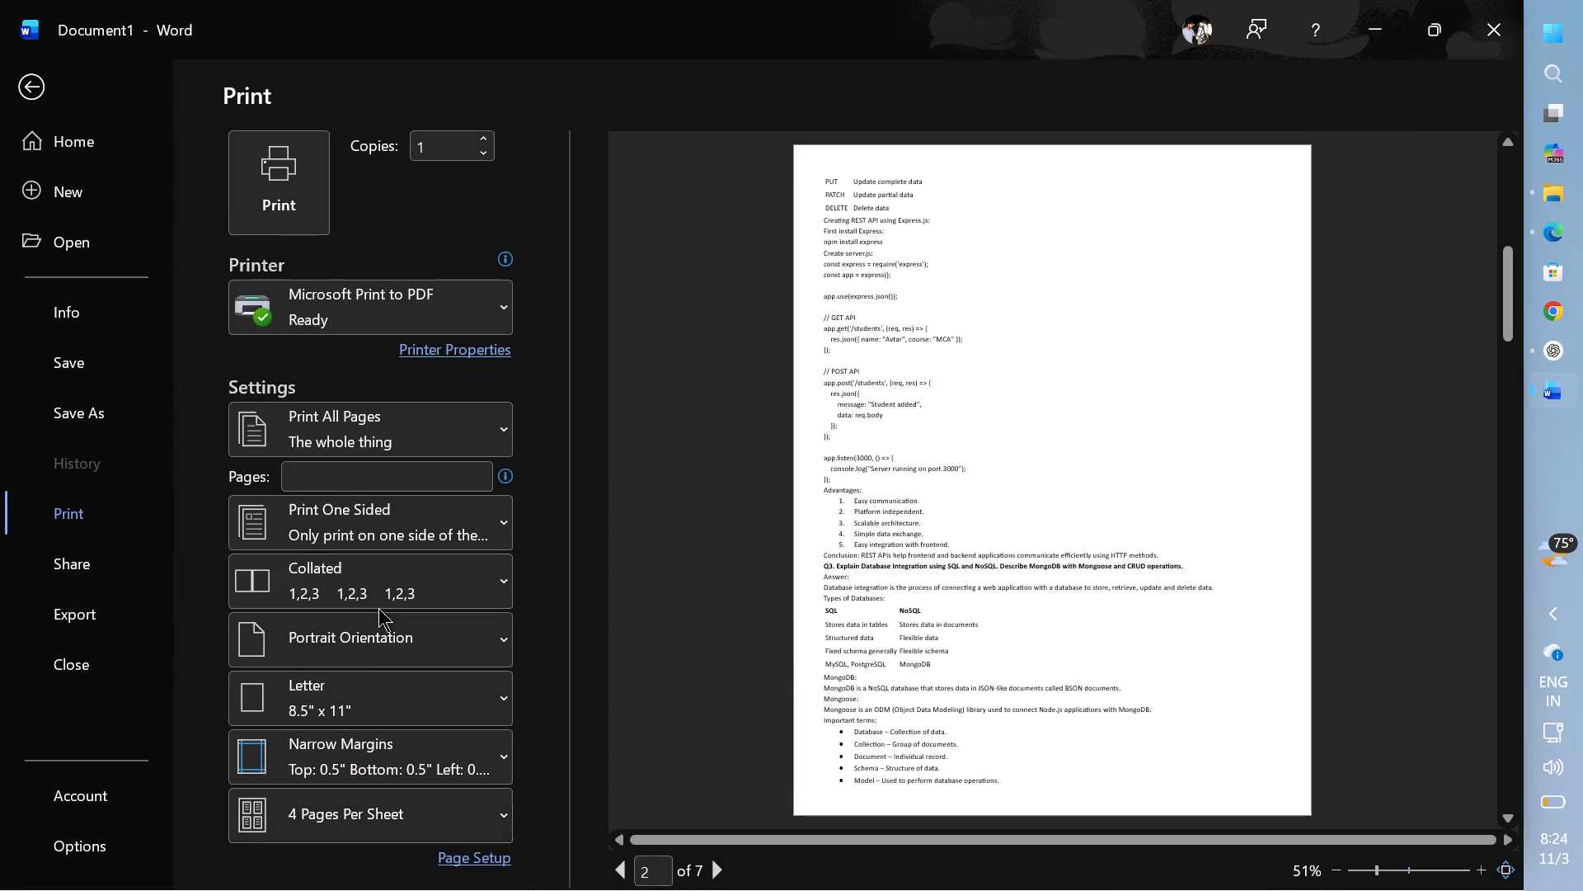
scroll(665, 638, down, 3)
scroll(665, 638, up, 1)
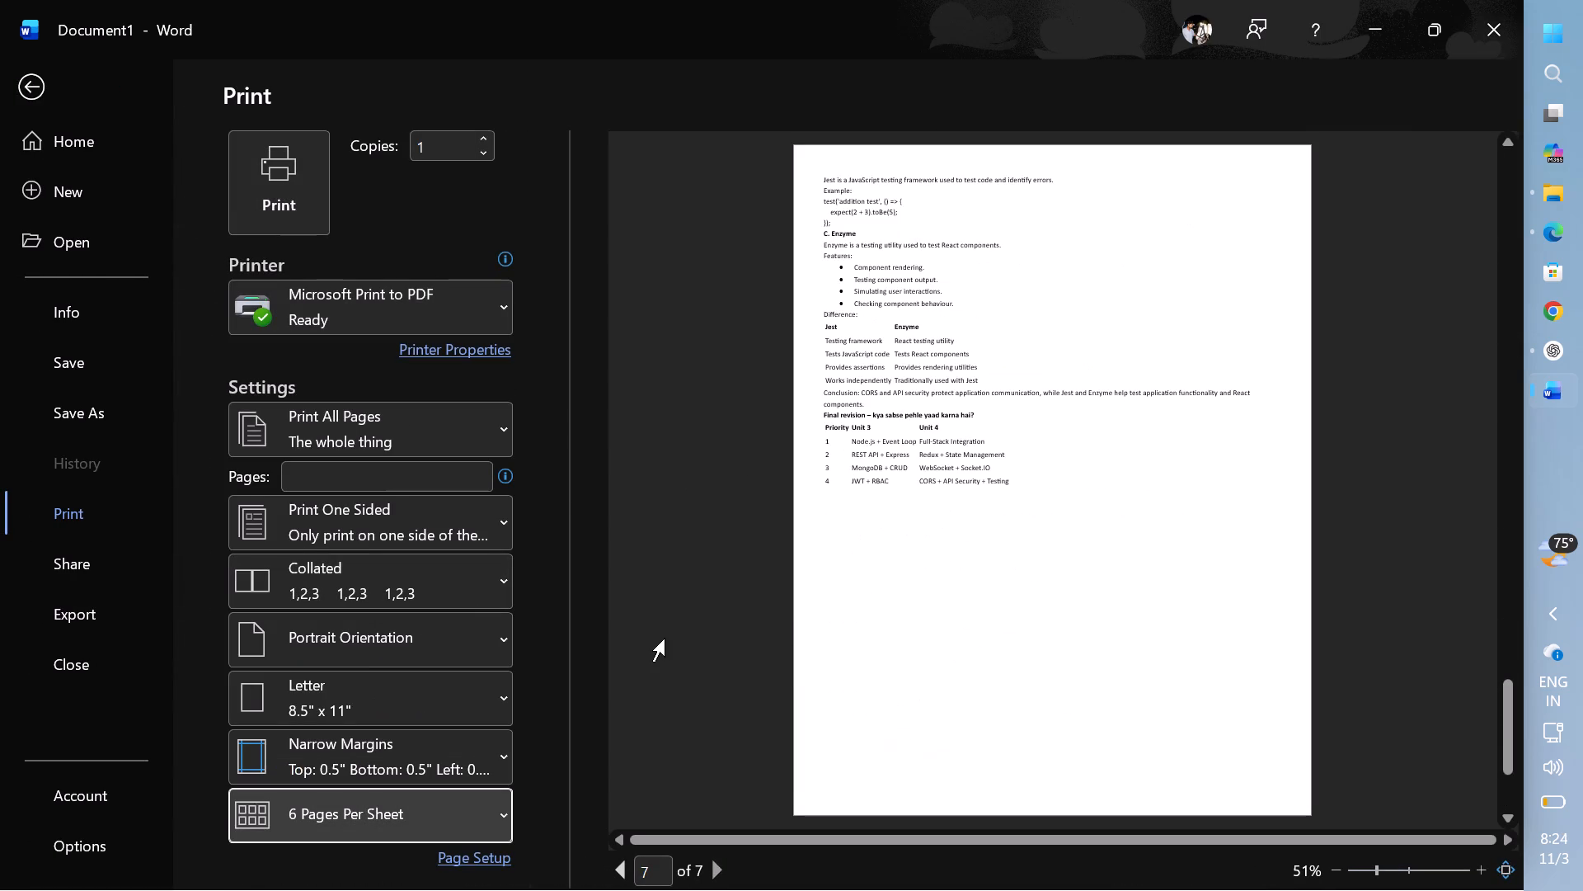
scroll(665, 638, up, 6)
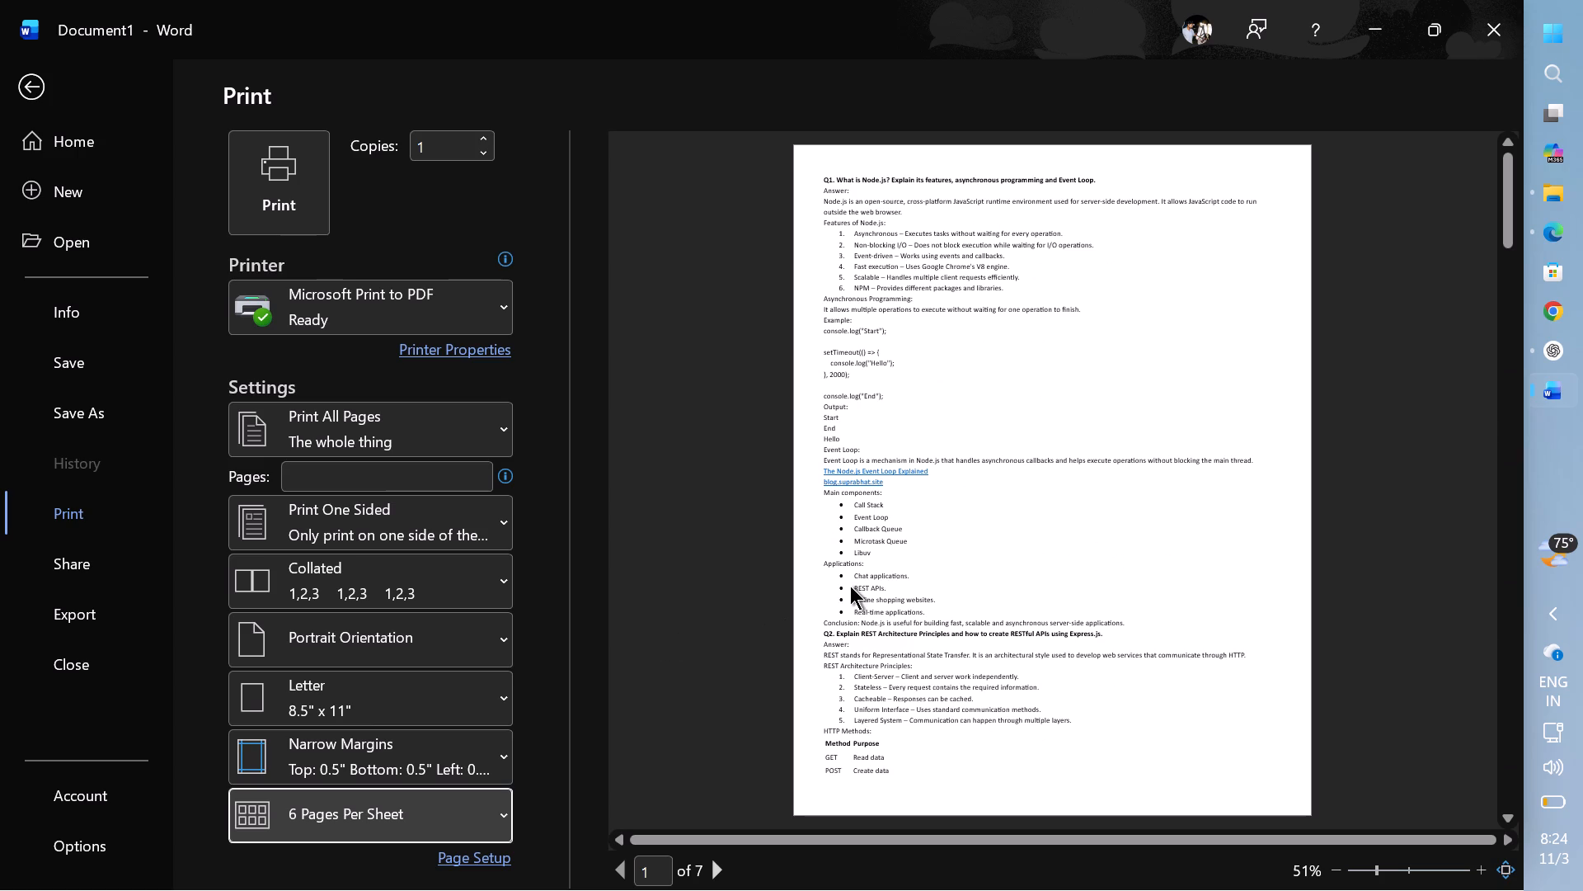
scroll(850, 584, down, 4)
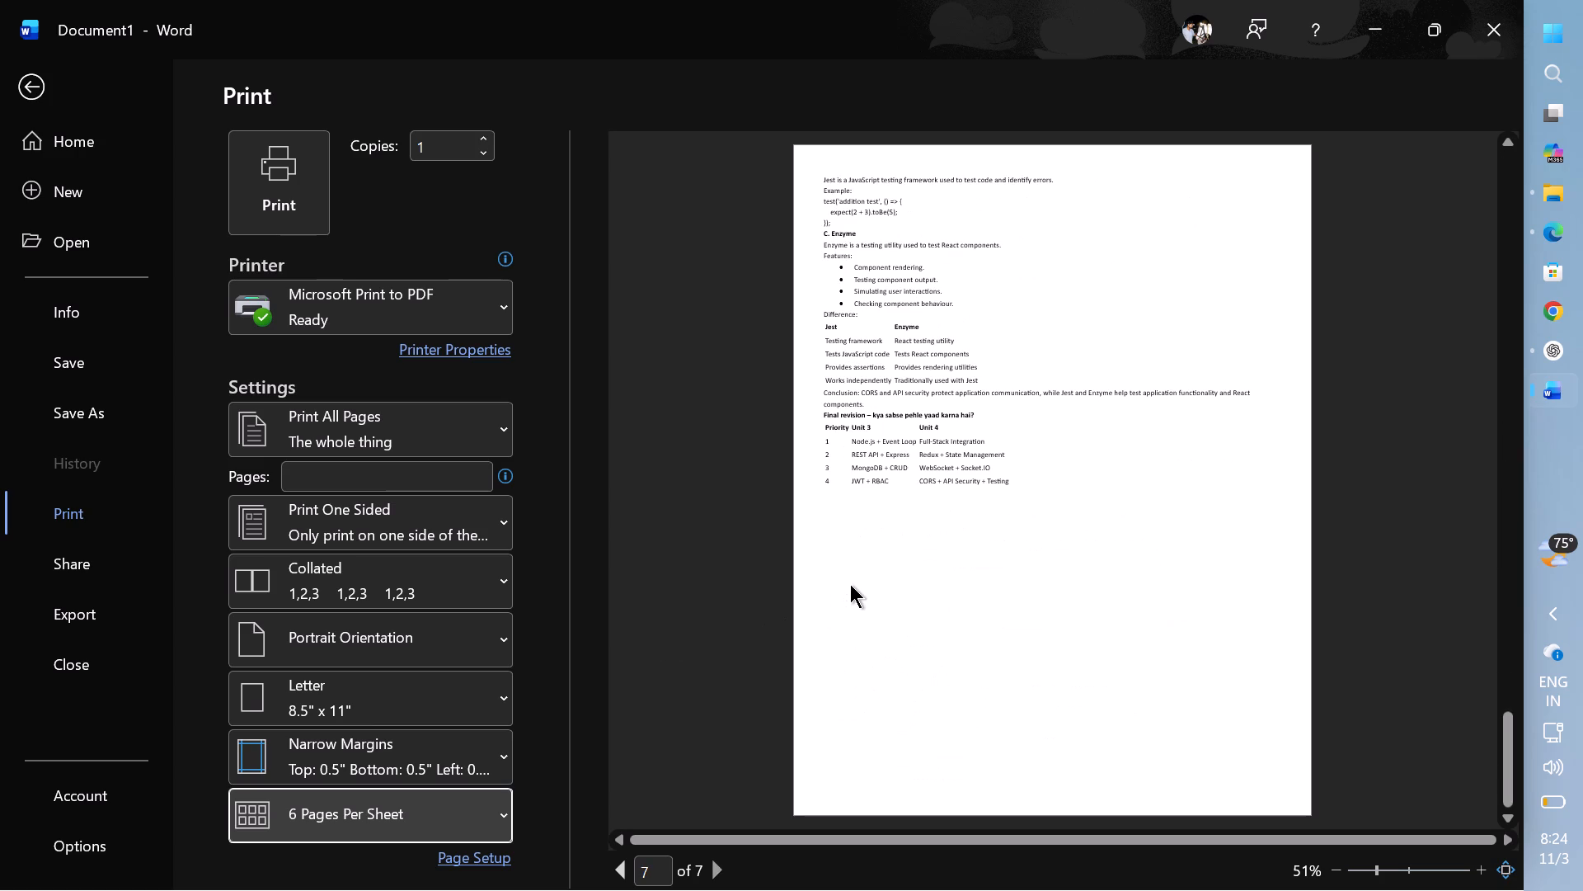
scroll(850, 584, down, 1)
Print all pages to PDF, replacing the existing micro file on the Desktop.
key(Return)
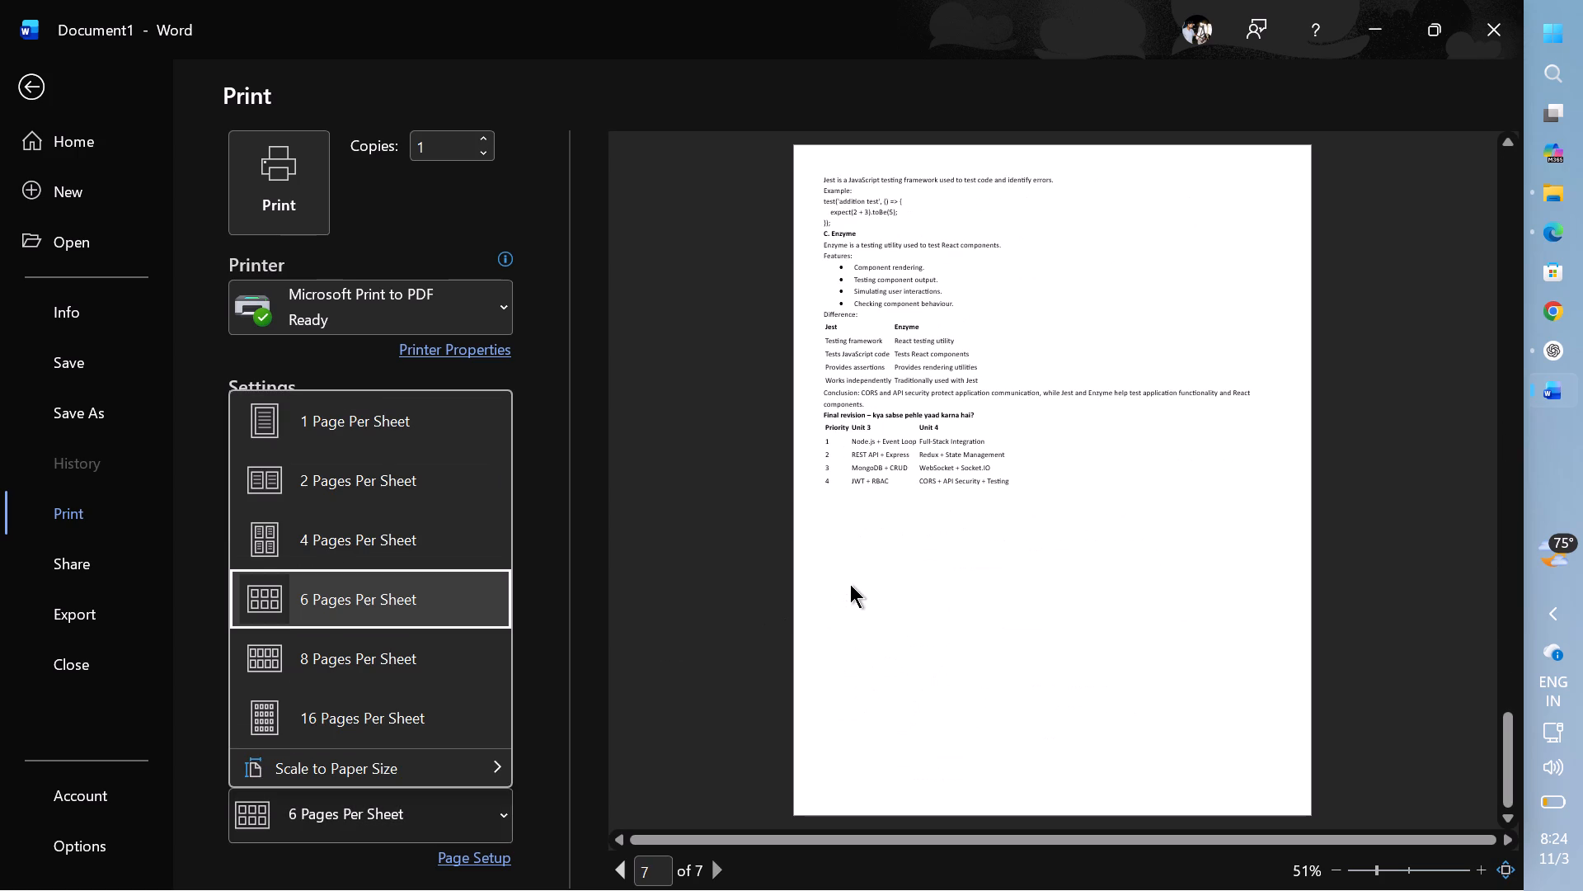
click(275, 202)
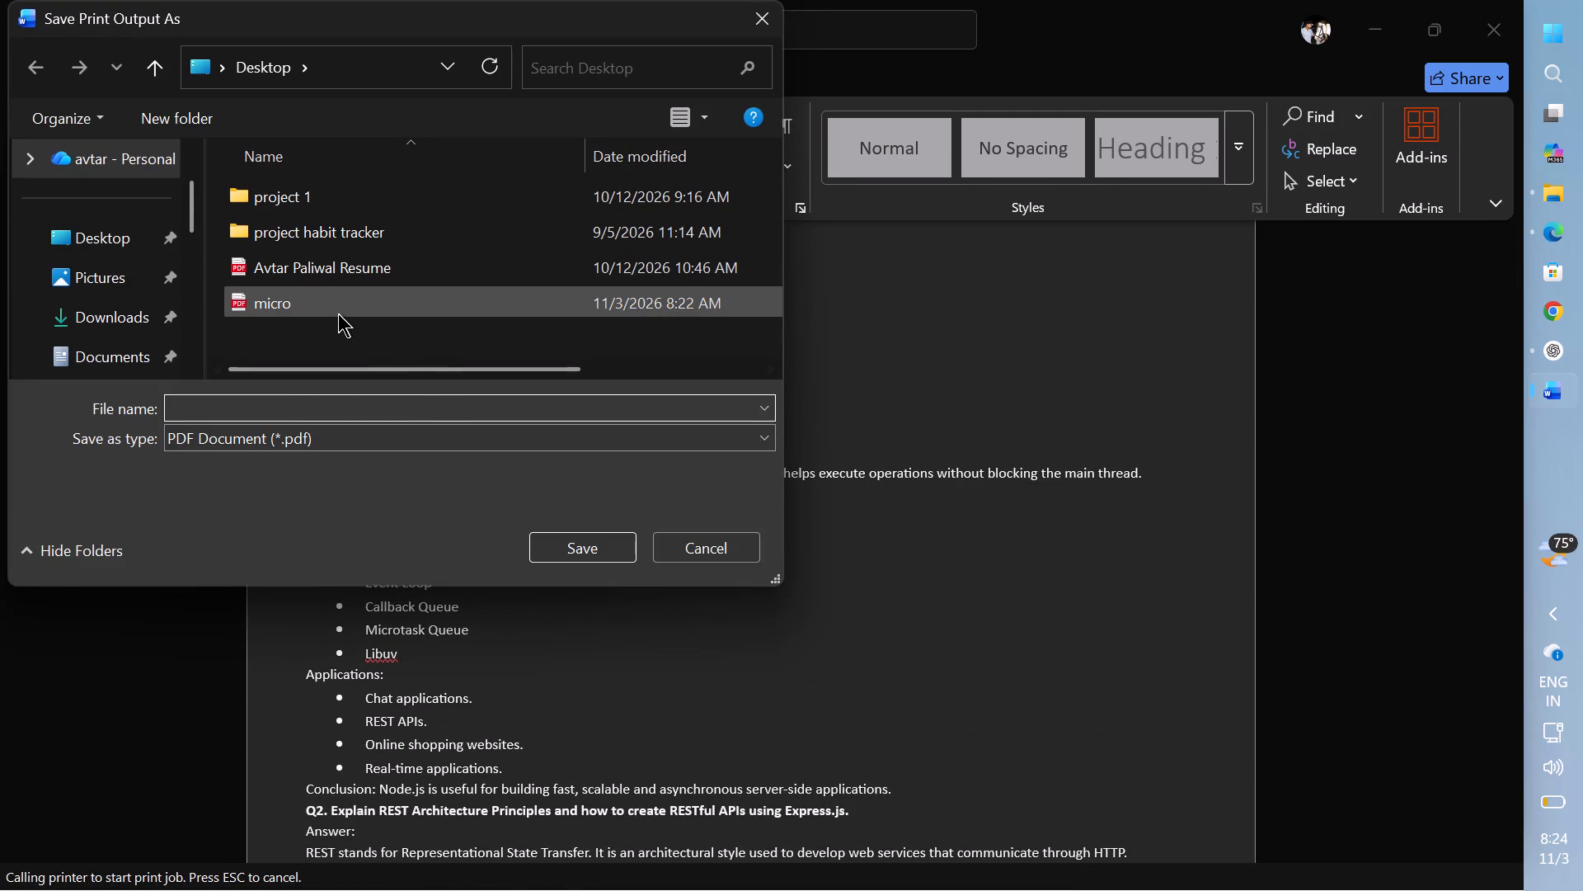
click(338, 313)
click(567, 556)
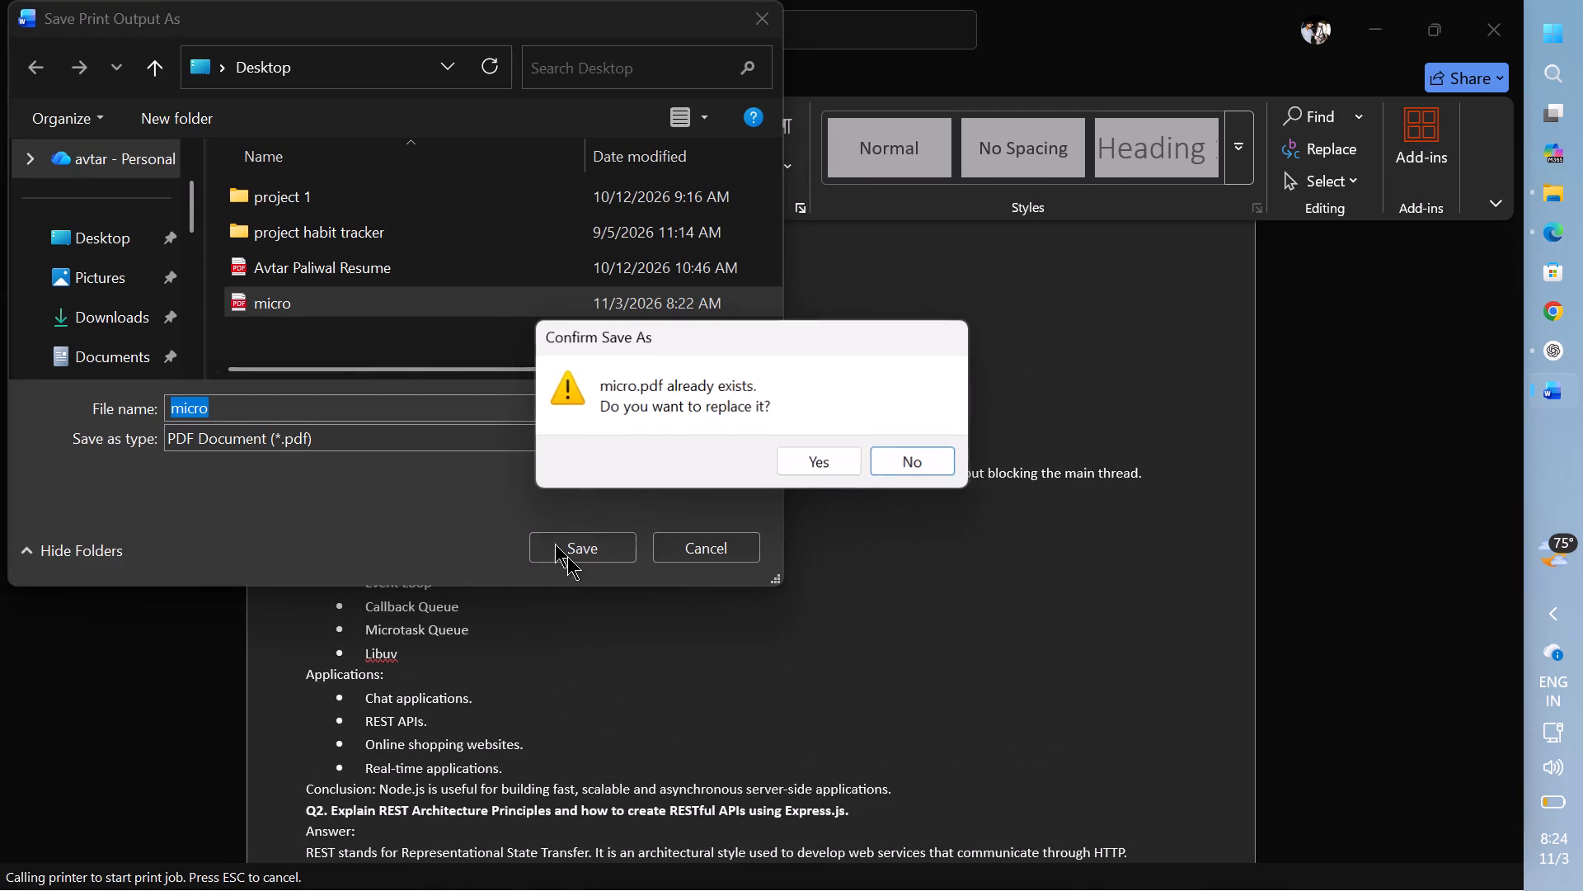
click(802, 474)
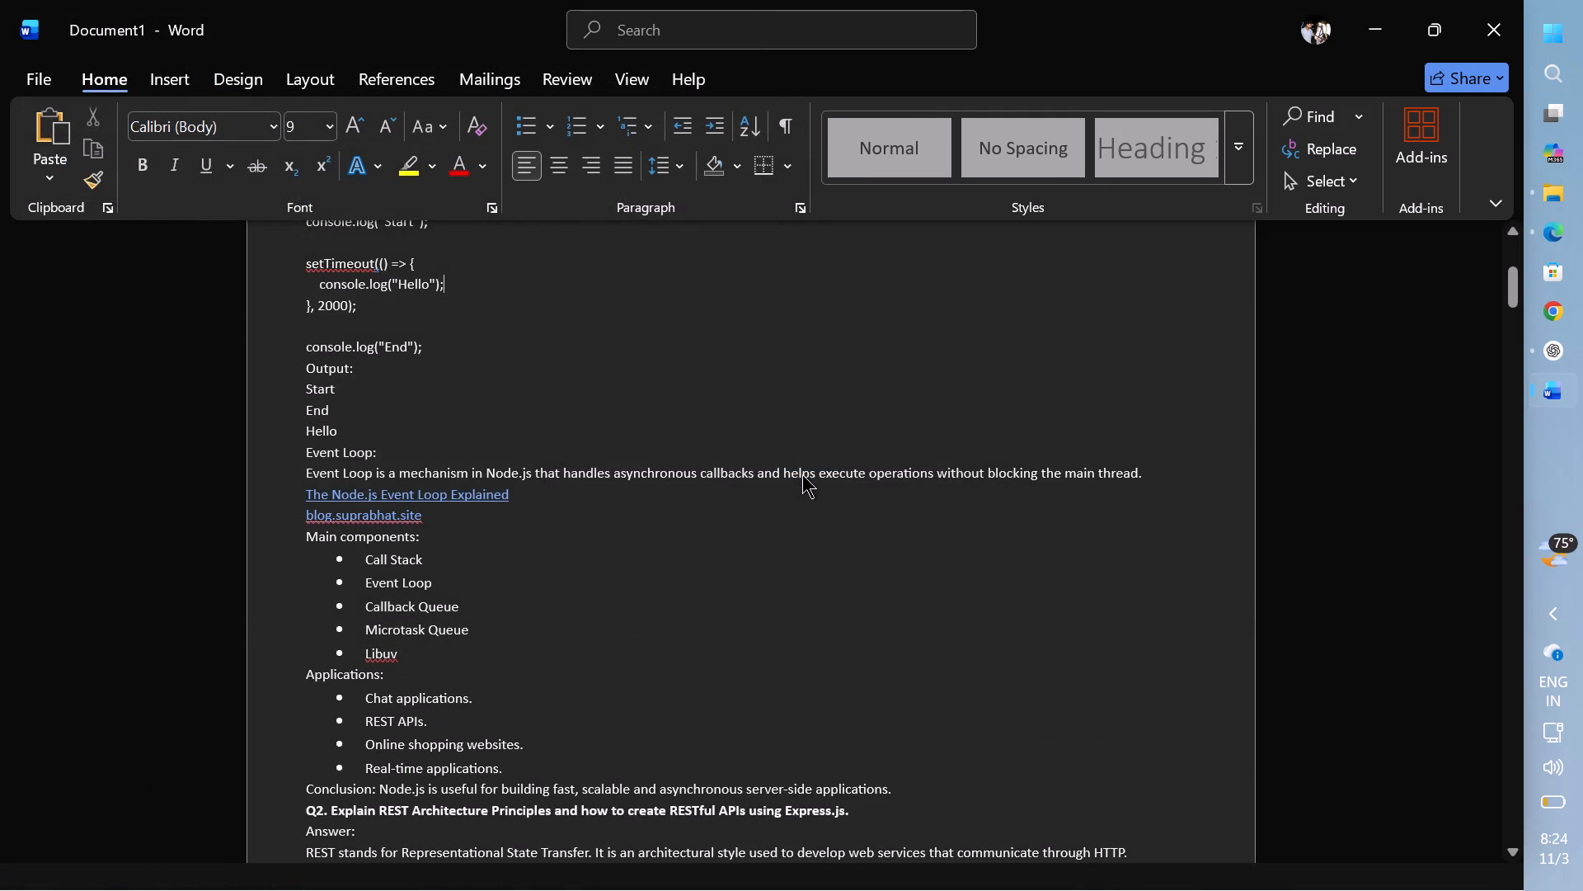
Open the new micro PDF from the recent files in File Explorer, check its first page, and return to the earlier copy.
key(alt+Tab)
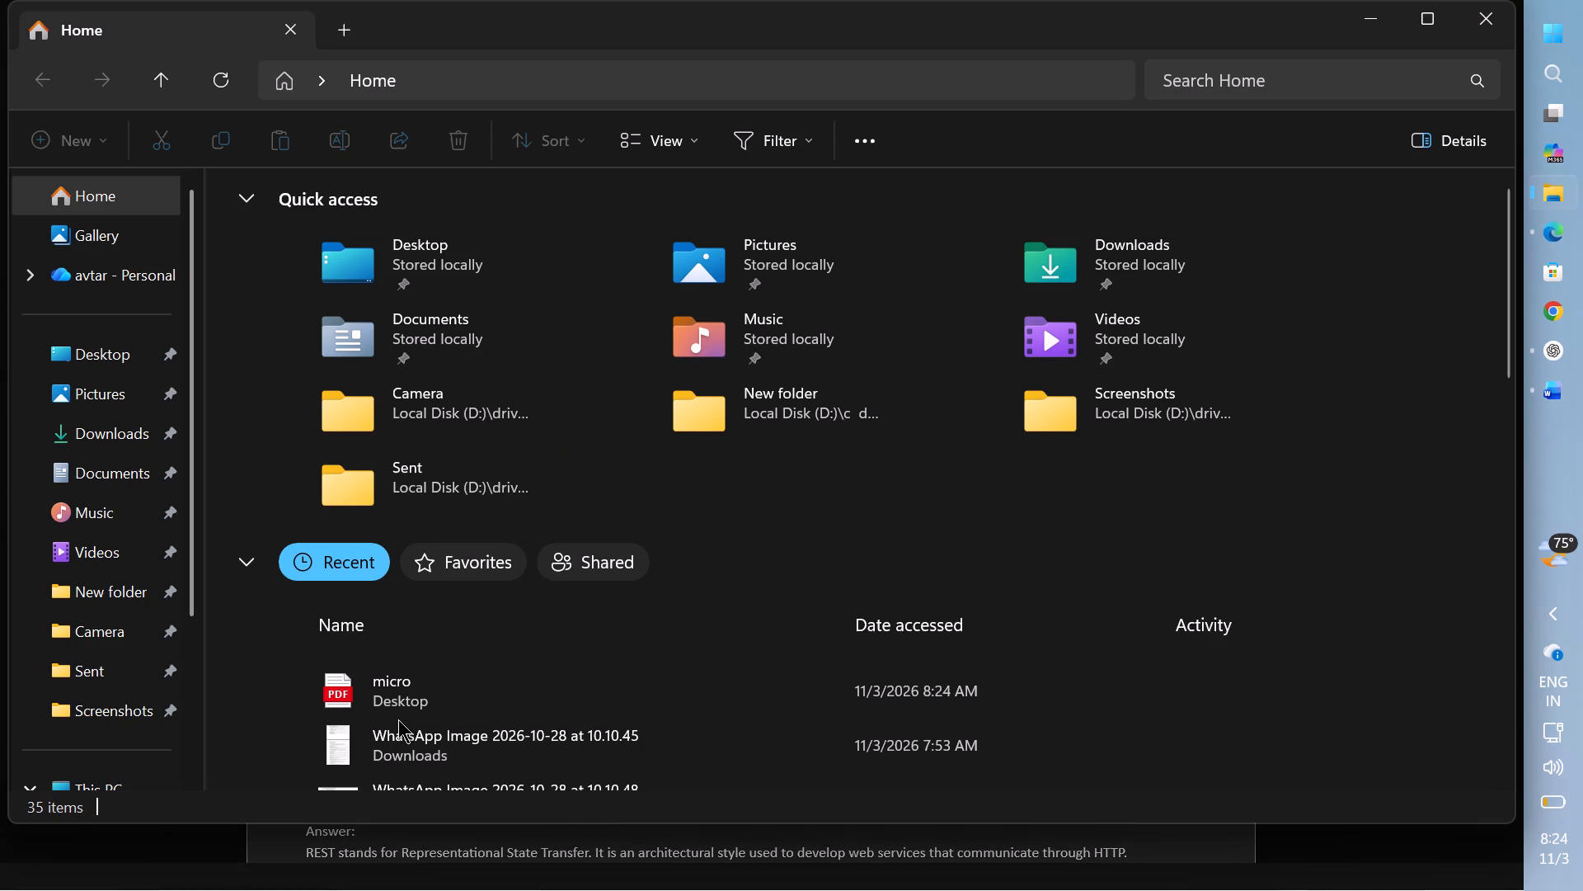
double_click(398, 696)
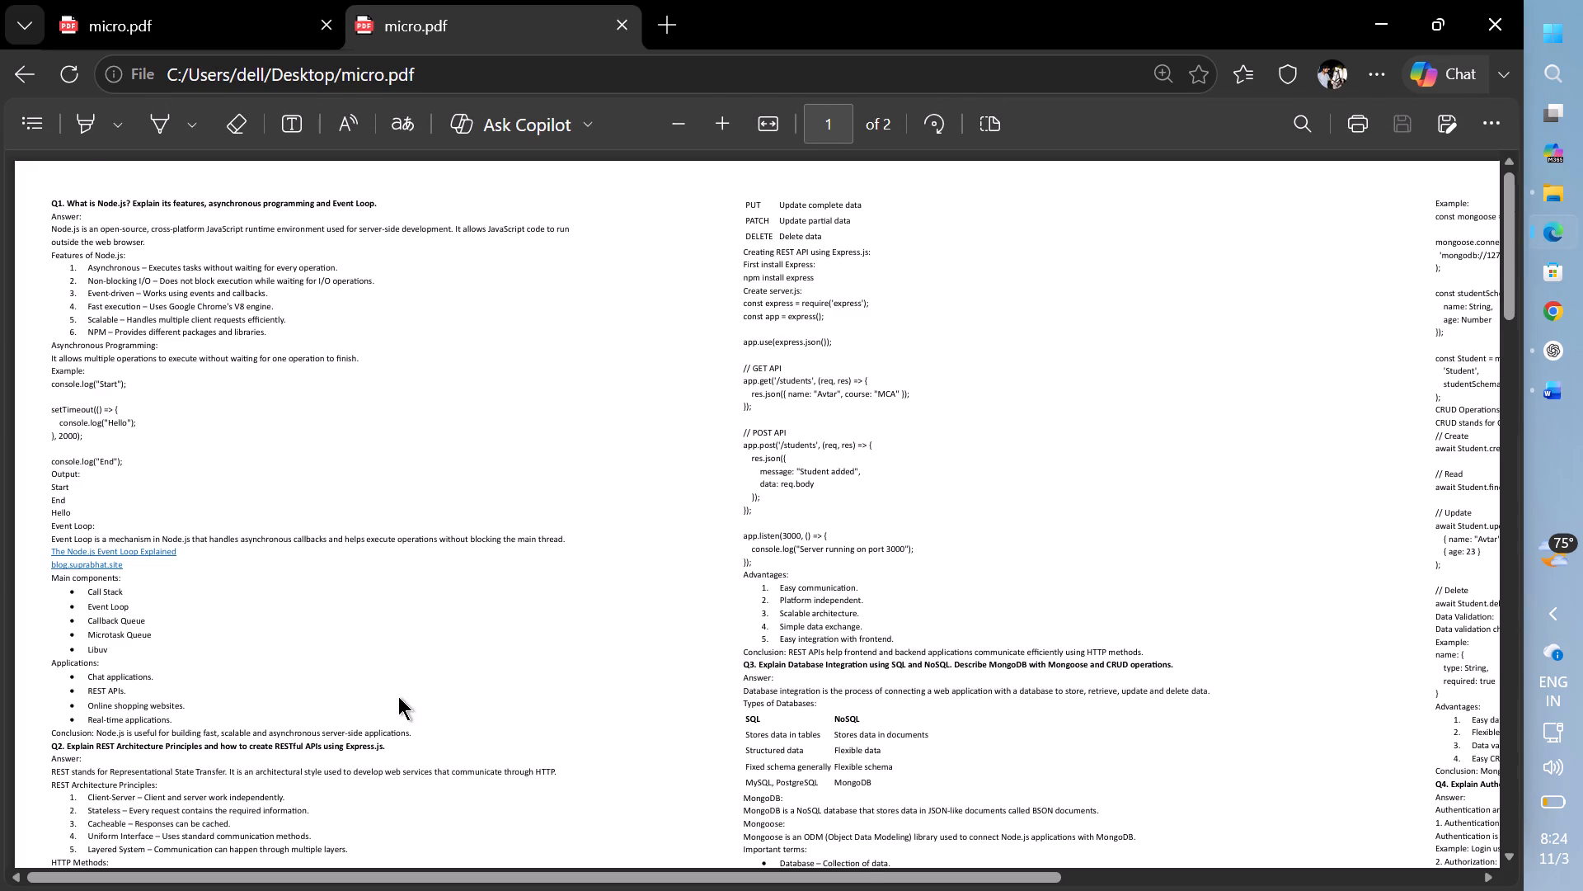
scroll(398, 696, left, 6)
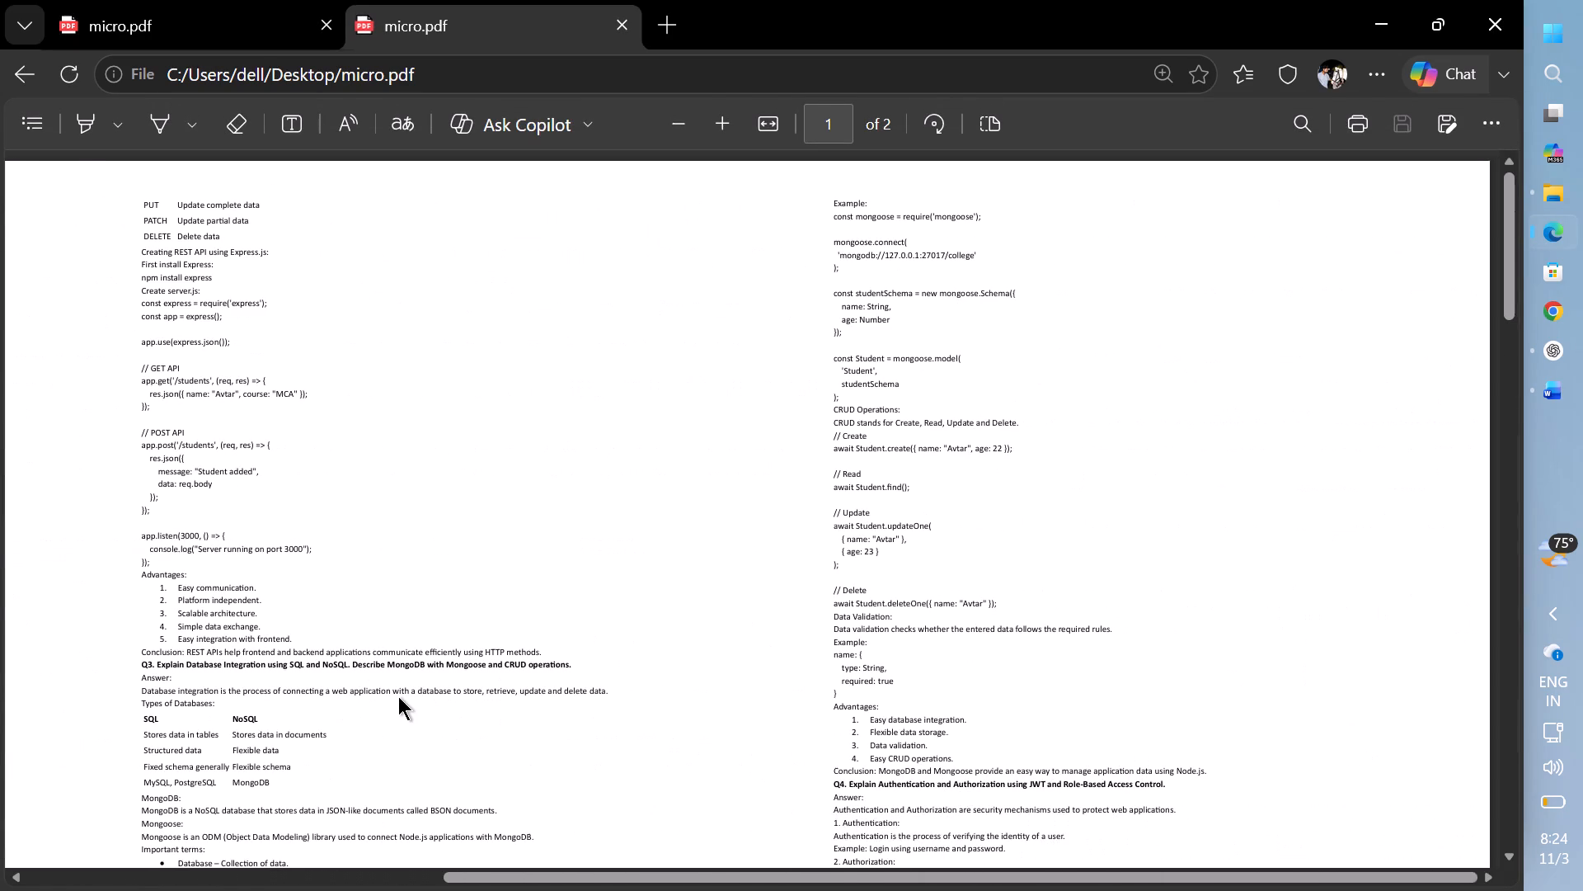
scroll(398, 696, right, 9)
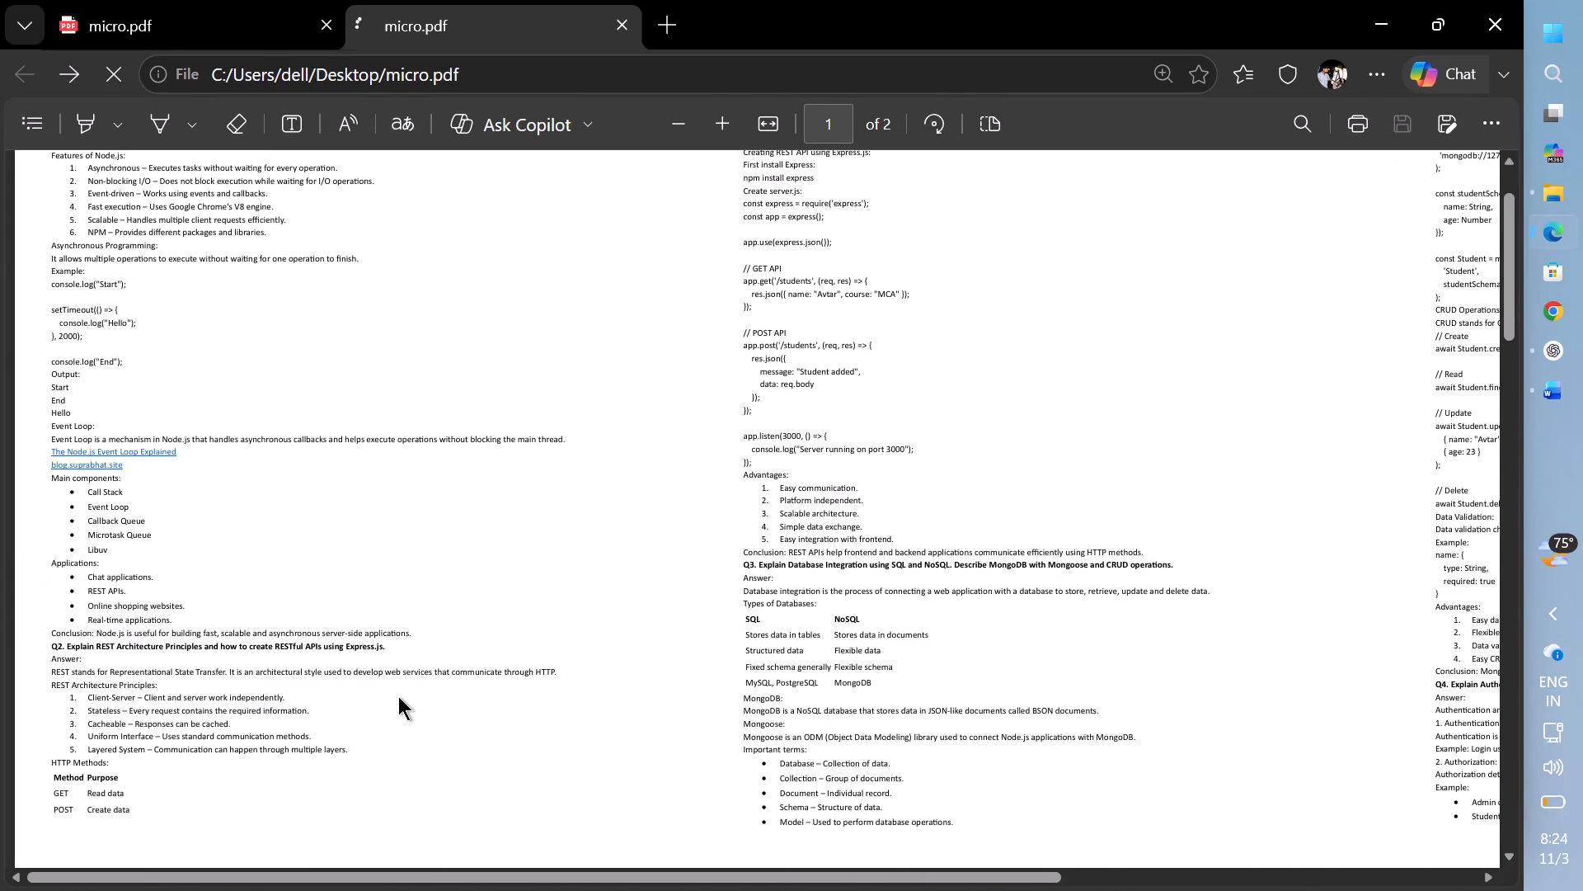
scroll(398, 696, down, 4)
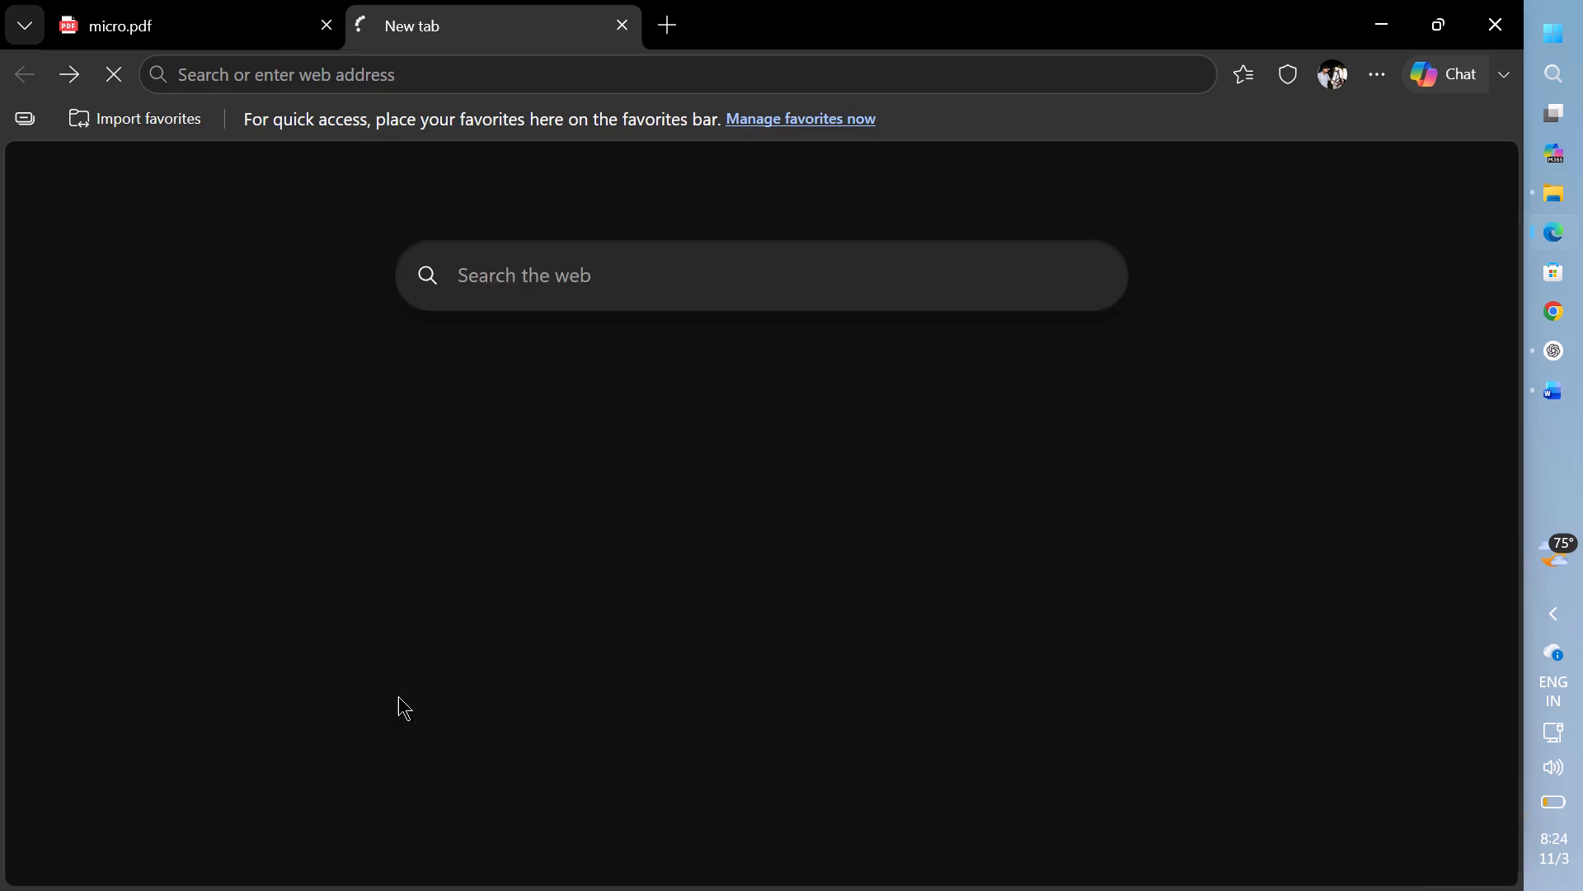
click(146, 0)
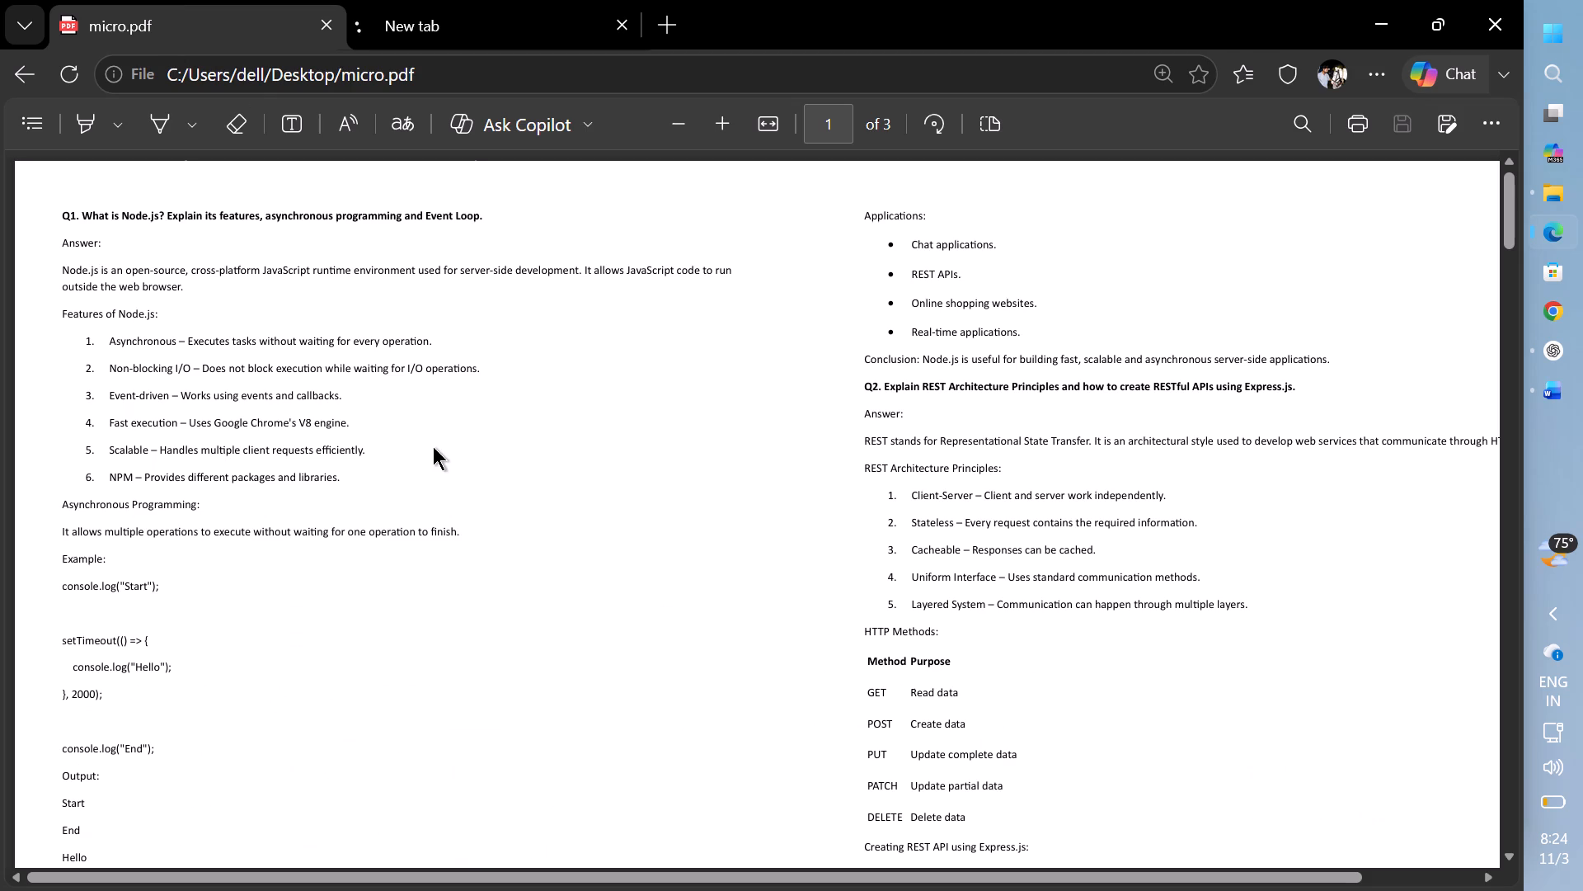
Zoom out over the micro PDF to examine the layout of all its pages, and return to a readable first page.
scroll(433, 446, down, 4)
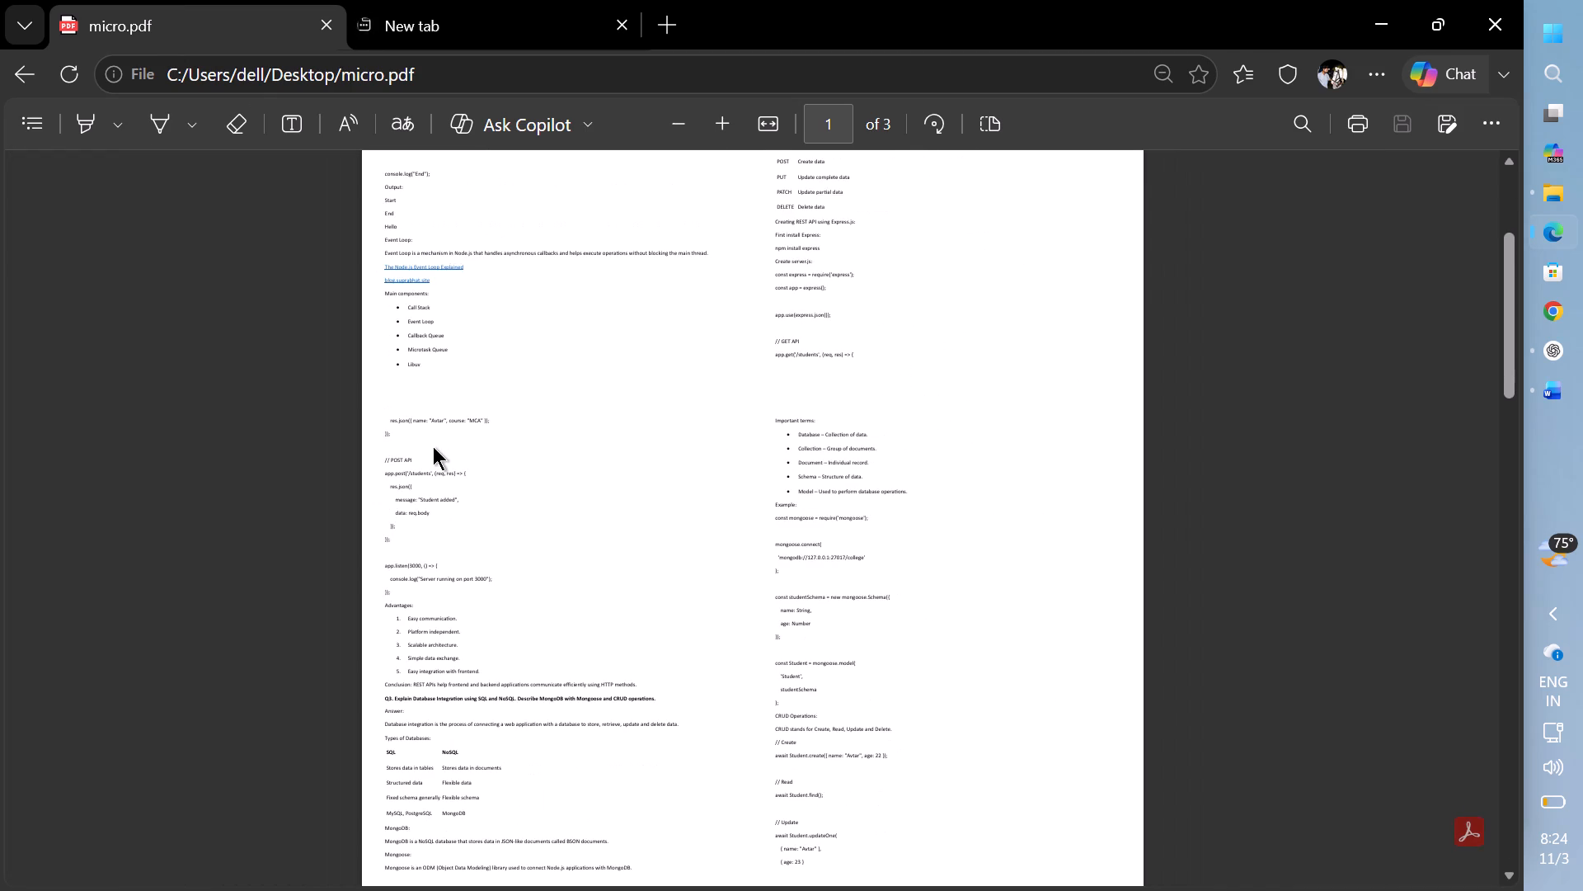
scroll(433, 446, down, 4)
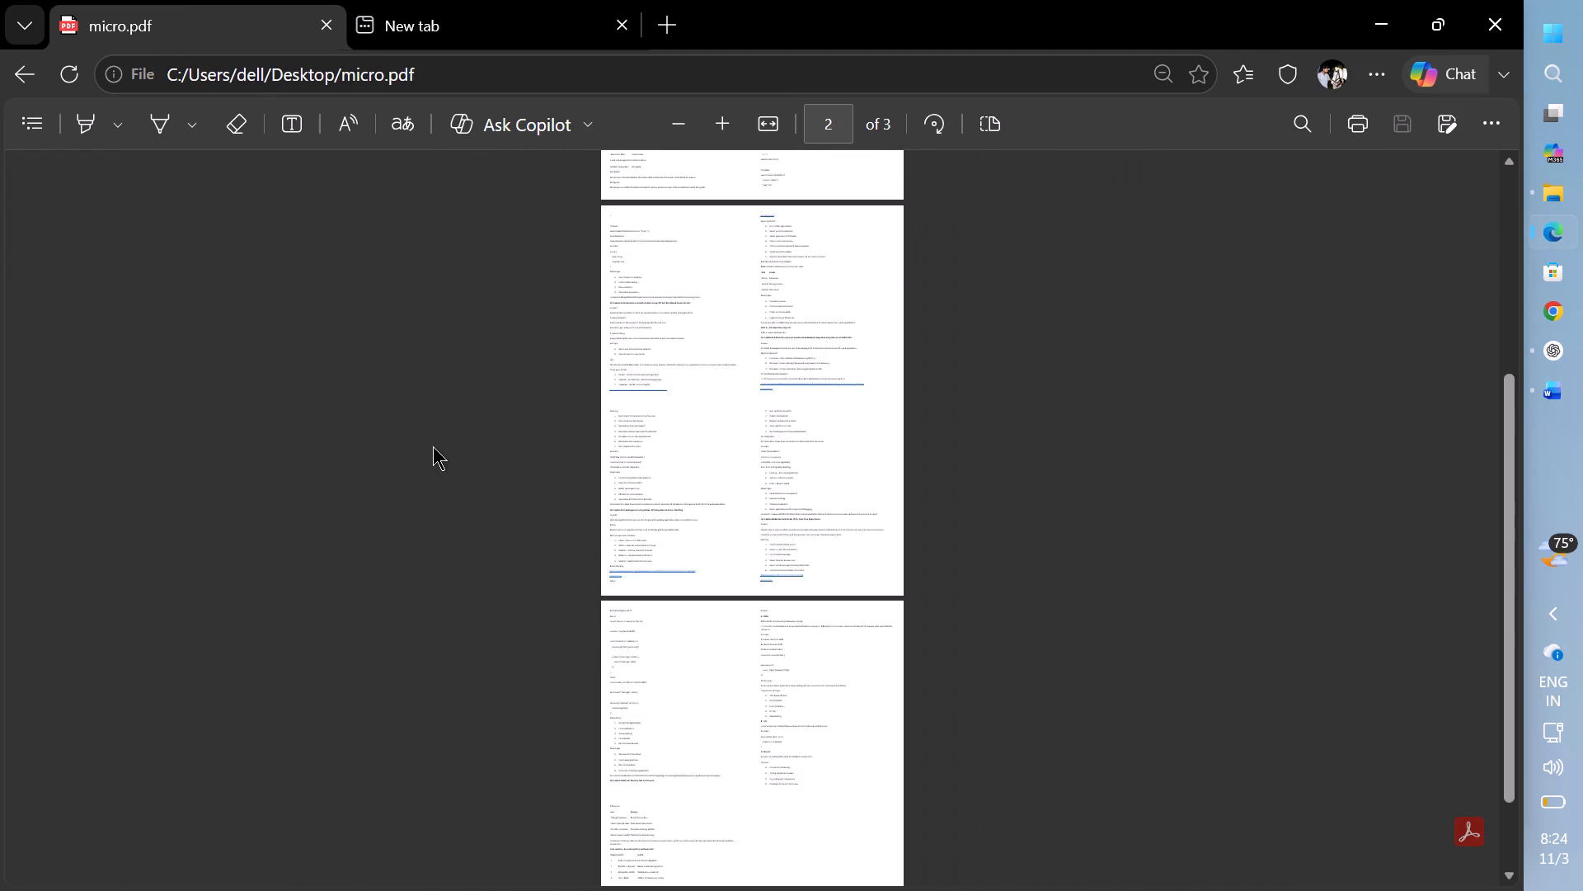
scroll(433, 446, down, 3)
scroll(433, 446, up, 9)
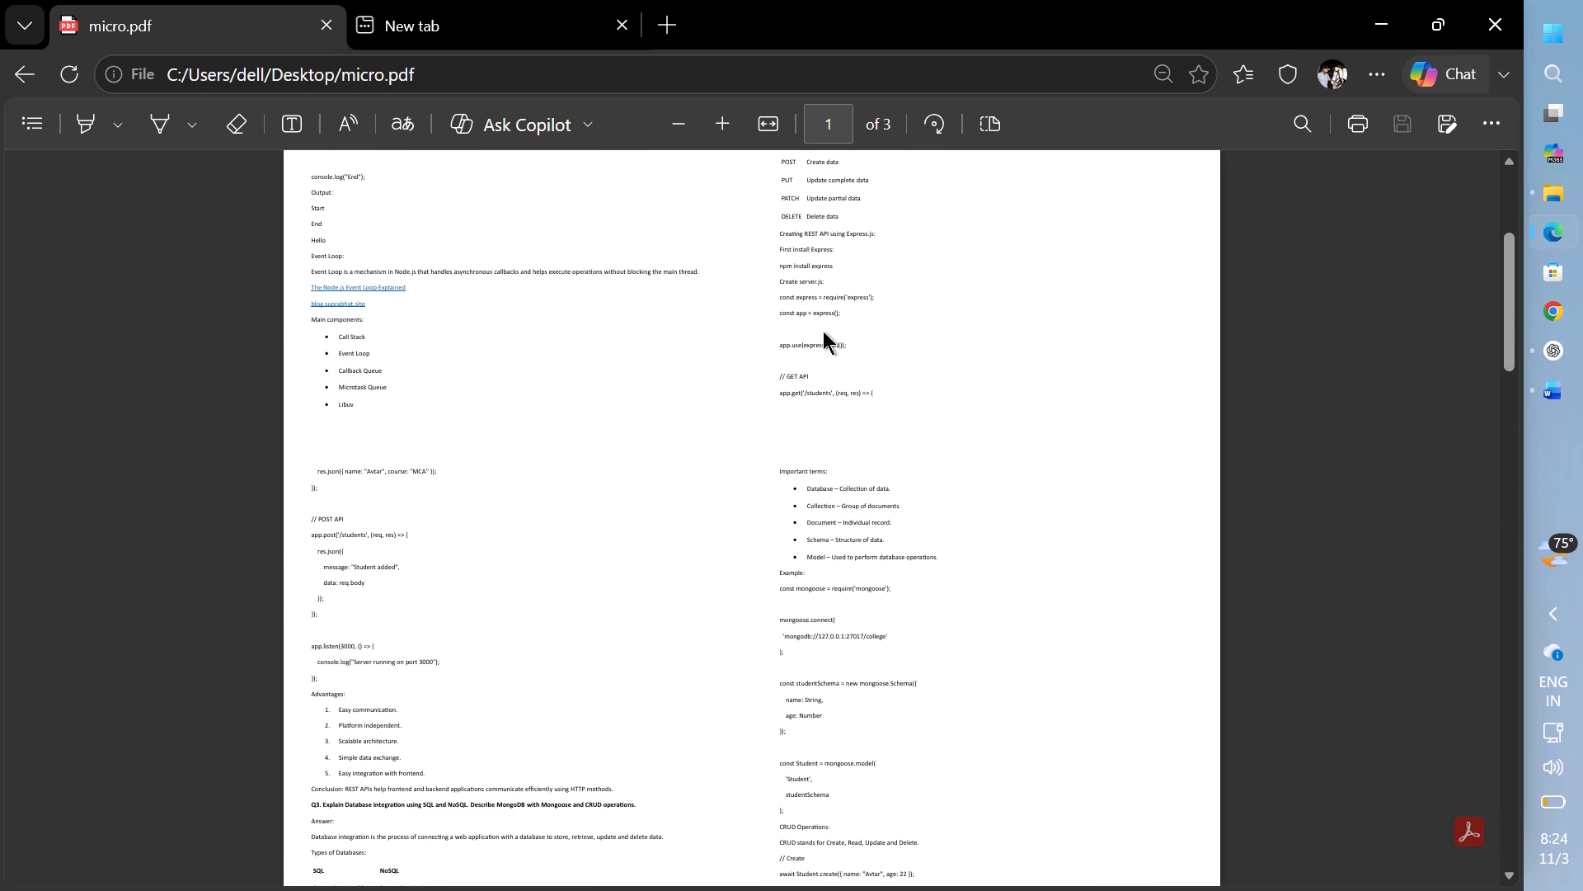
scroll(823, 331, up, 3)
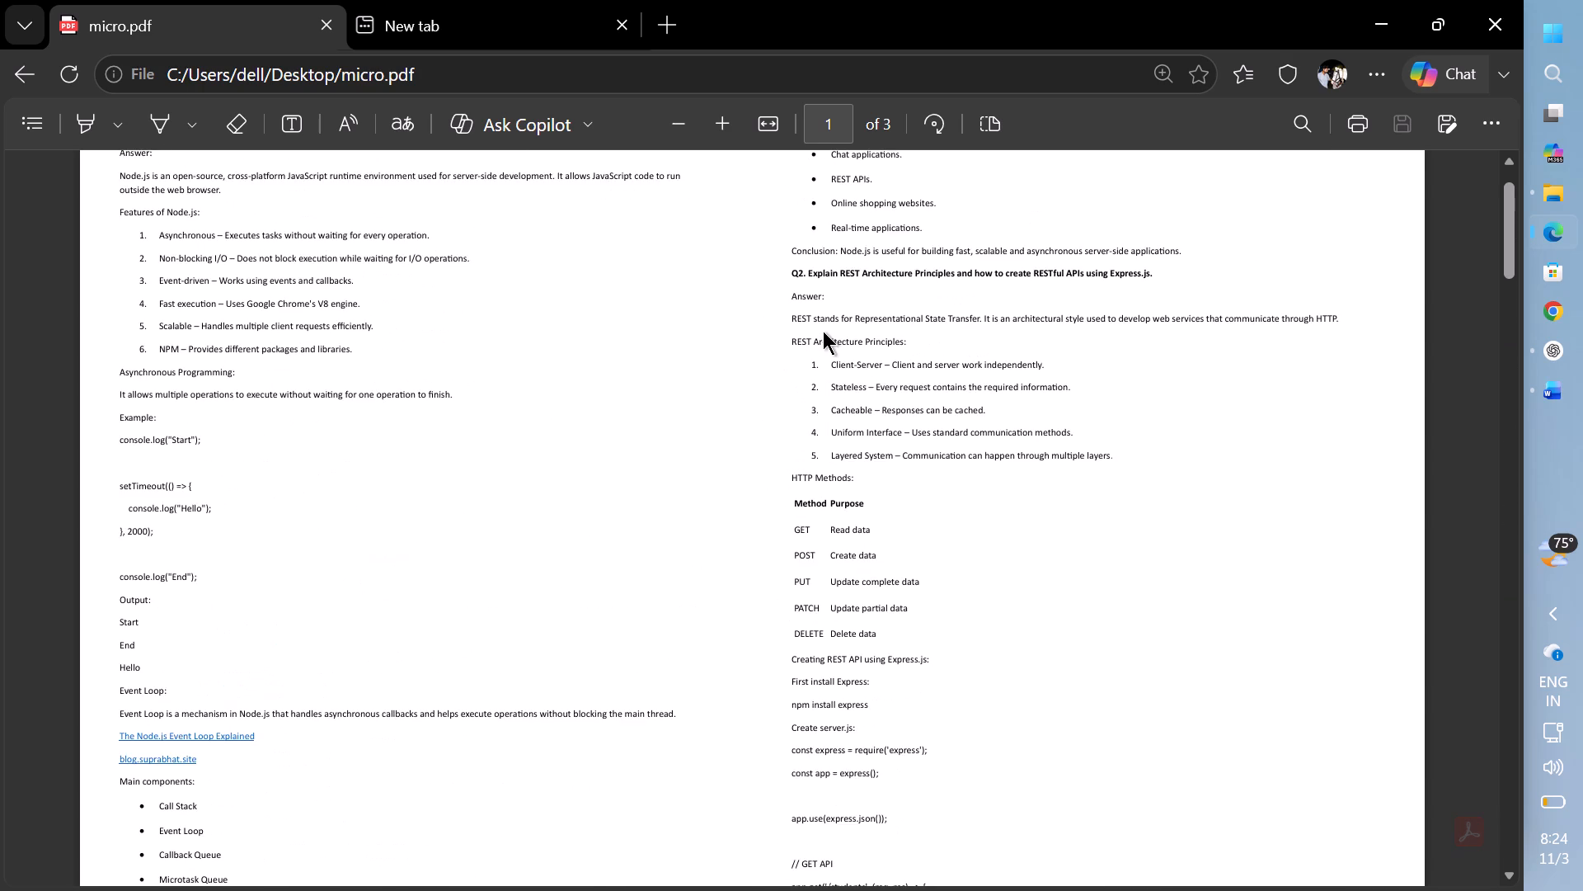
scroll(823, 331, up, 1)
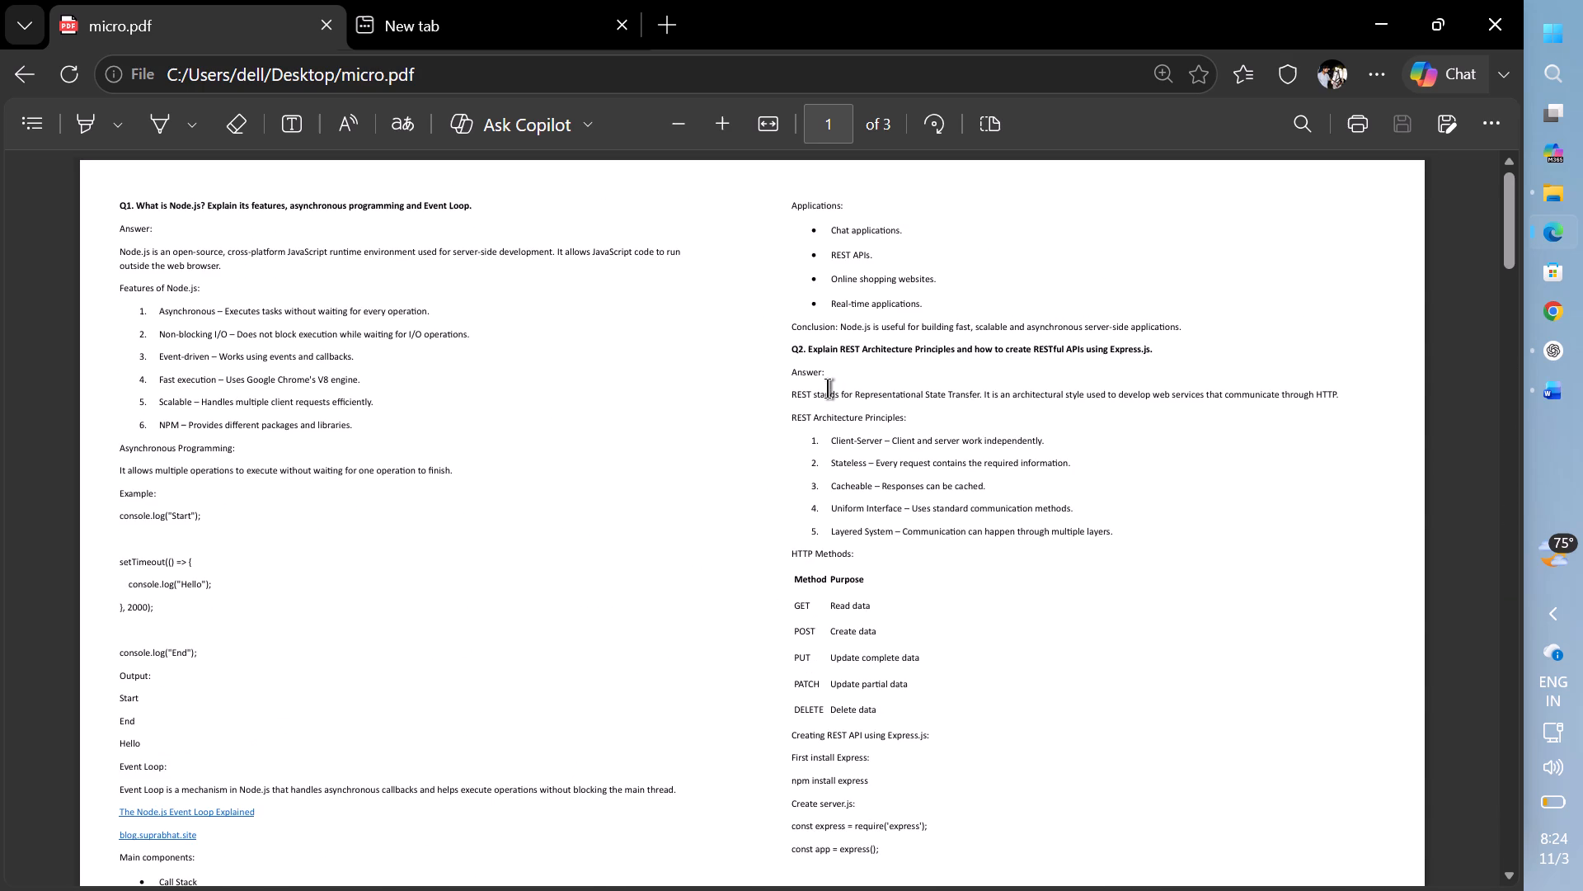
Examine the micro PDF from Q1 on Node.js to the start of Unit 4 on the second page, and return to the first page.
scroll(827, 388, down, 1)
scroll(850, 294, down, 1)
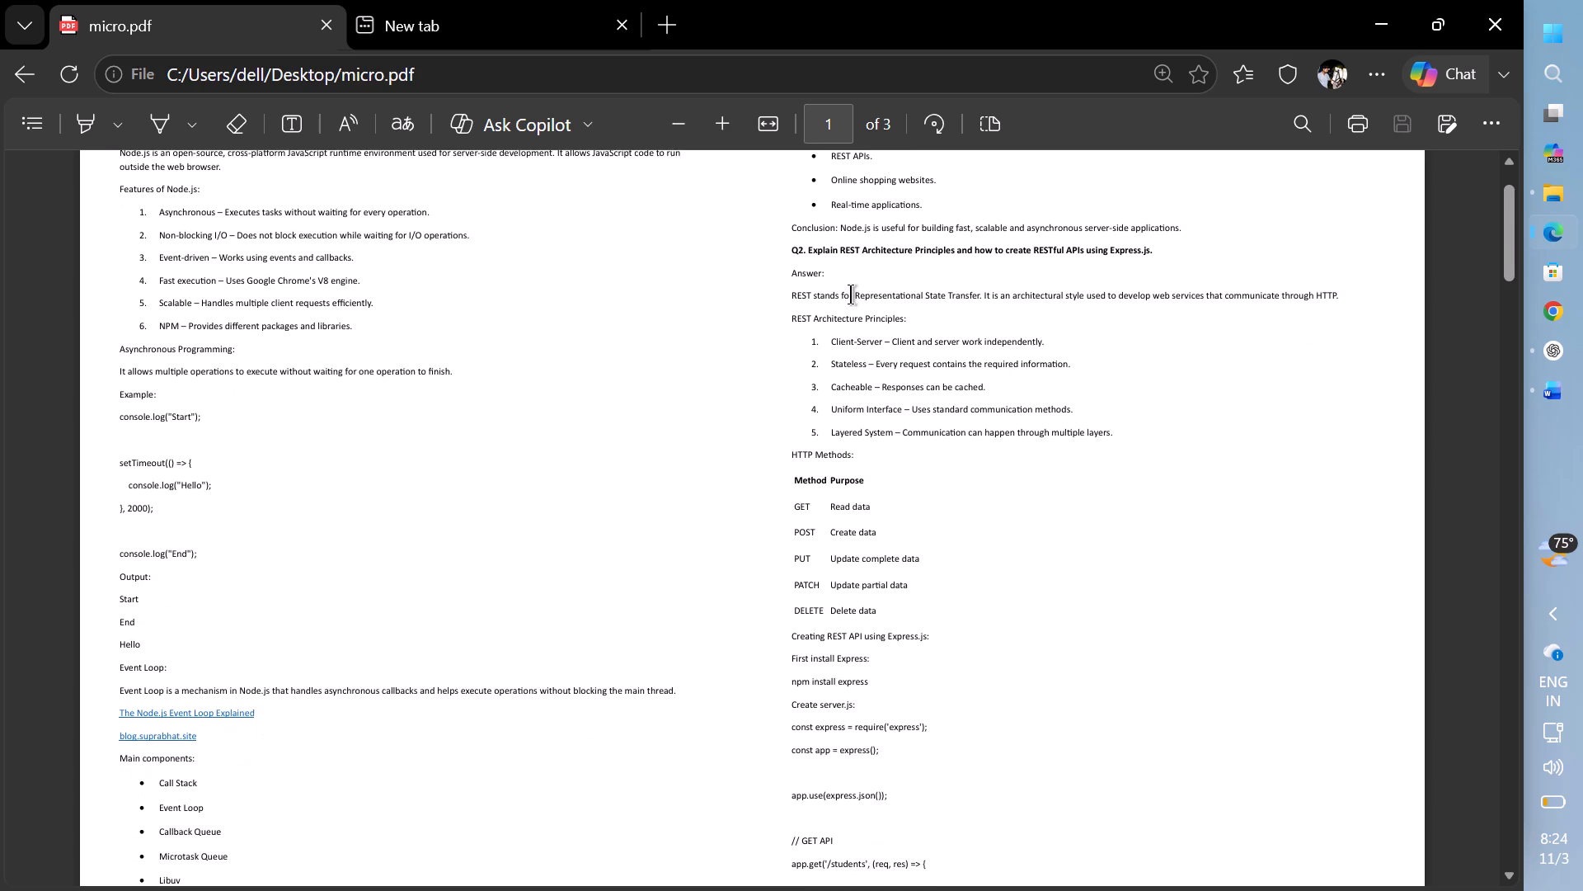
scroll(850, 294, down, 4)
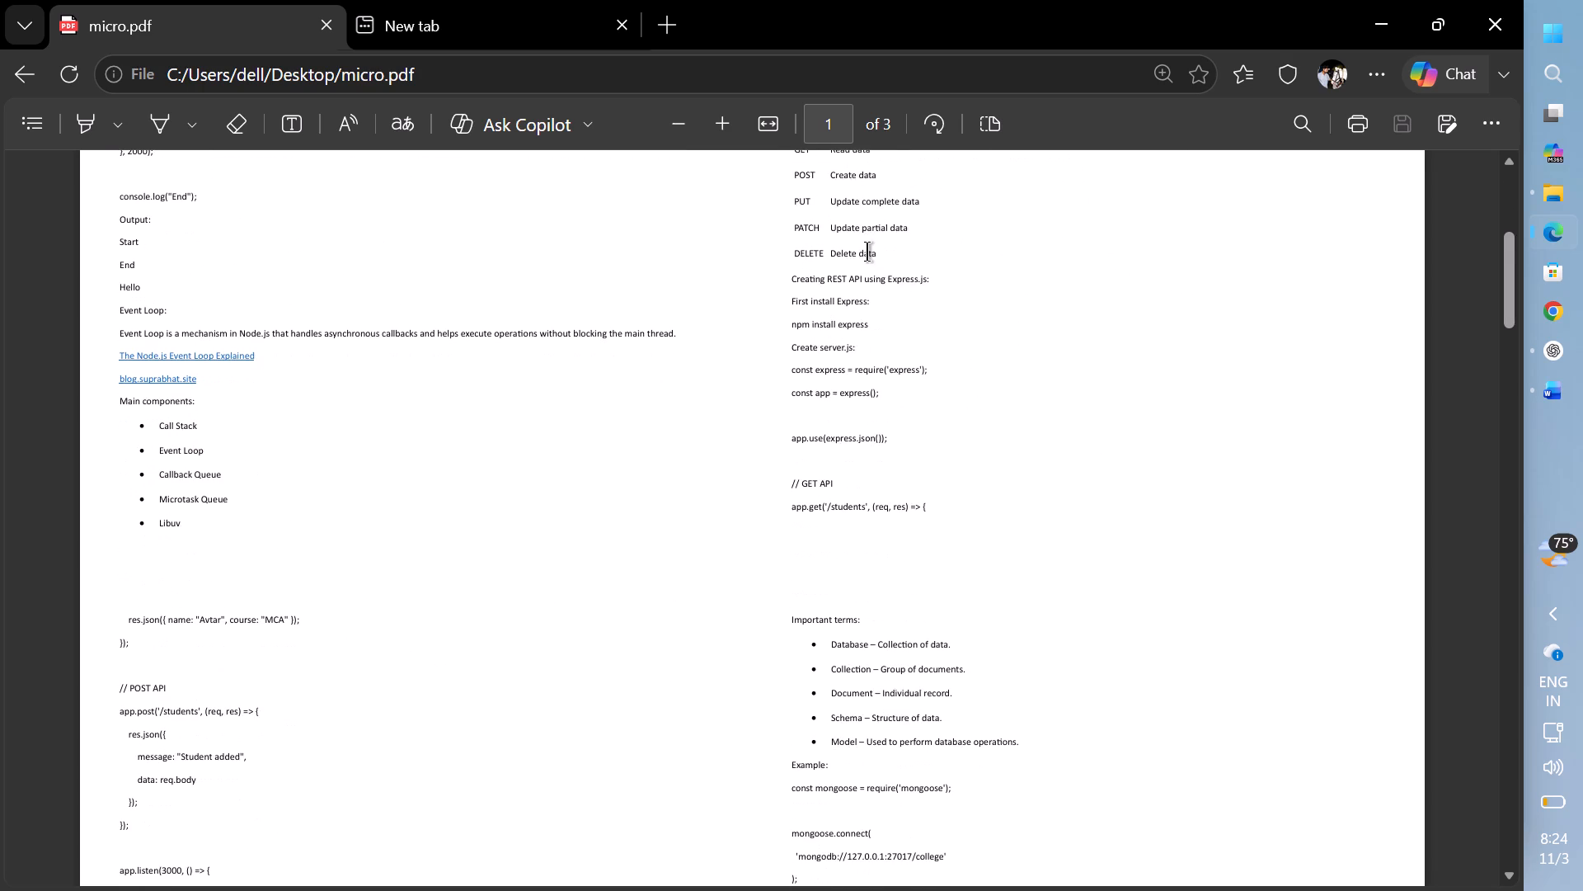
scroll(867, 251, down, 1)
scroll(770, 603, down, 5)
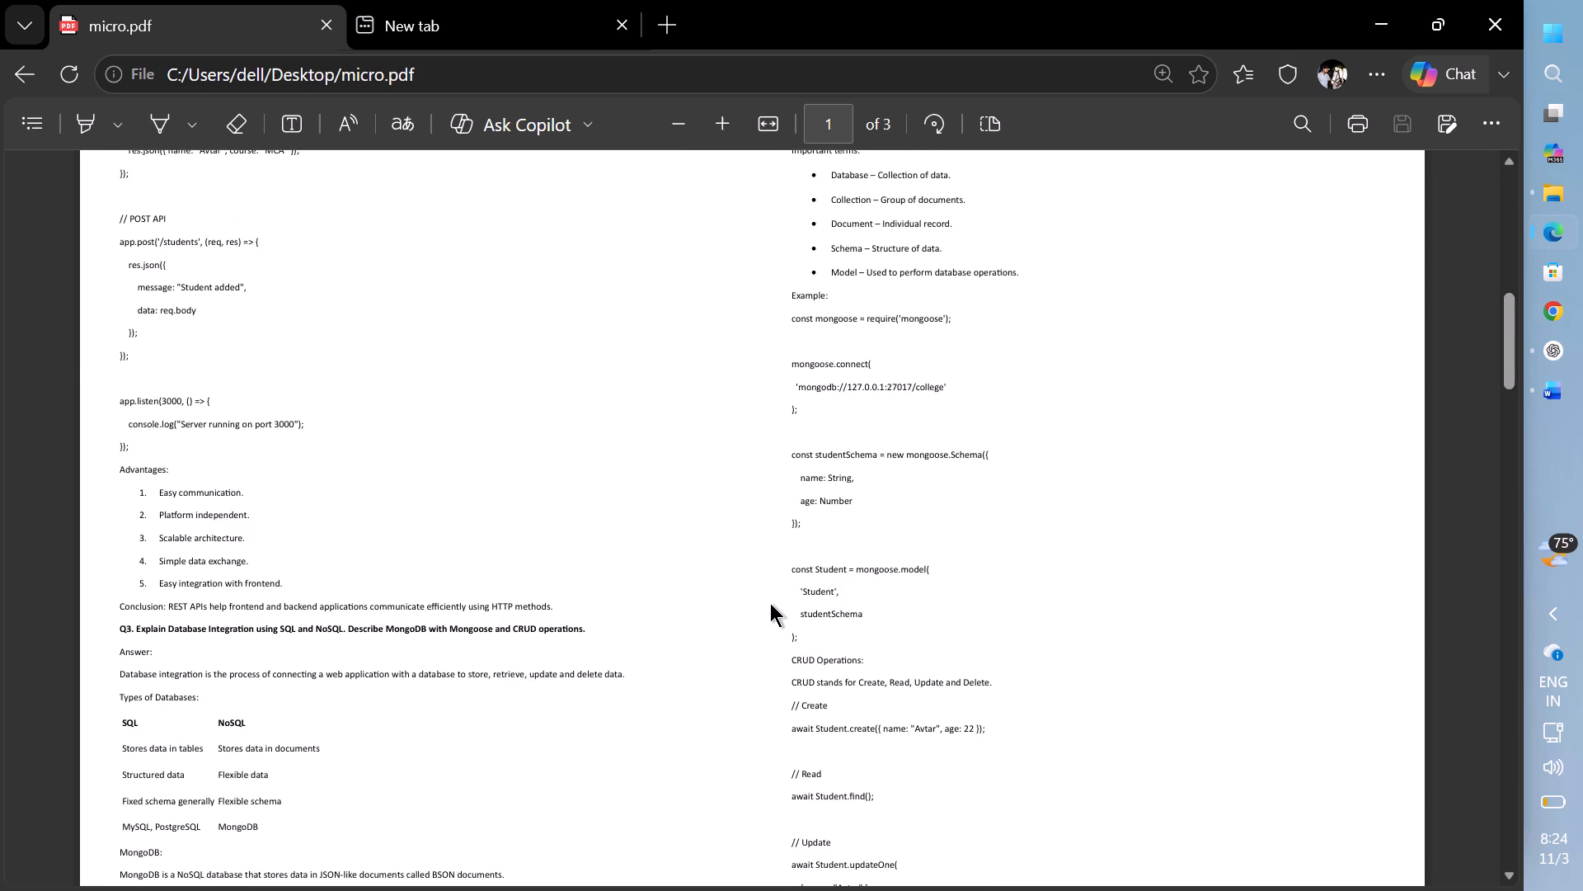
scroll(770, 603, down, 2)
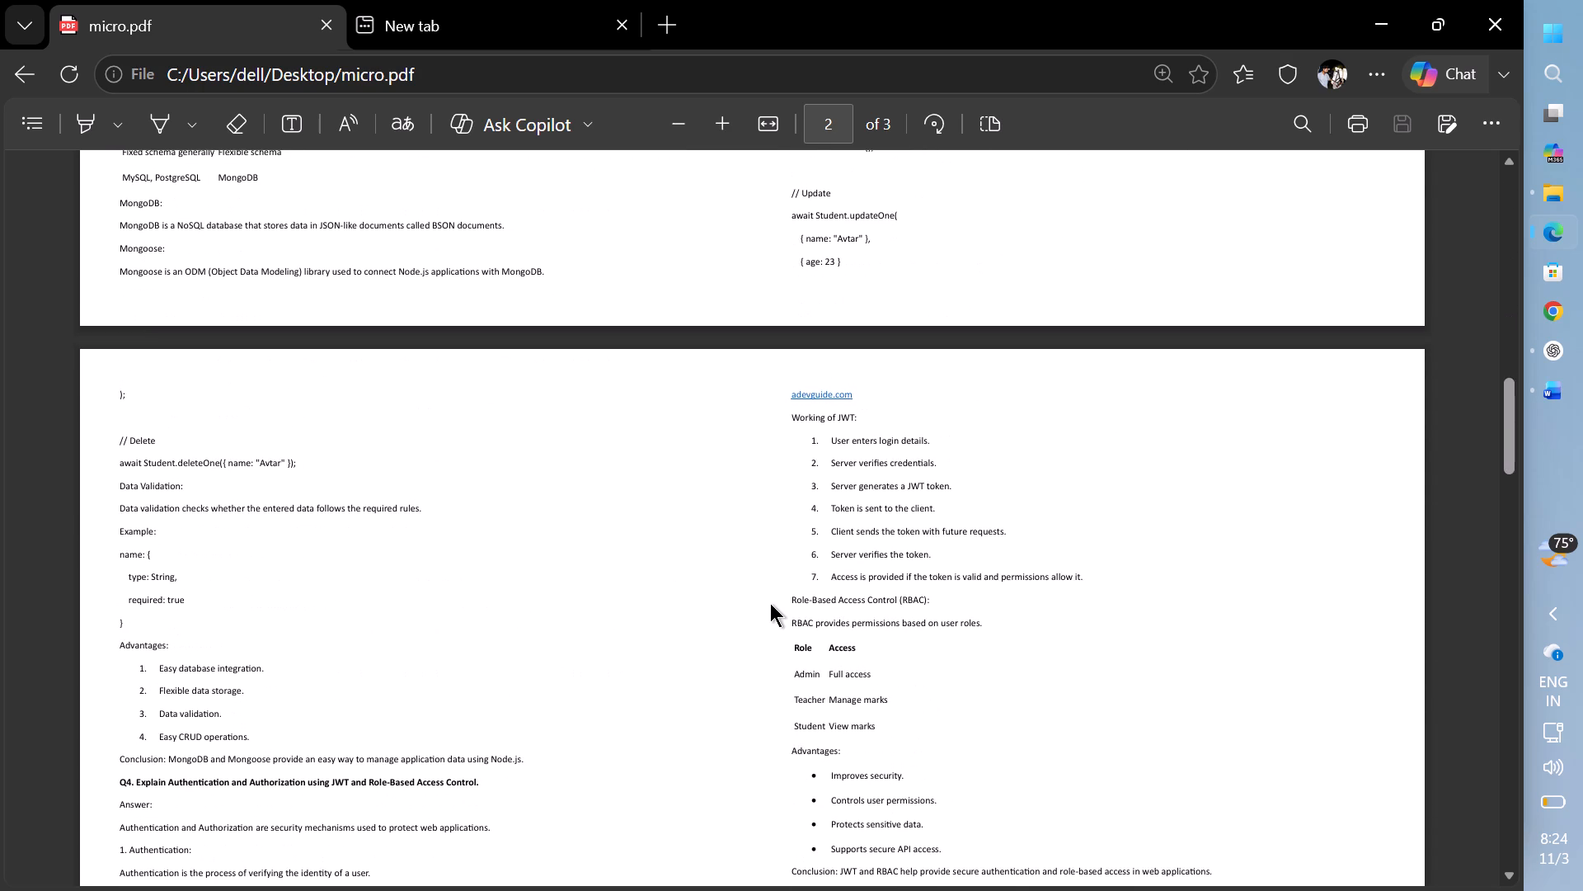
scroll(770, 603, down, 2)
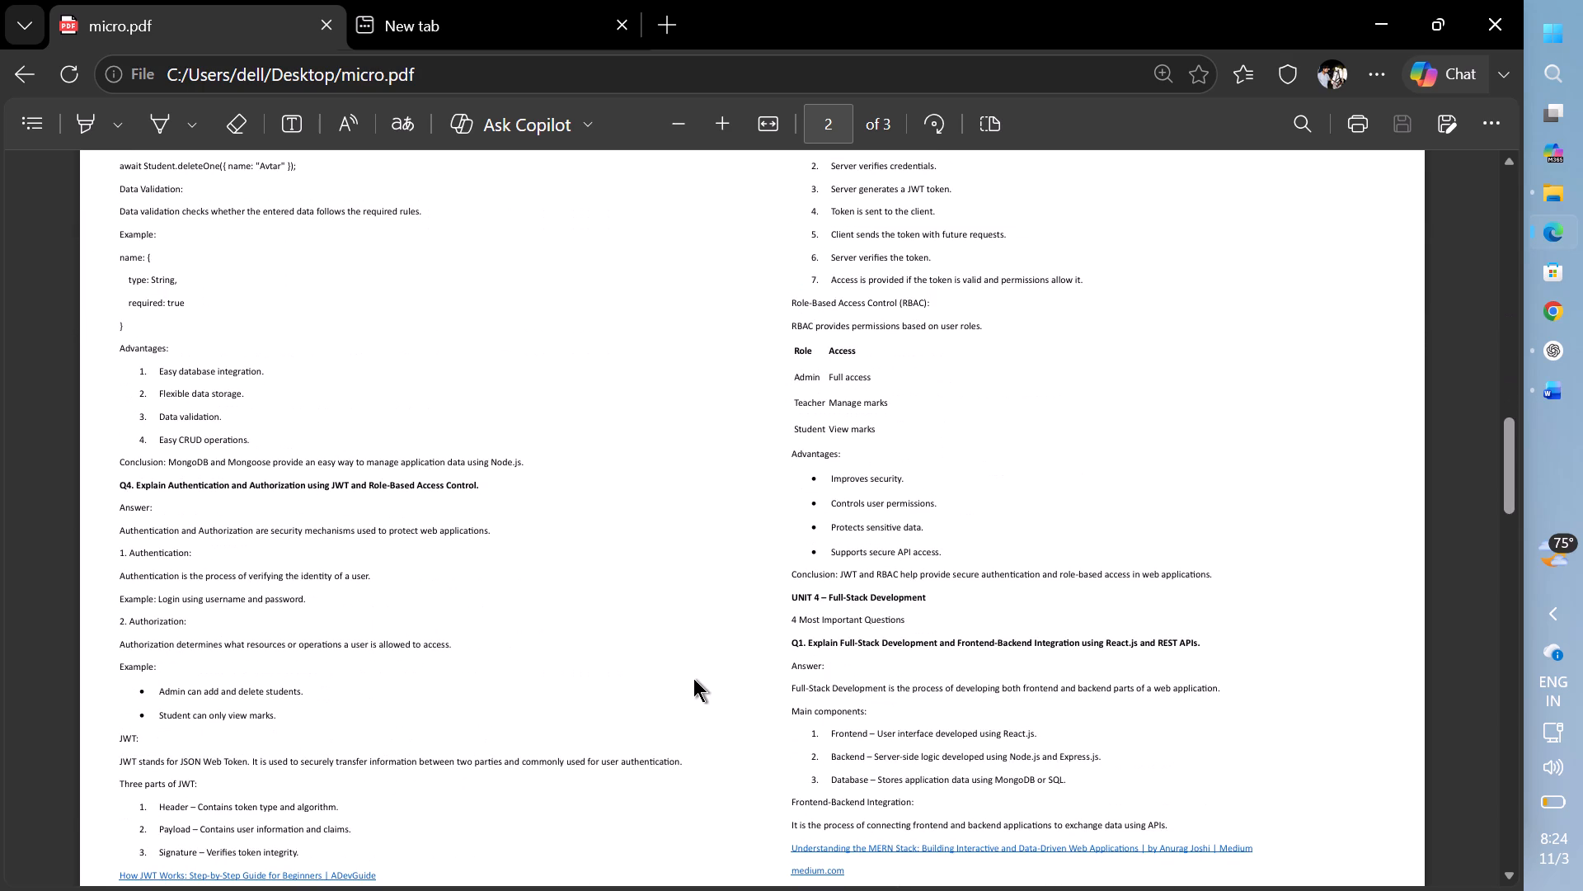
scroll(691, 678, right, 2)
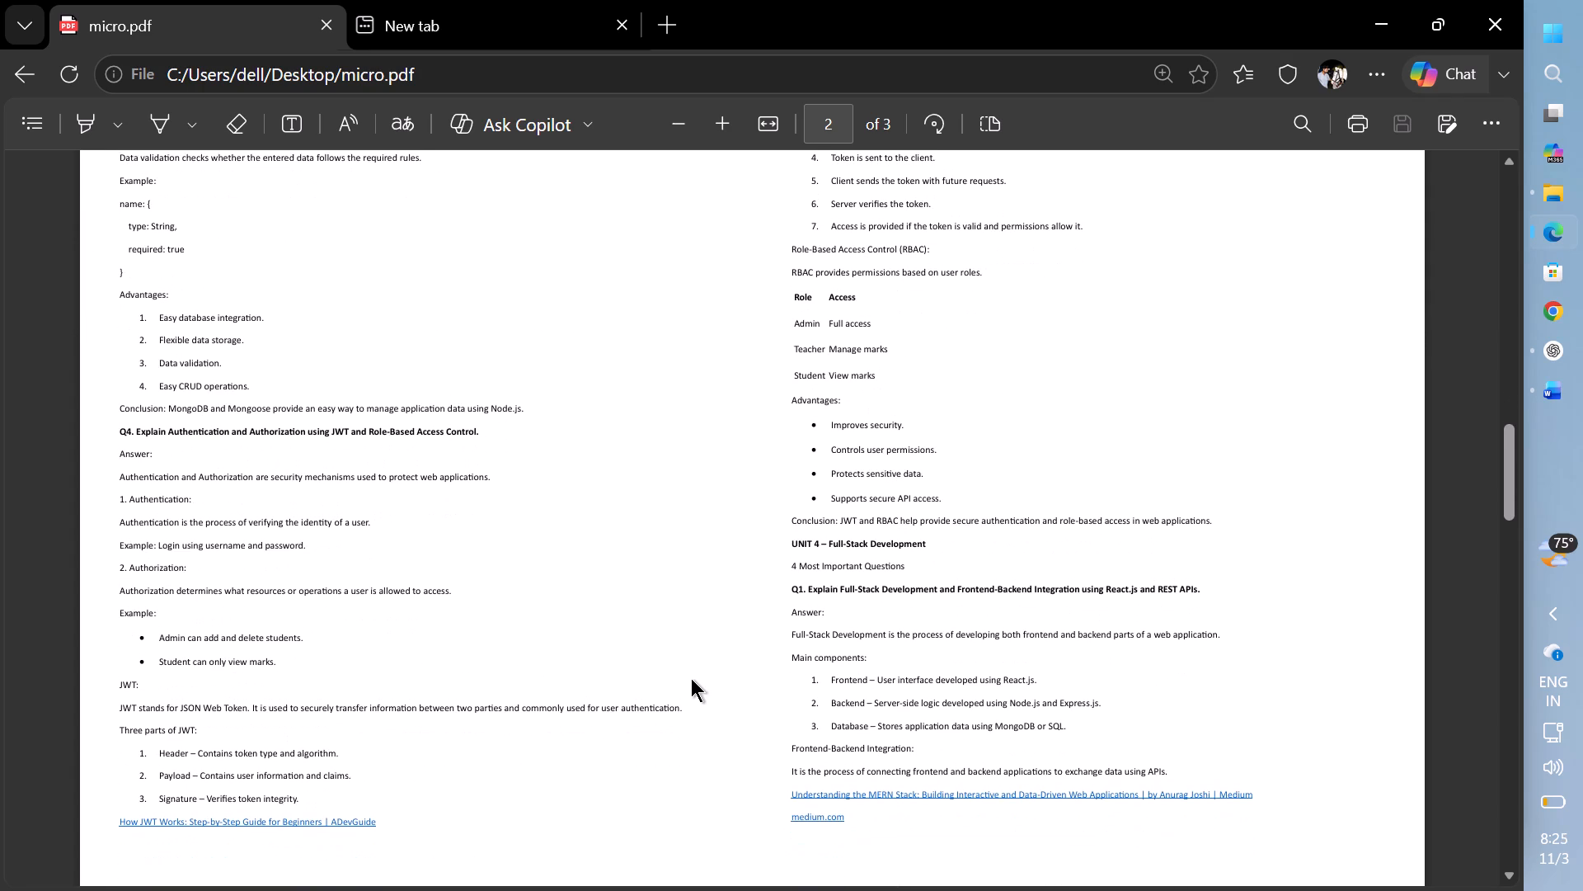
scroll(691, 678, right, 1)
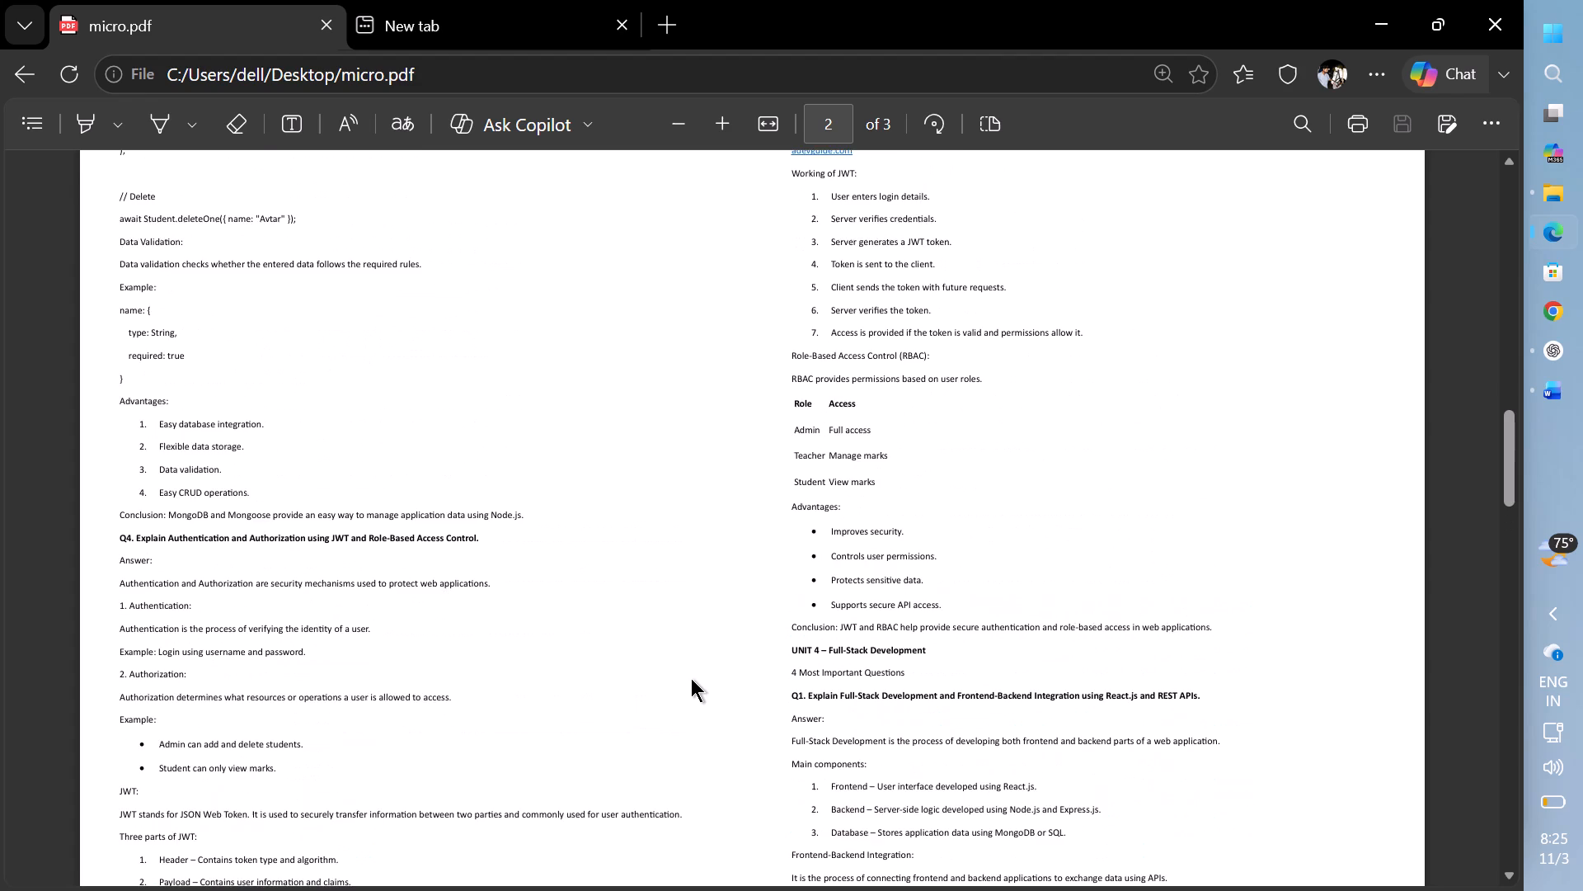
scroll(691, 678, right, 1)
scroll(691, 678, up, 5)
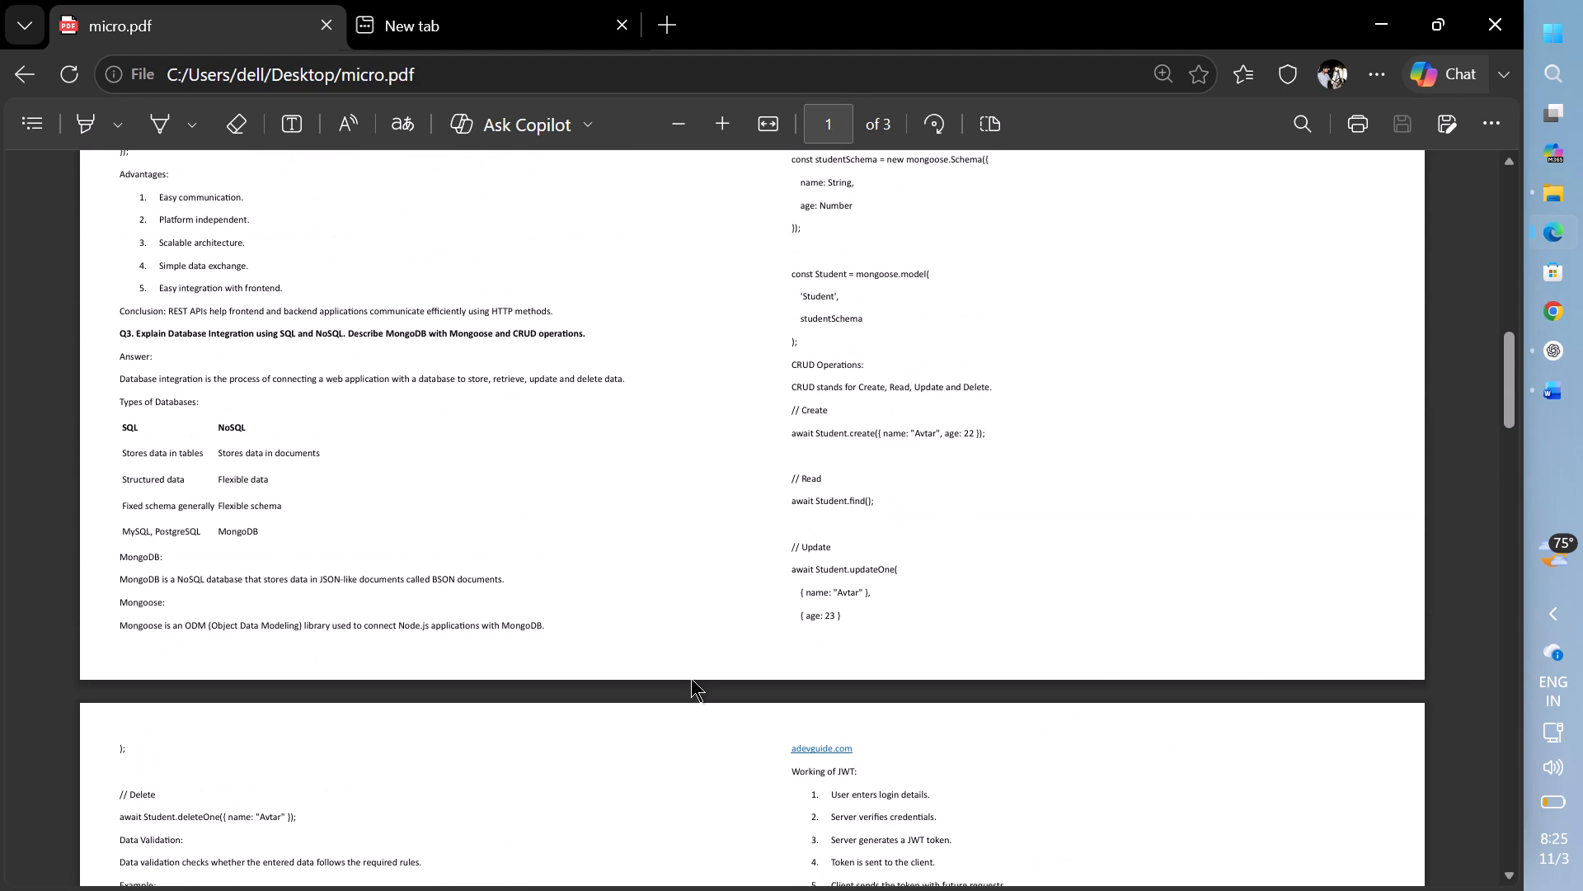
scroll(691, 678, up, 3)
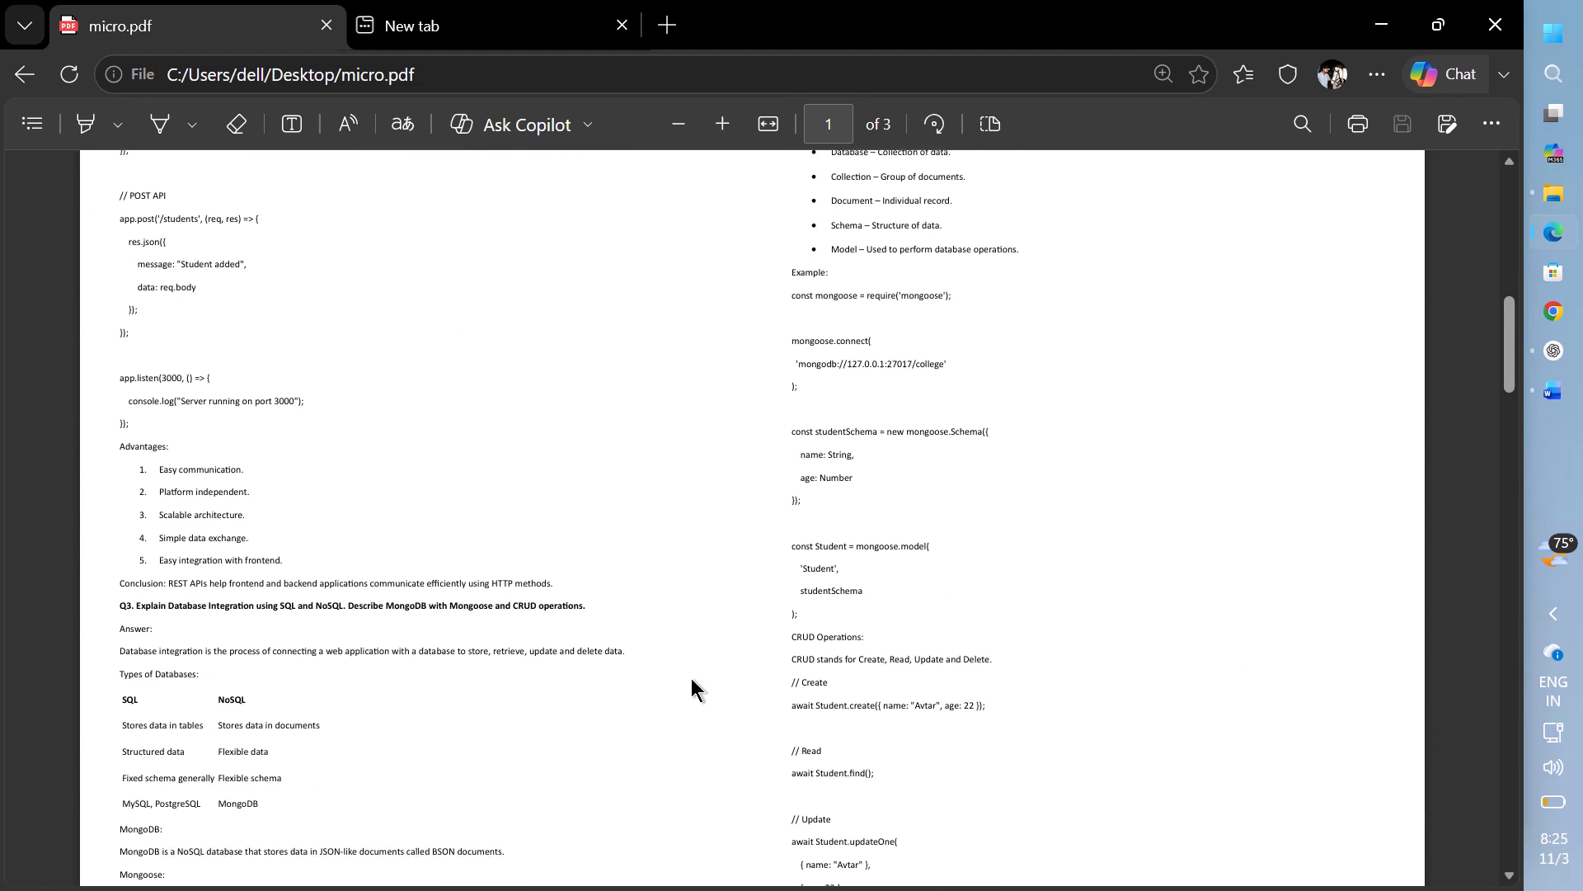
scroll(691, 678, up, 7)
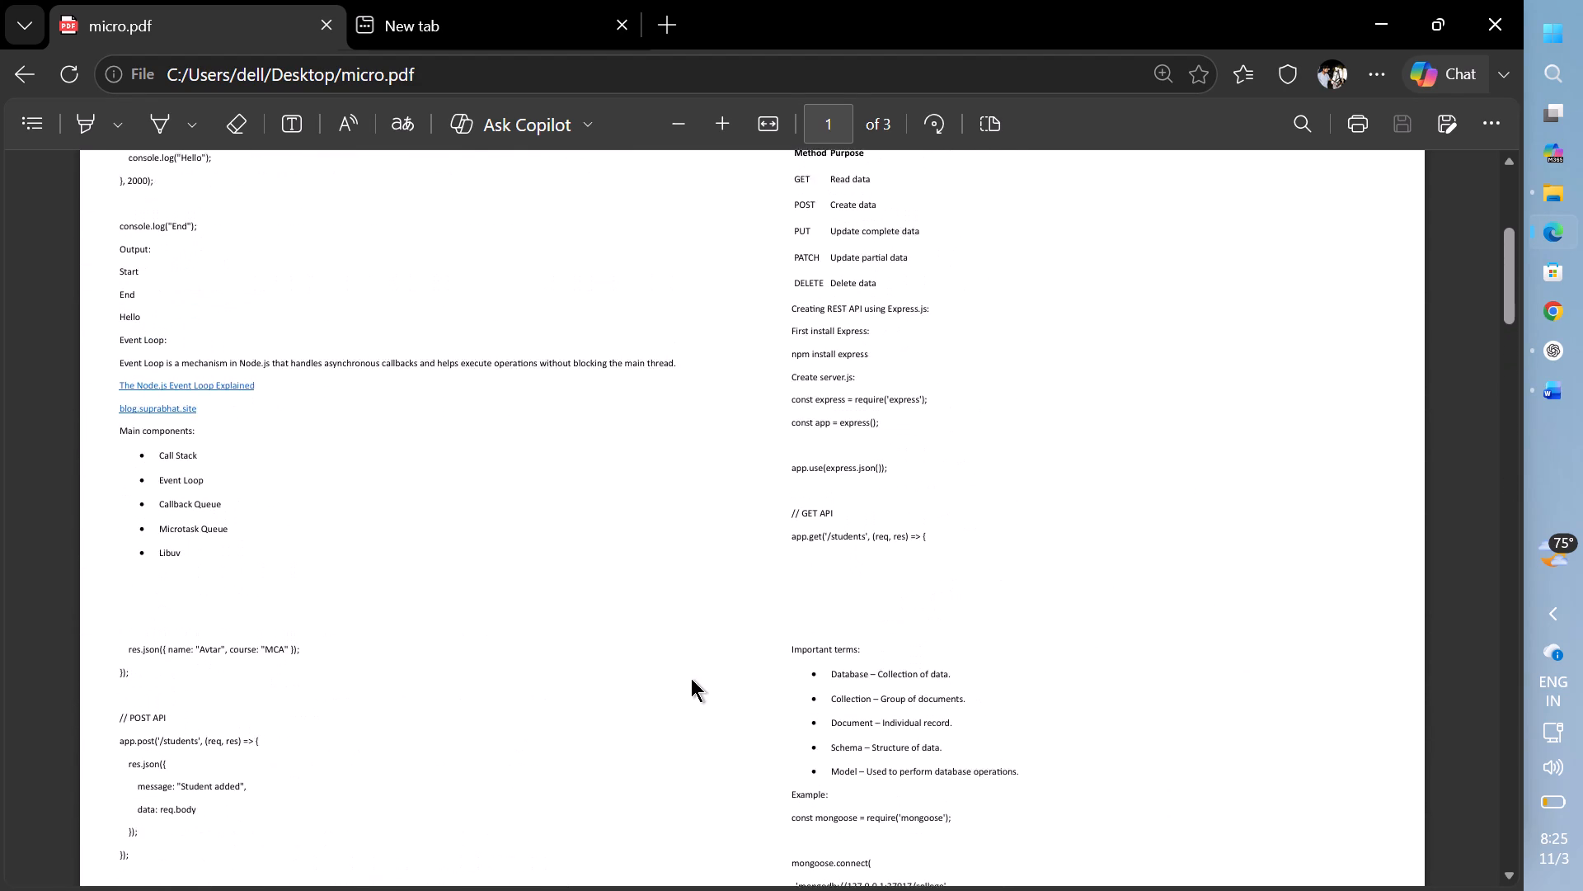
scroll(691, 678, up, 1)
Read through the micro PDF from the first page to the Final revision table at the end of the third page.
scroll(697, 647, down, 1)
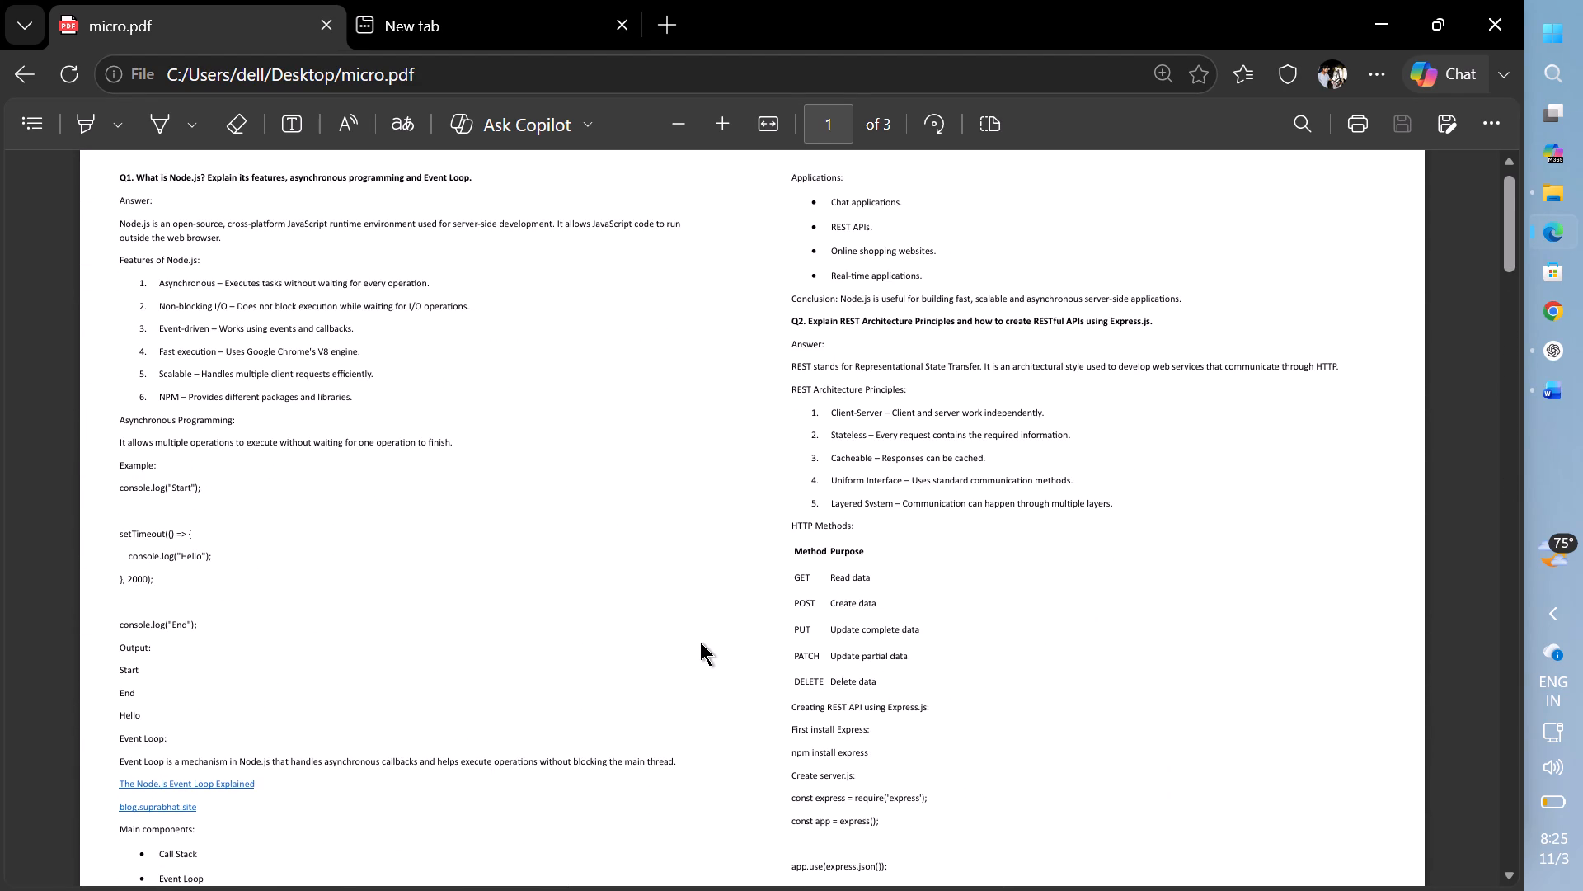
scroll(700, 642, down, 4)
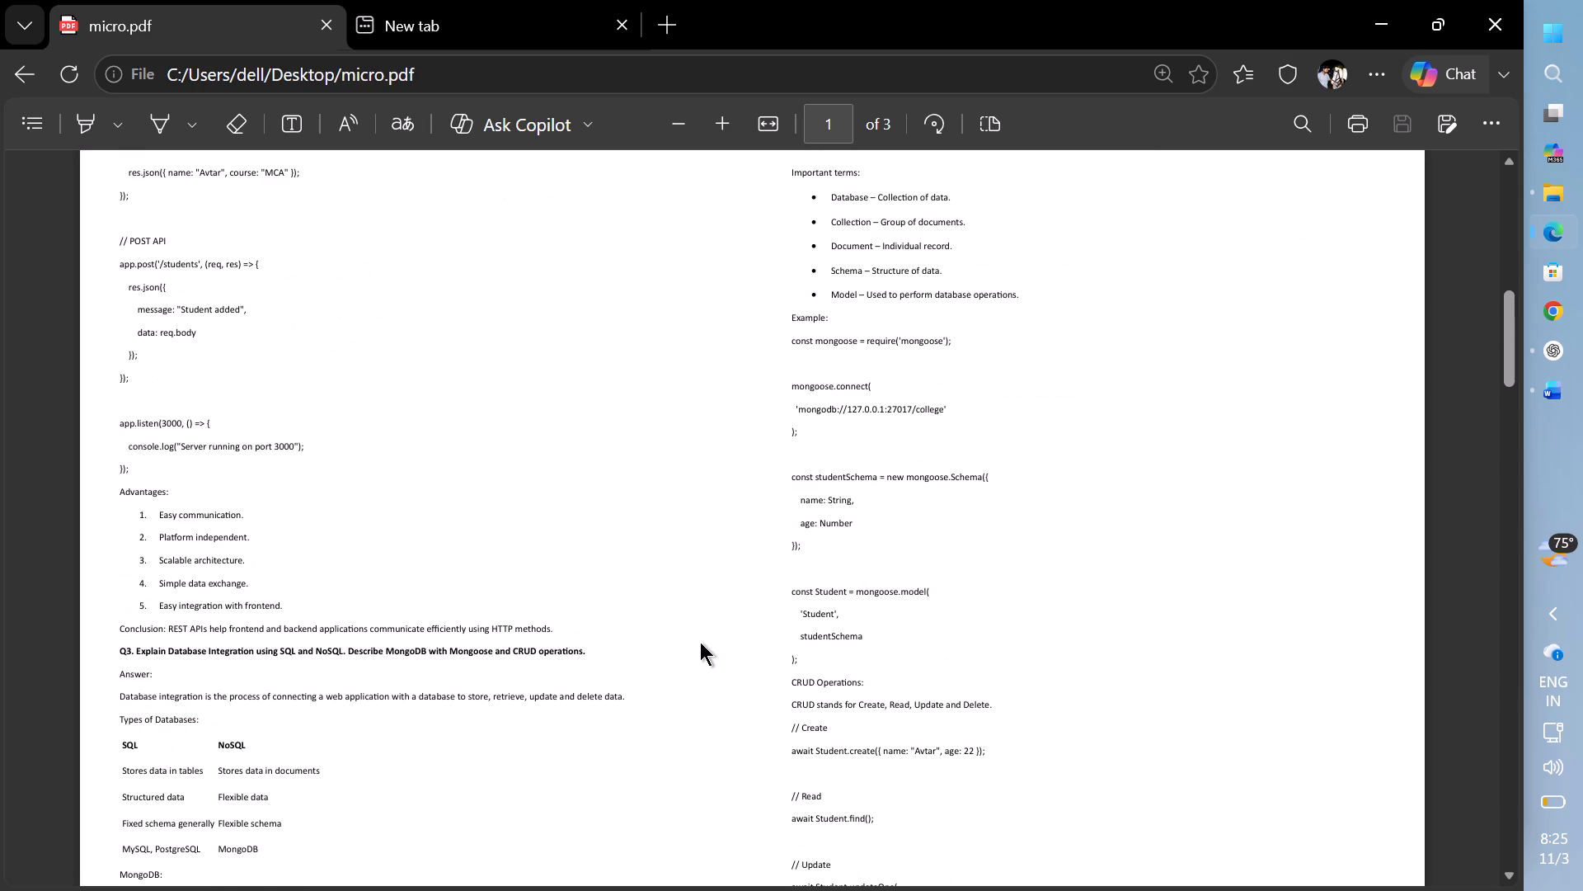
scroll(700, 642, down, 3)
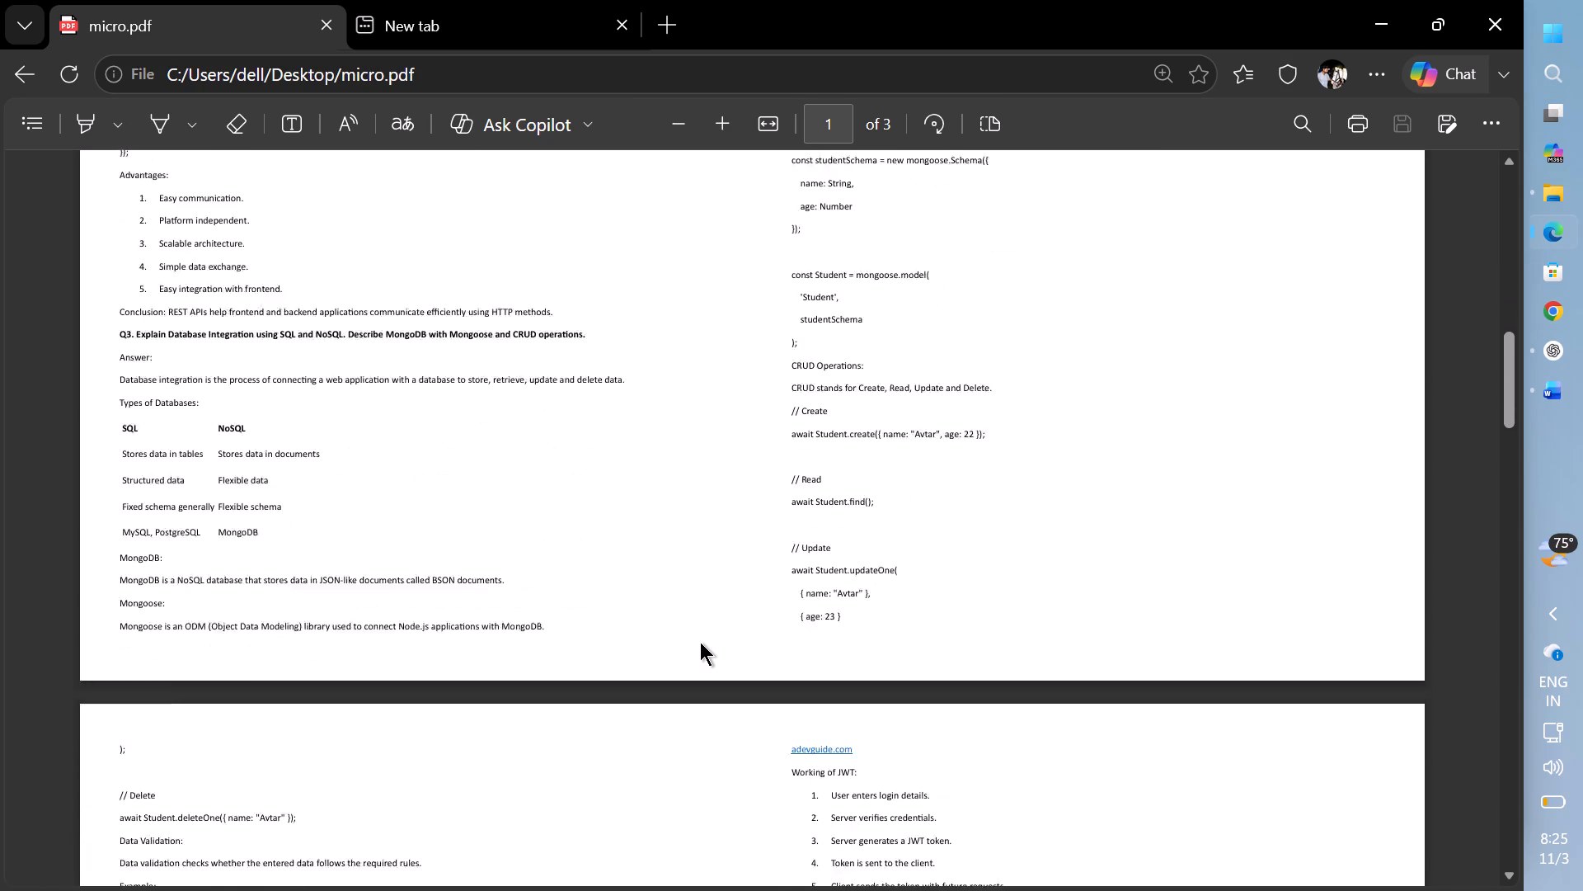
scroll(700, 642, down, 4)
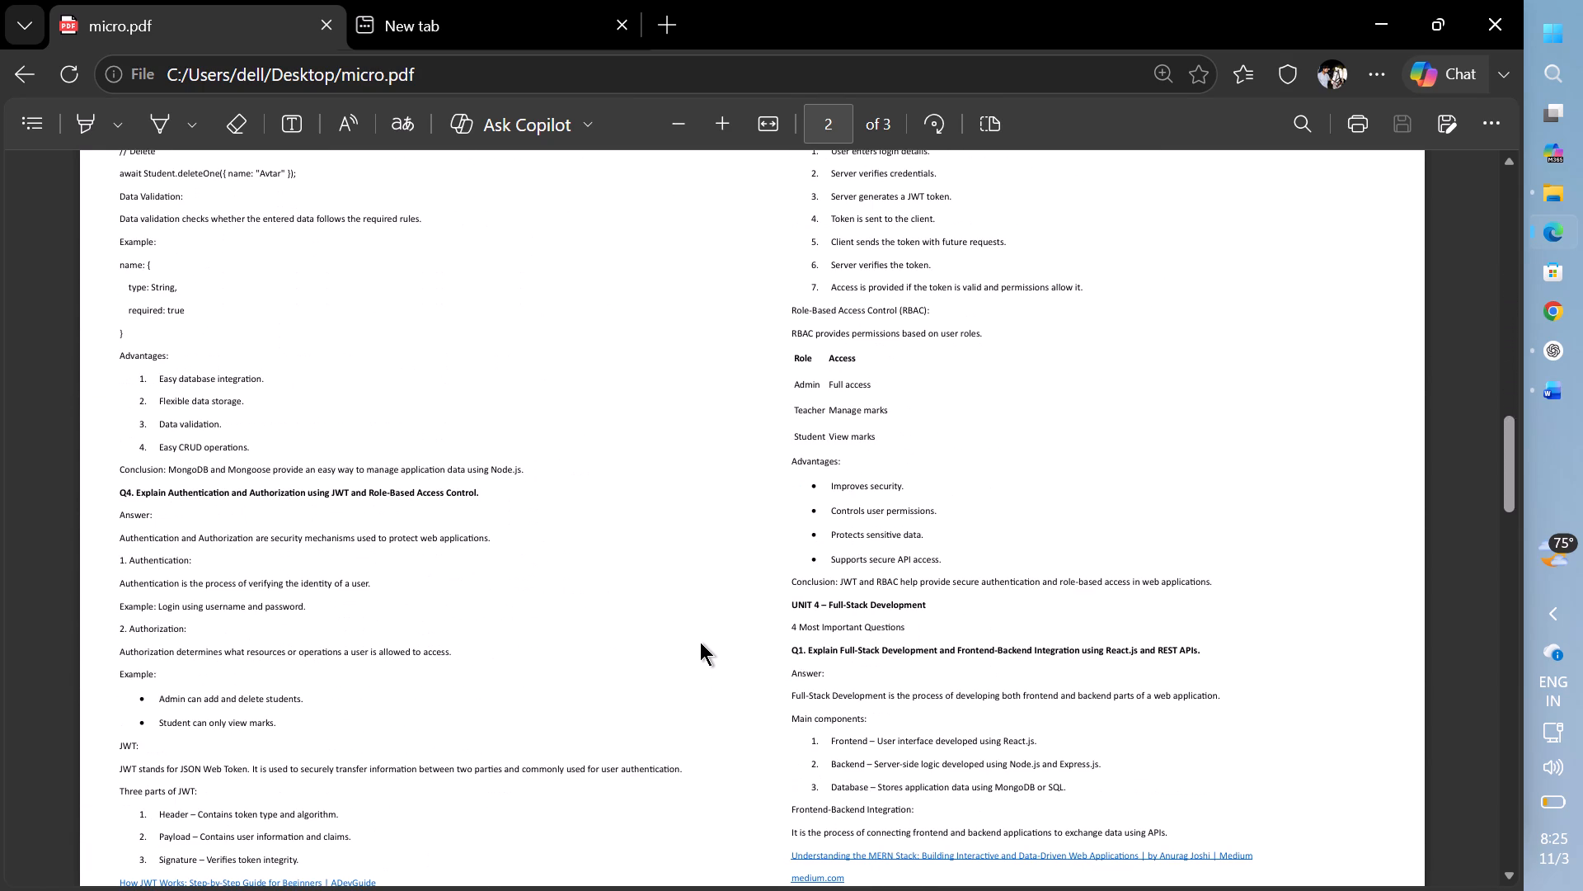
scroll(700, 642, down, 2)
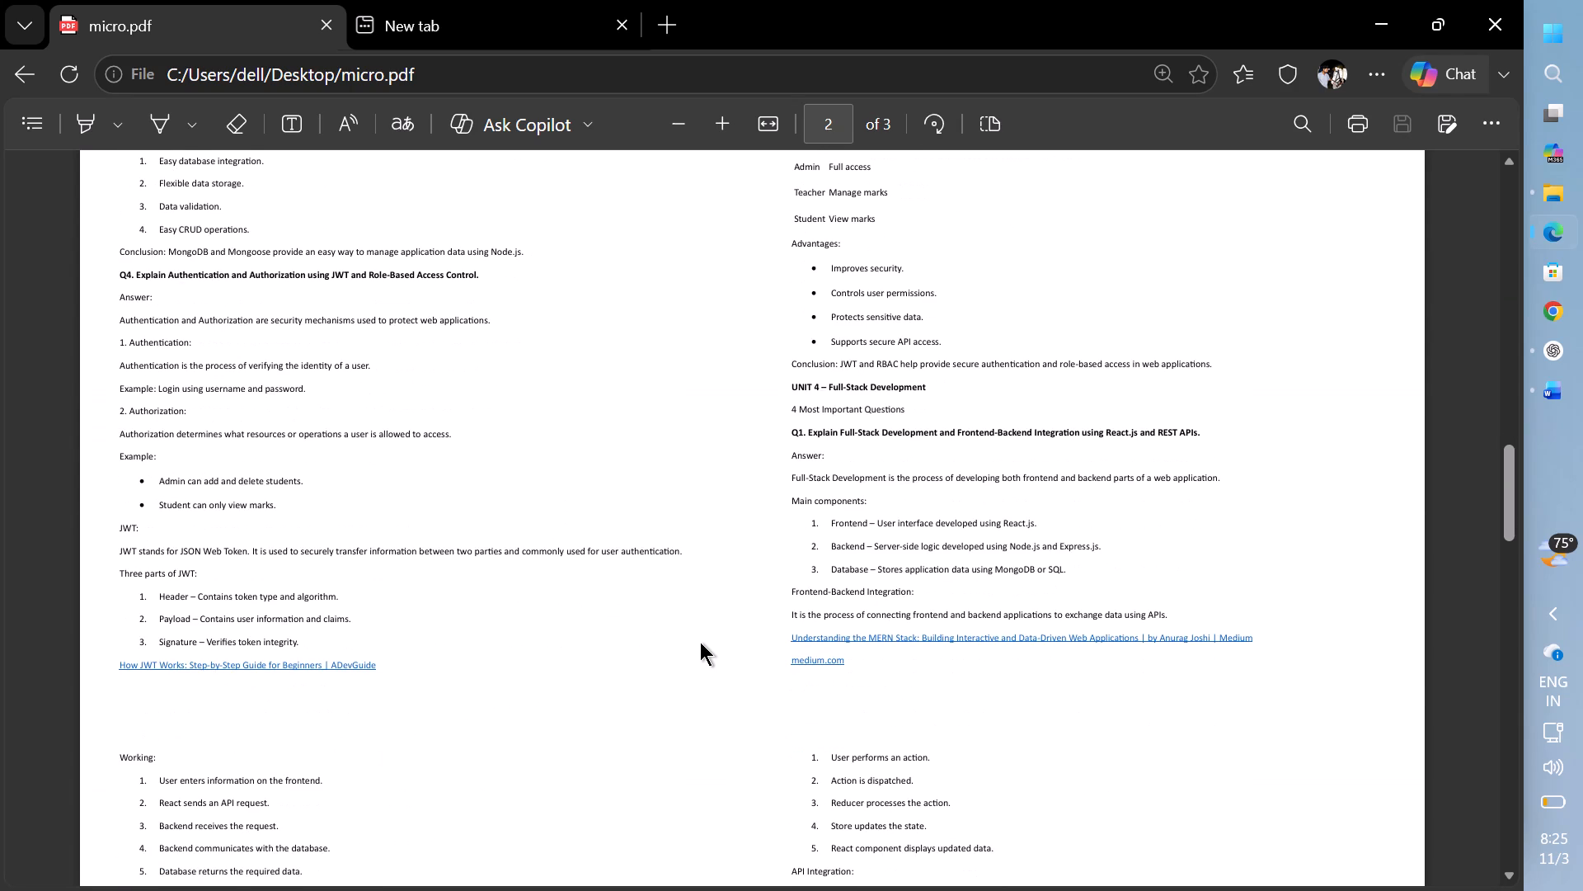
scroll(700, 642, down, 1)
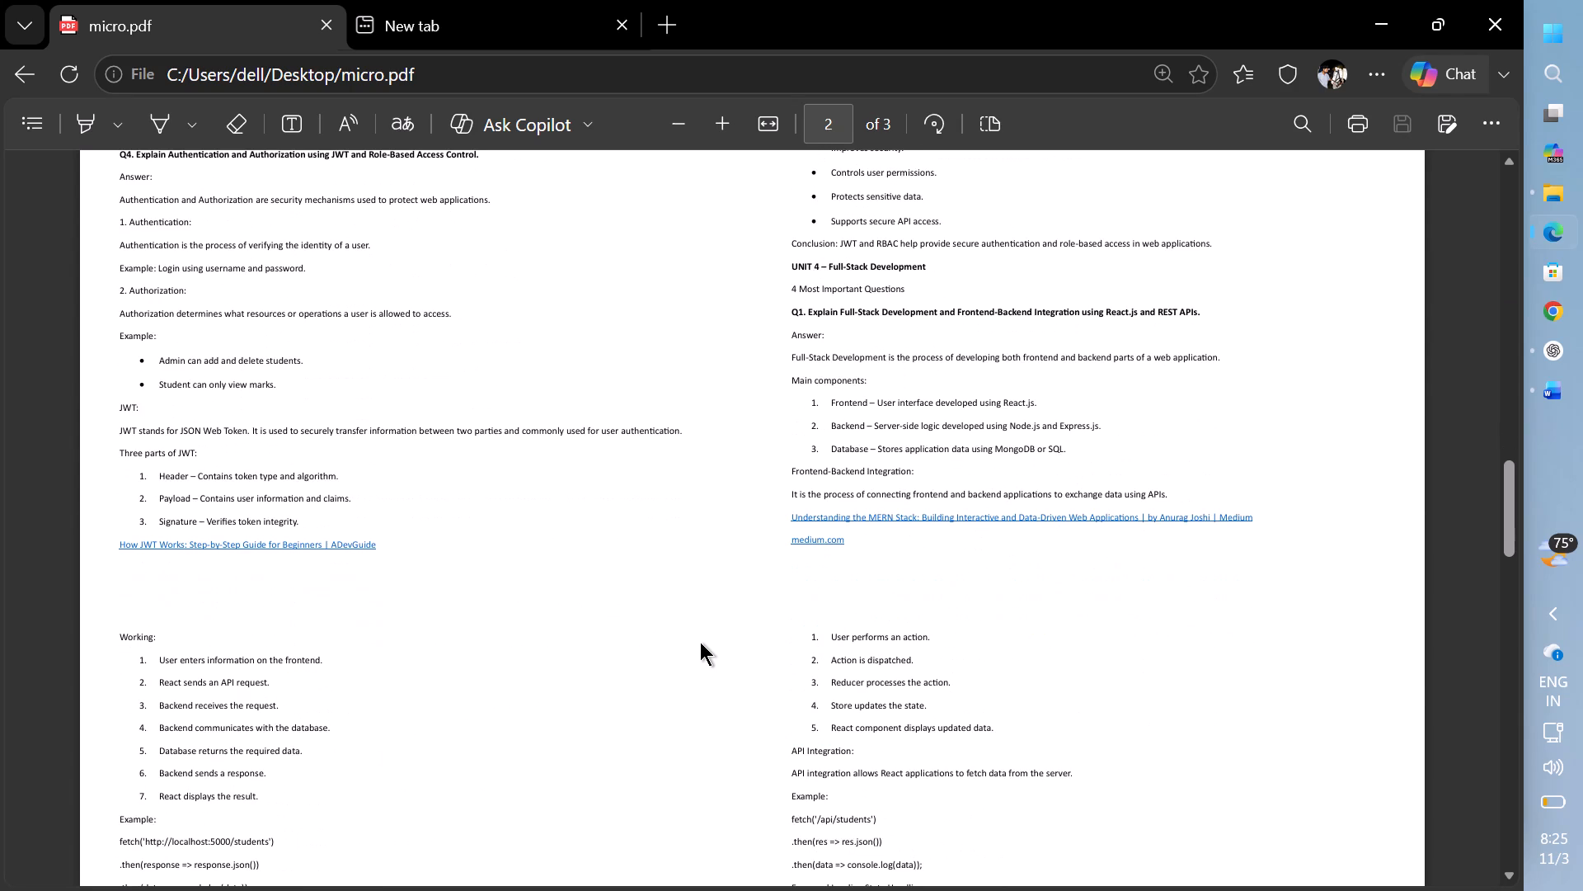
scroll(700, 642, down, 5)
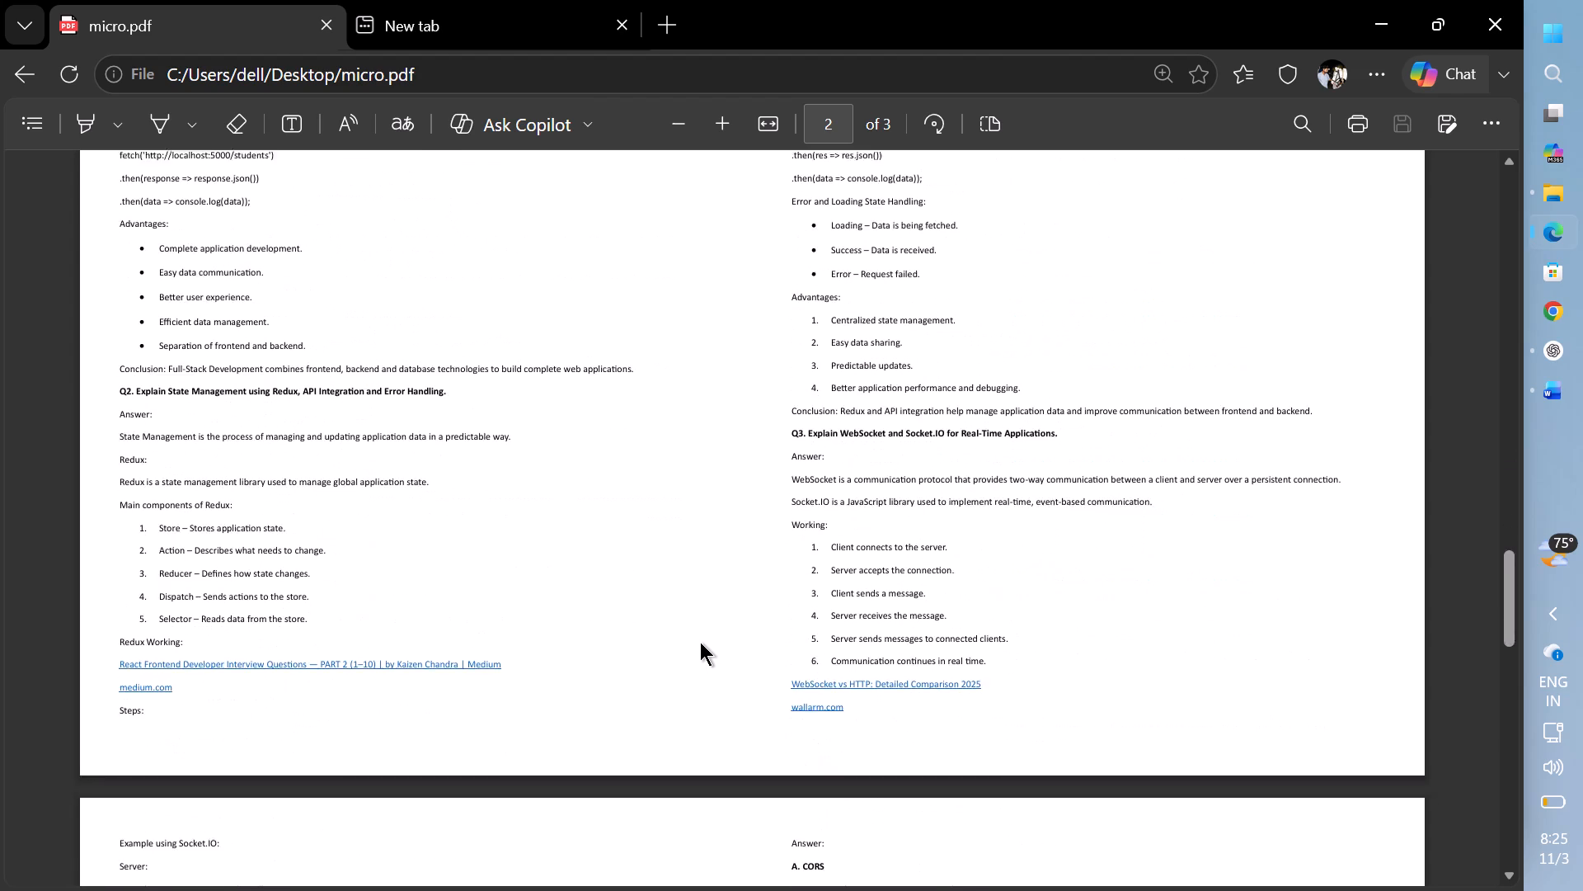
scroll(700, 642, down, 8)
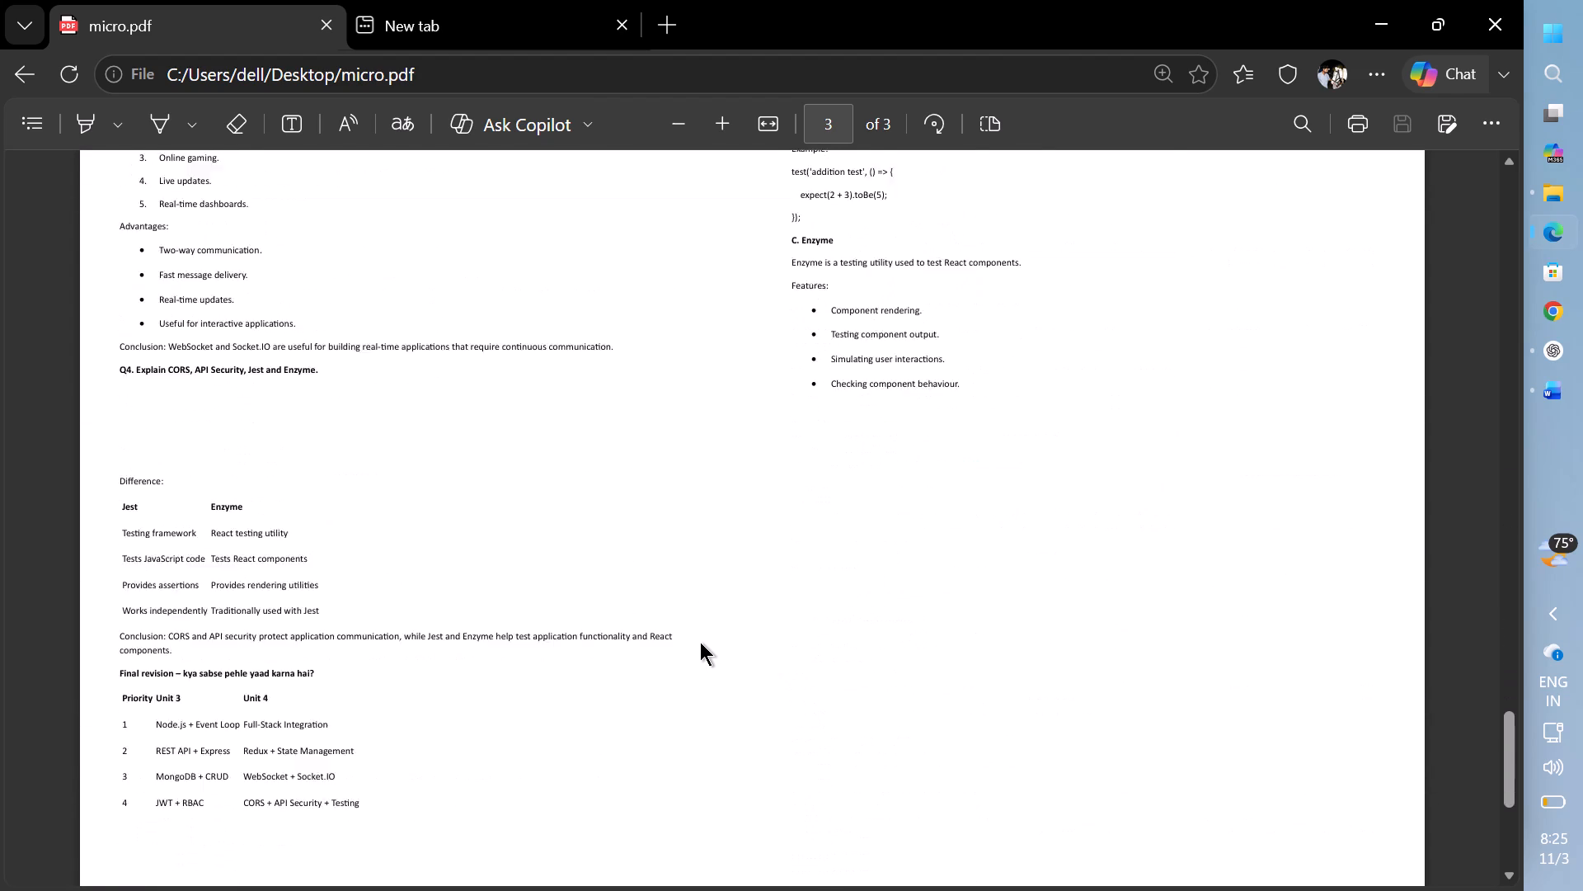
scroll(700, 642, down, 4)
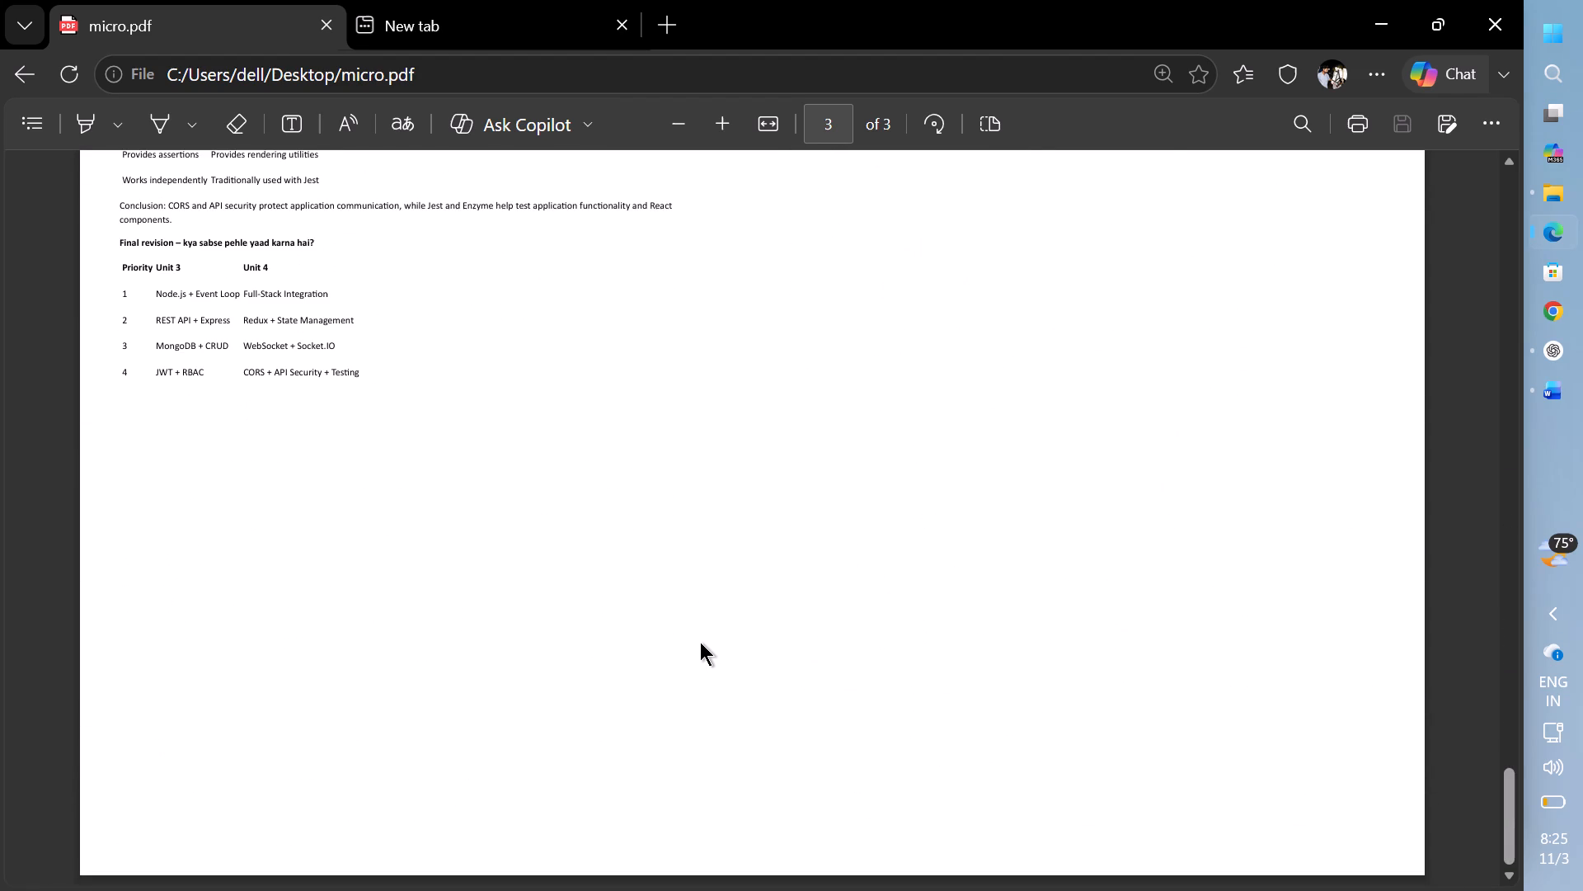
Review the micro PDF backwards from the Final revision table to Q1 on the first page.
scroll(700, 642, up, 3)
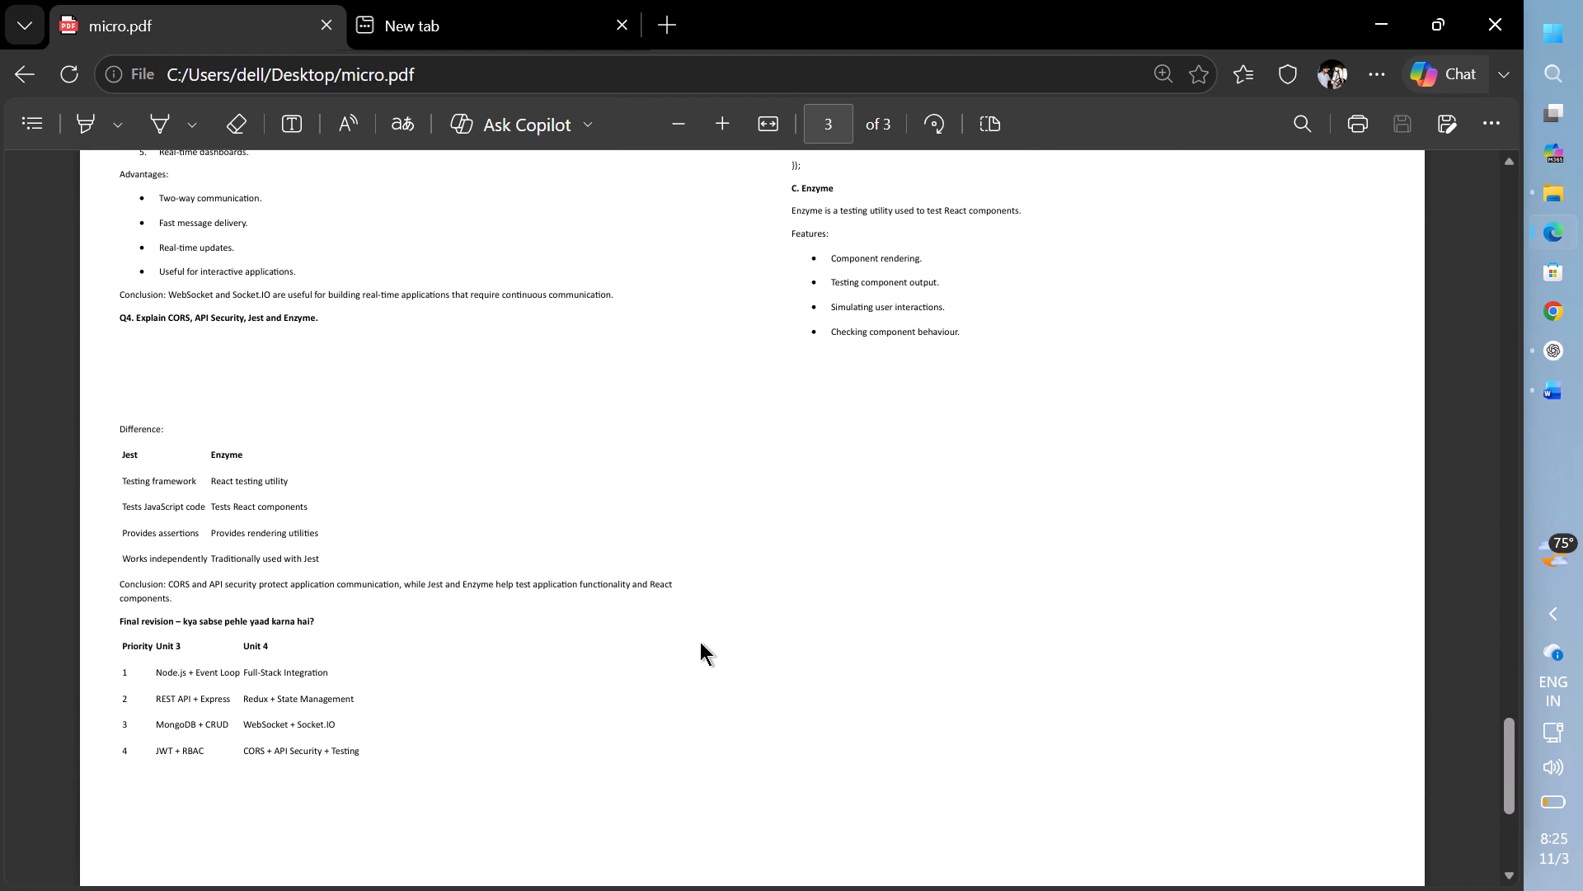
scroll(700, 642, up, 6)
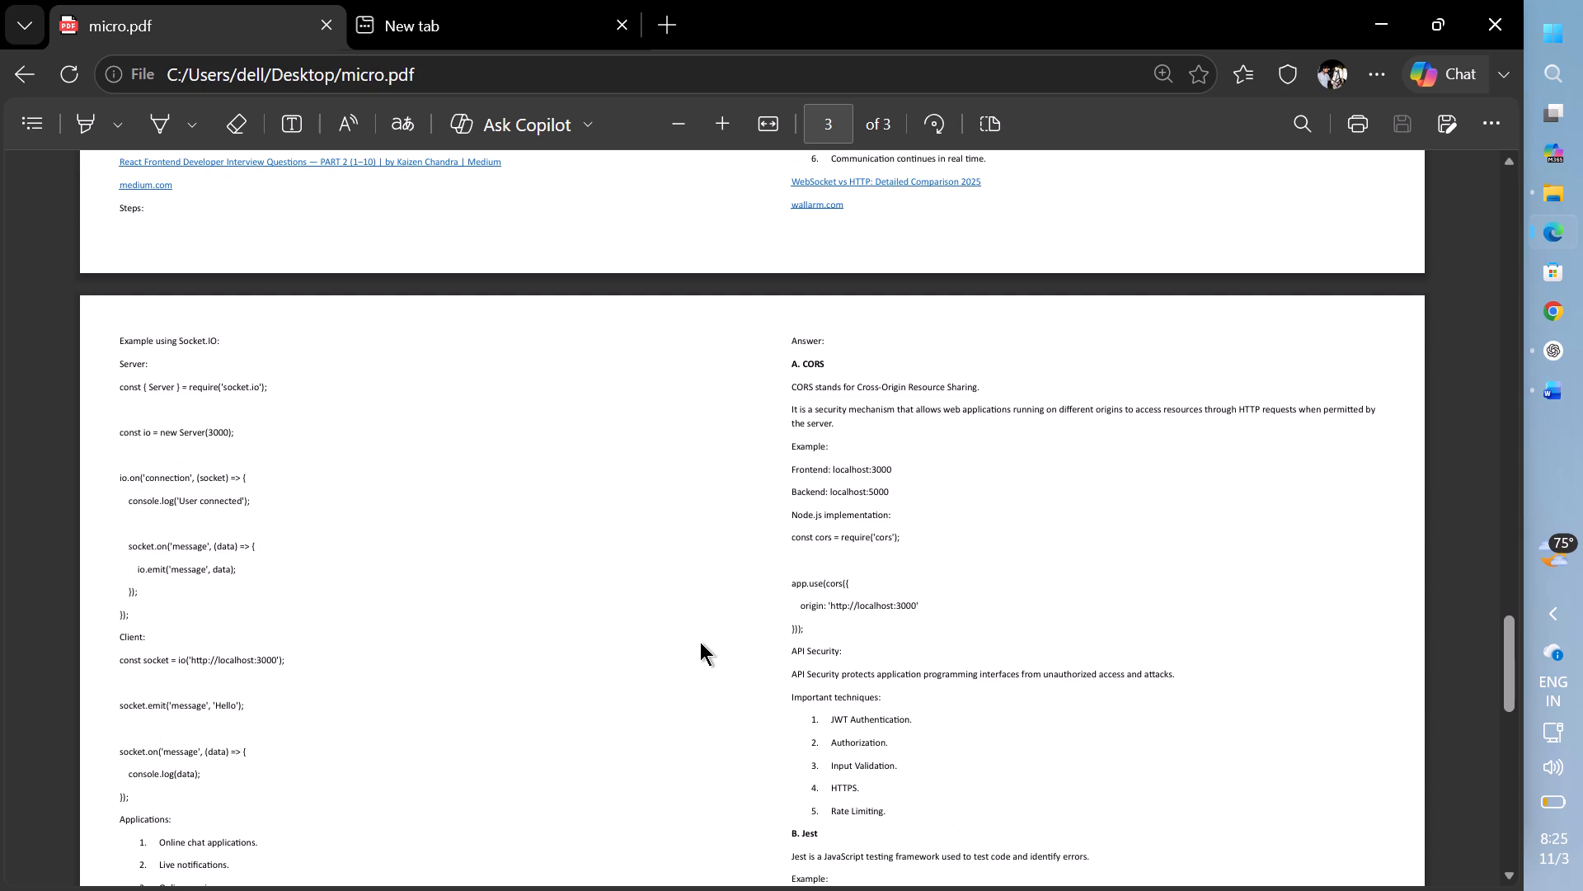
scroll(700, 642, up, 5)
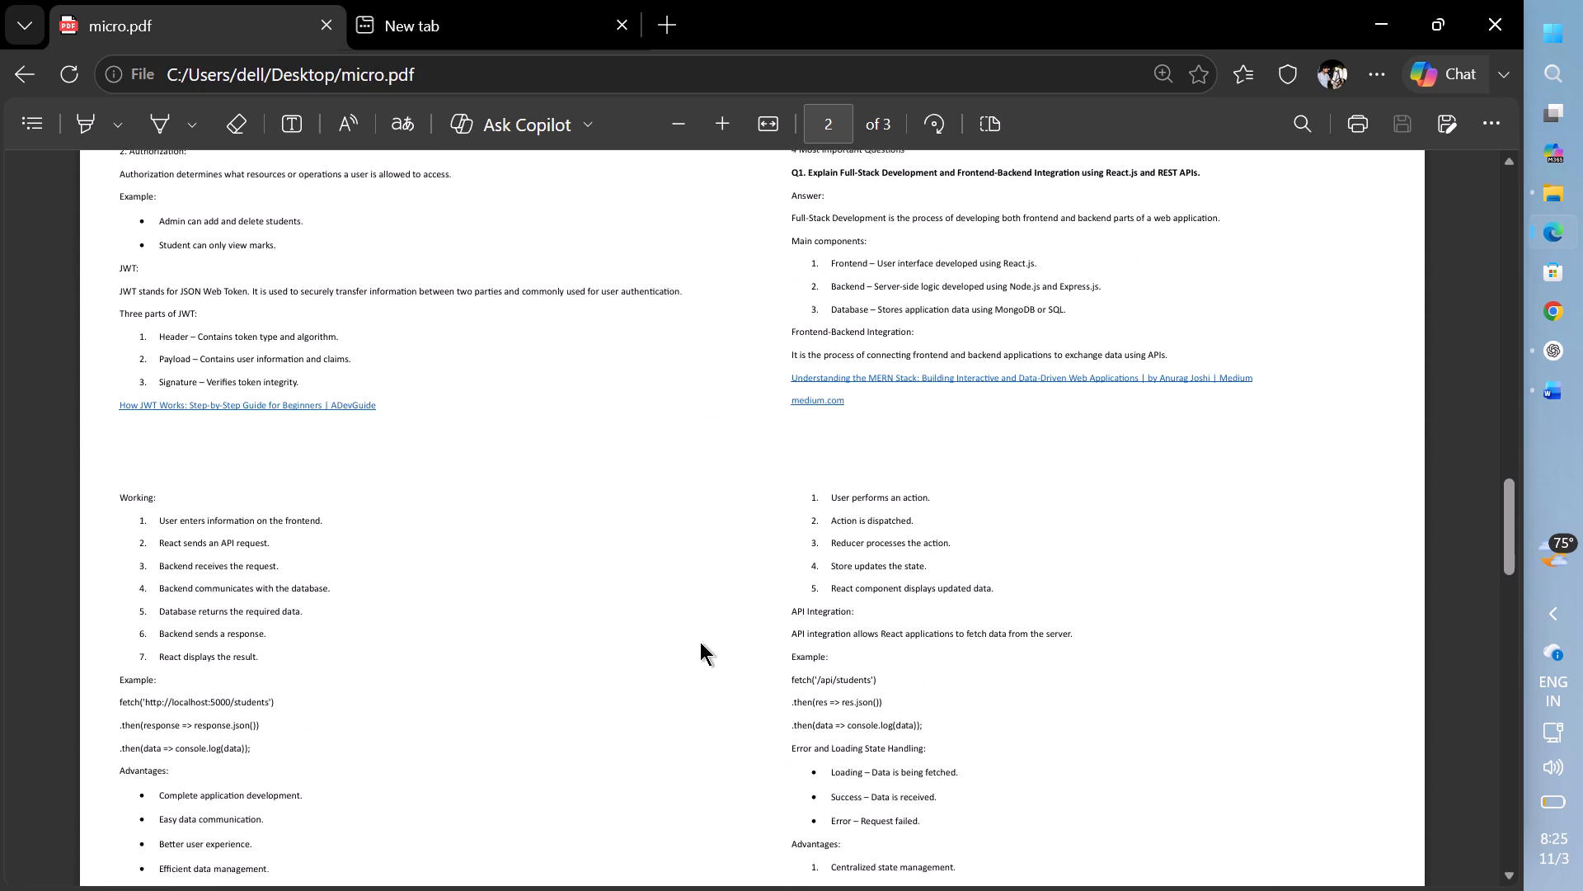
scroll(700, 642, up, 3)
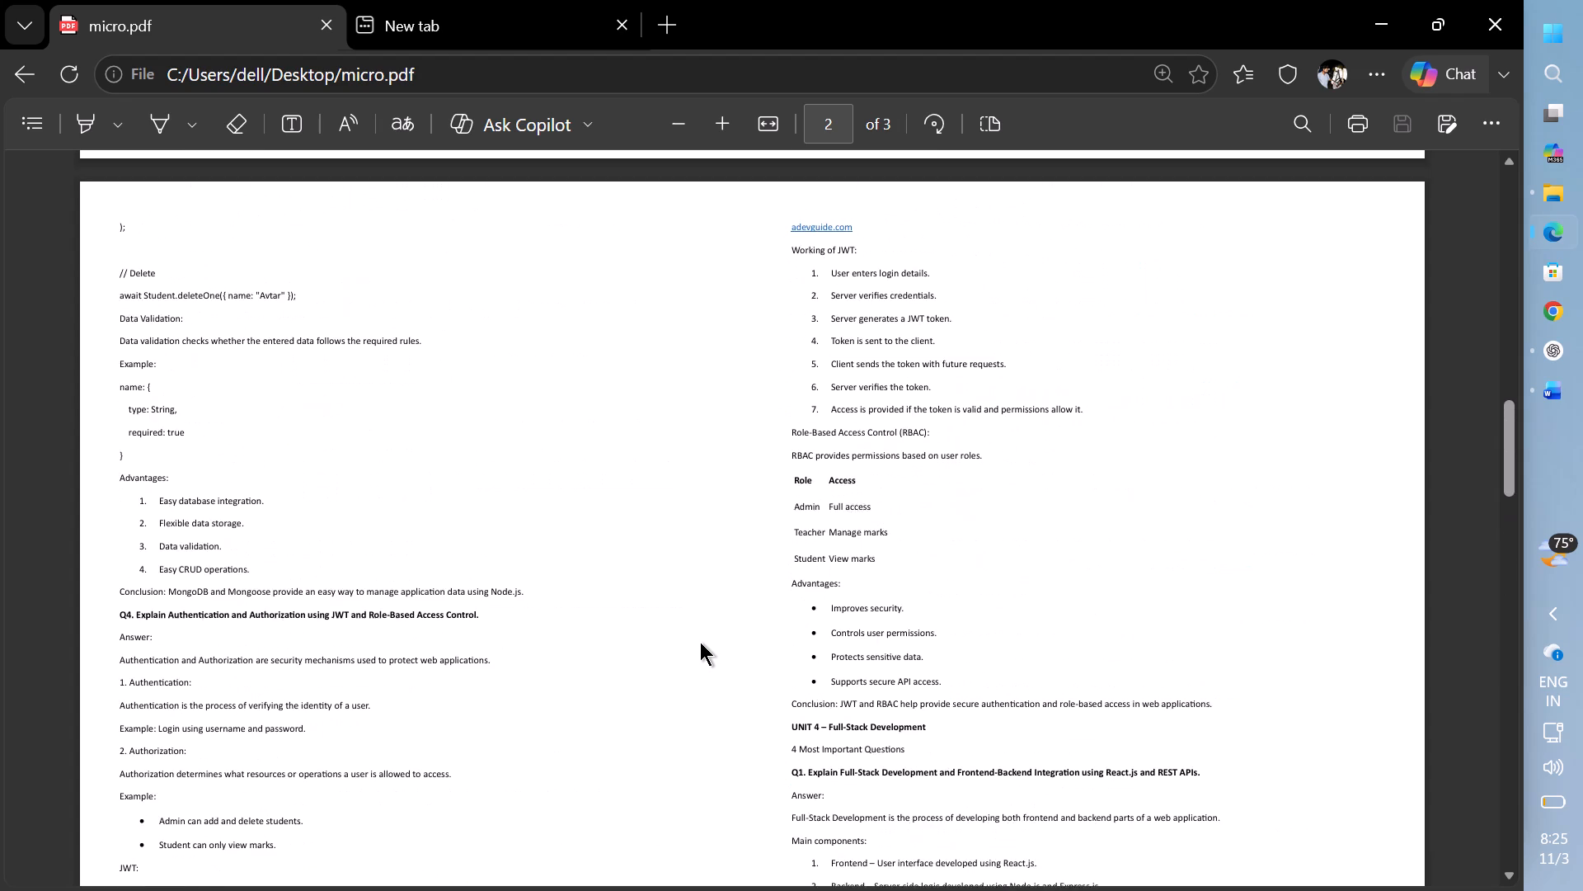
scroll(700, 642, up, 7)
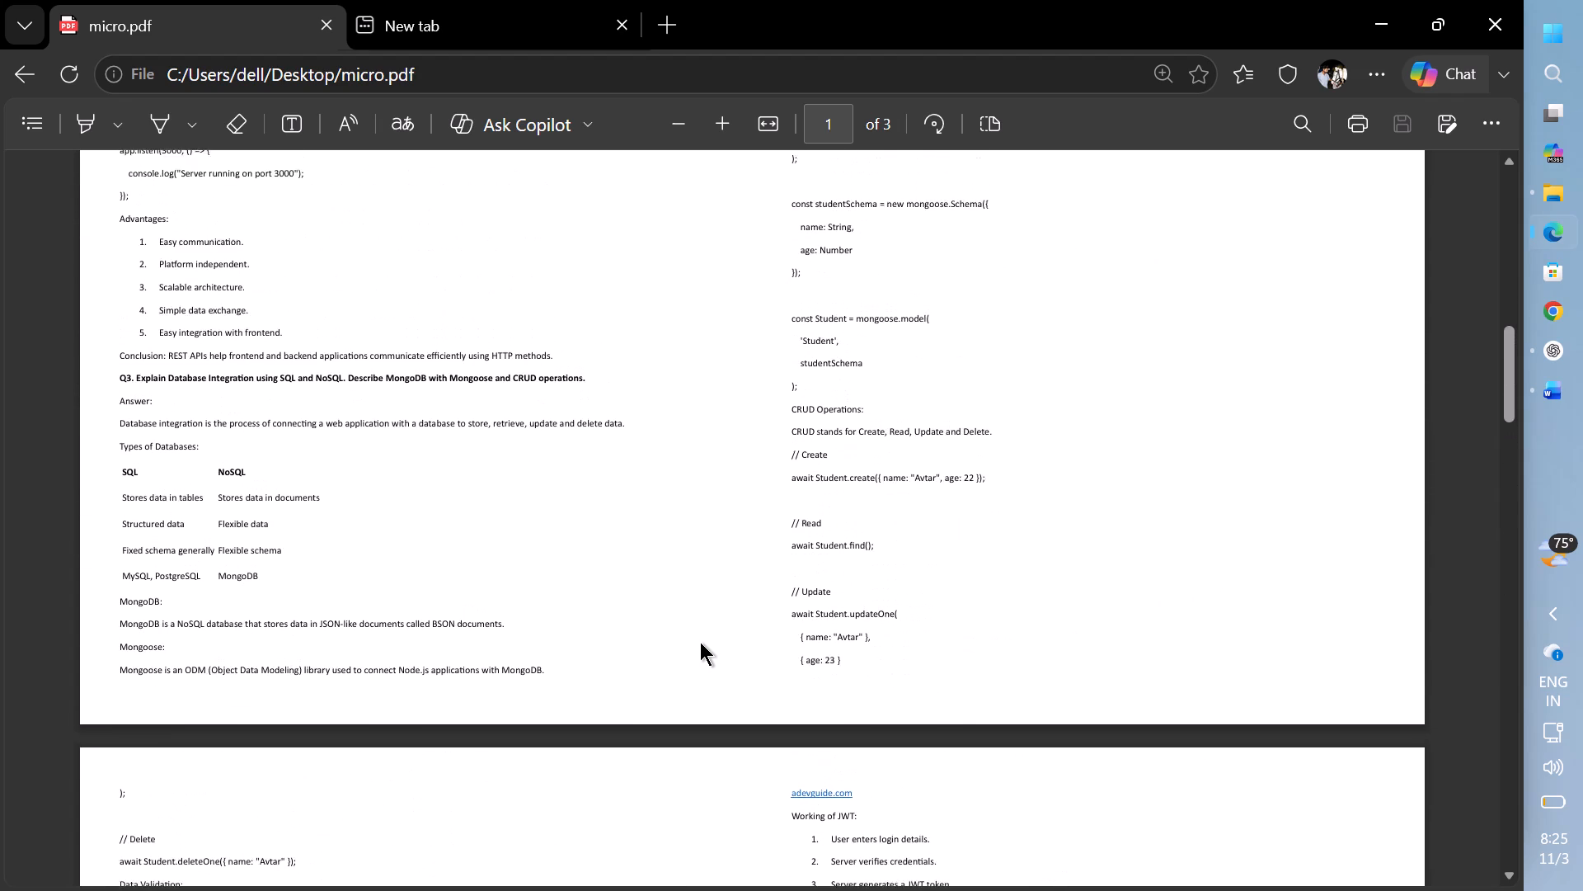
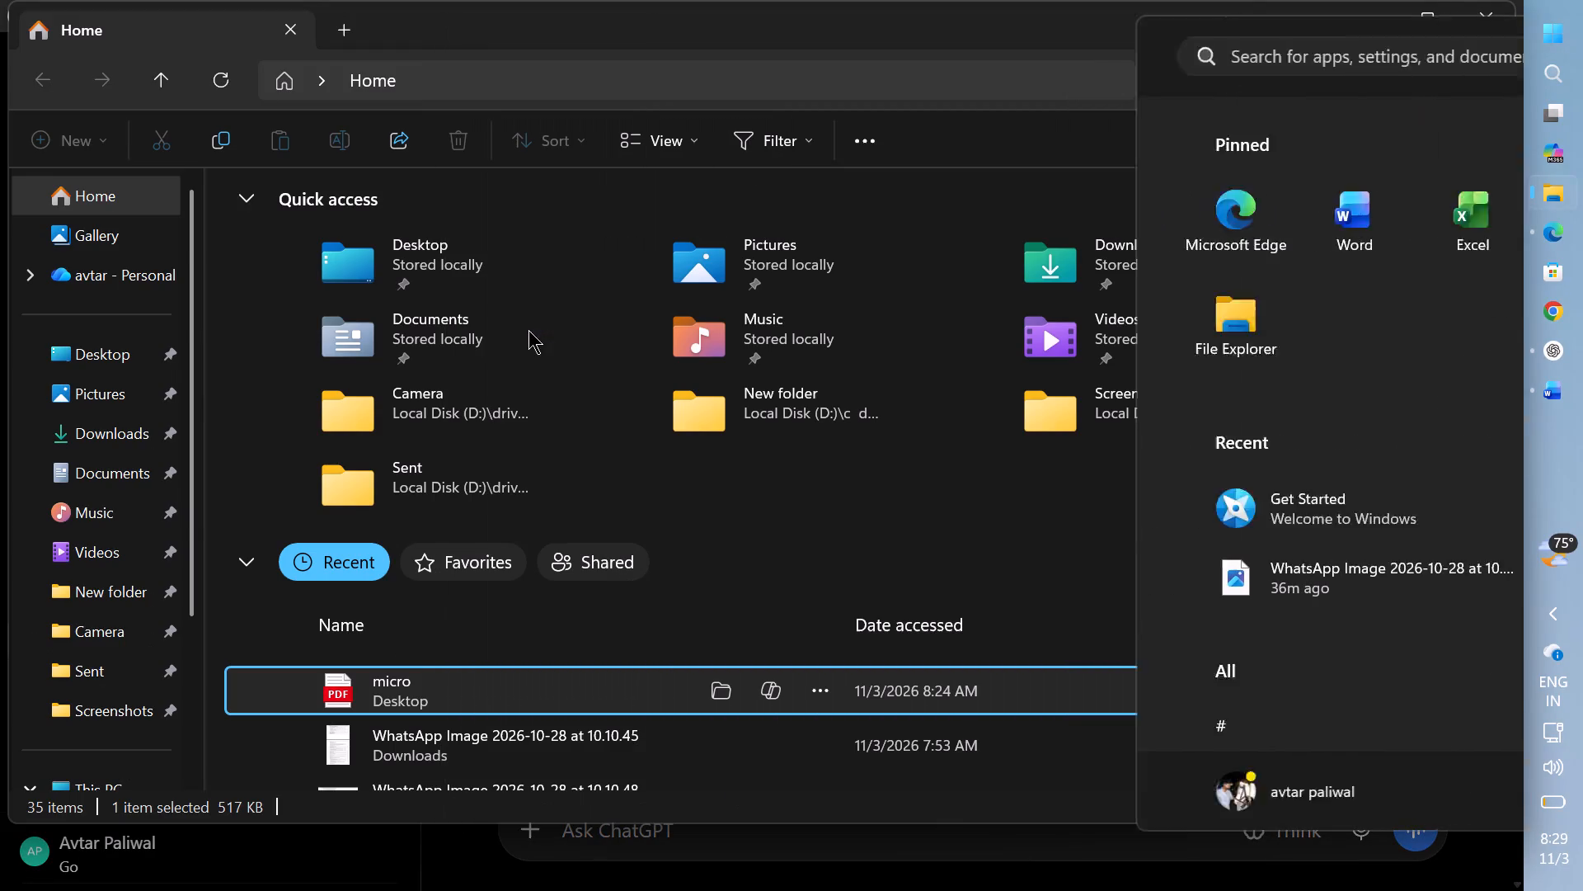
scroll(109, 716, down, 1)
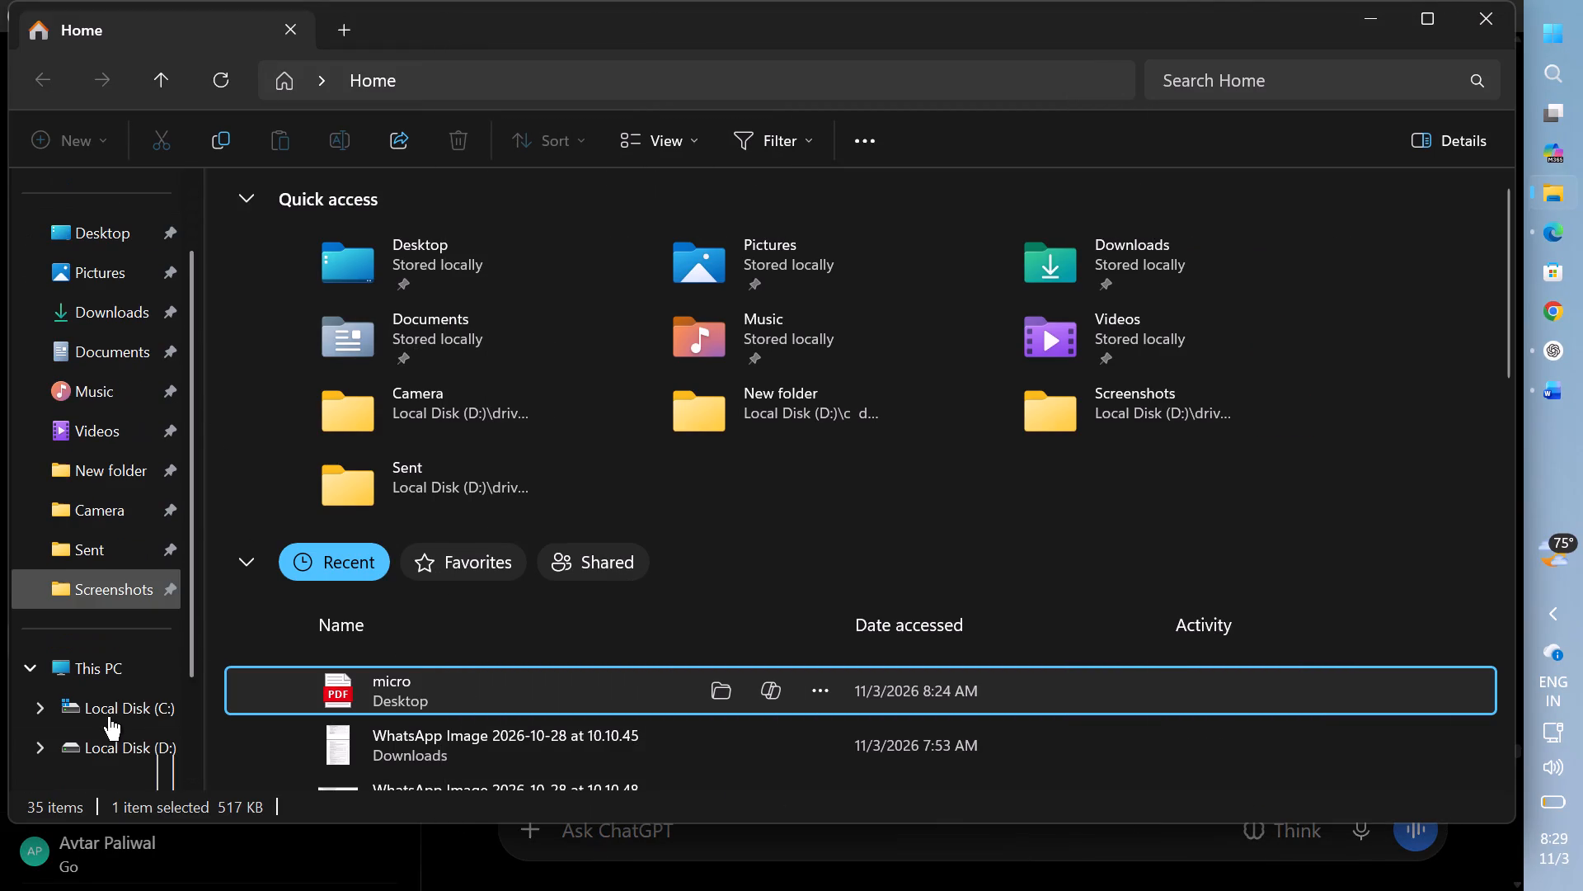
scroll(109, 716, down, 1)
click(109, 716)
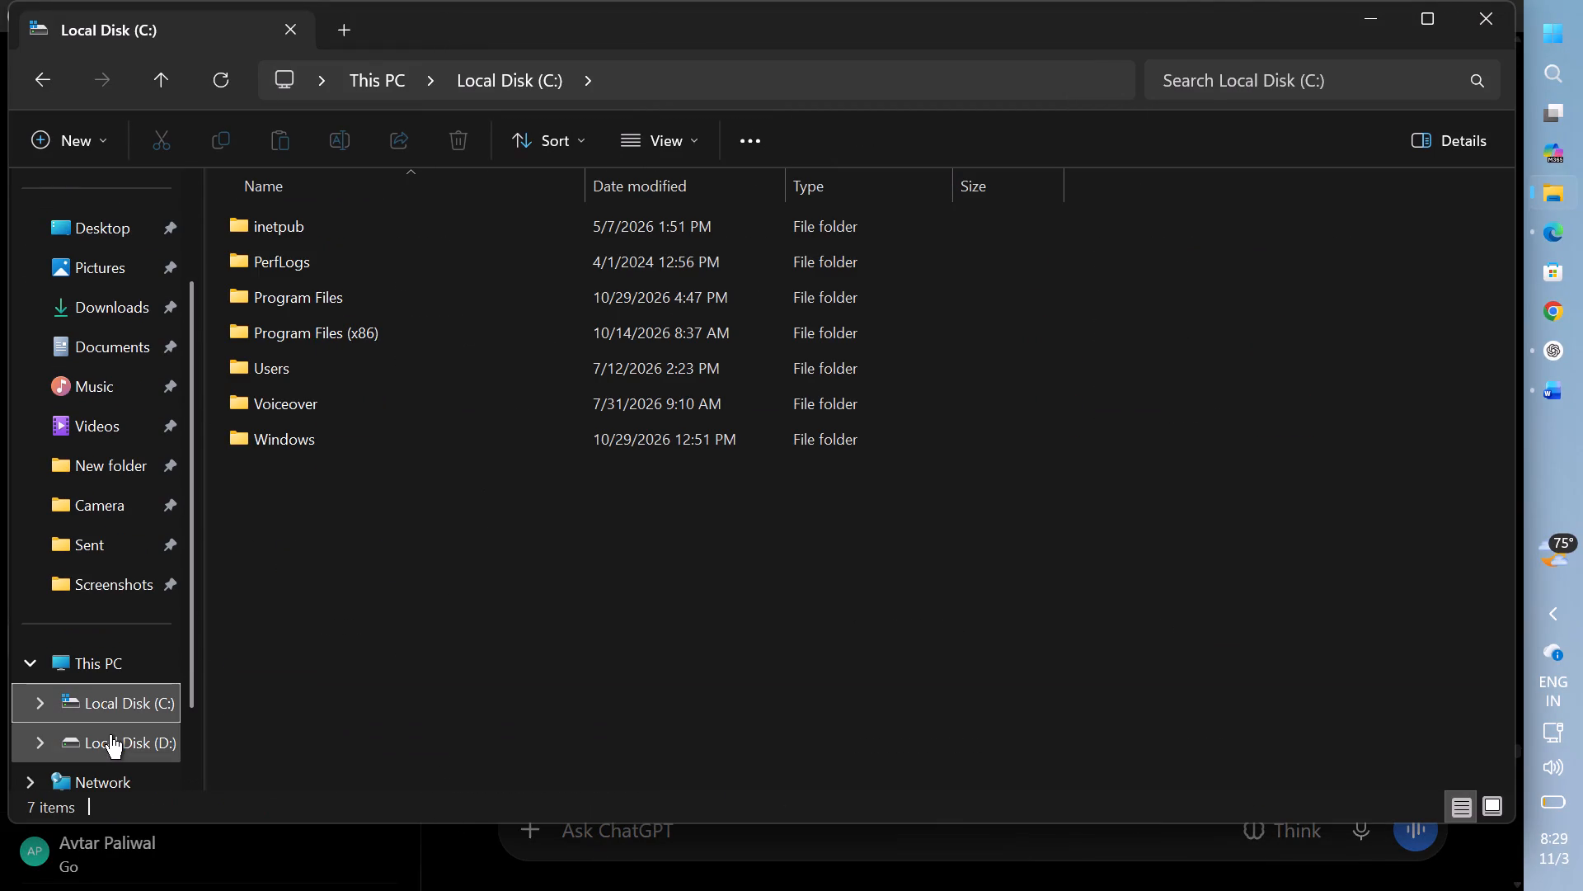
click(110, 734)
scroll(569, 559, right, 1)
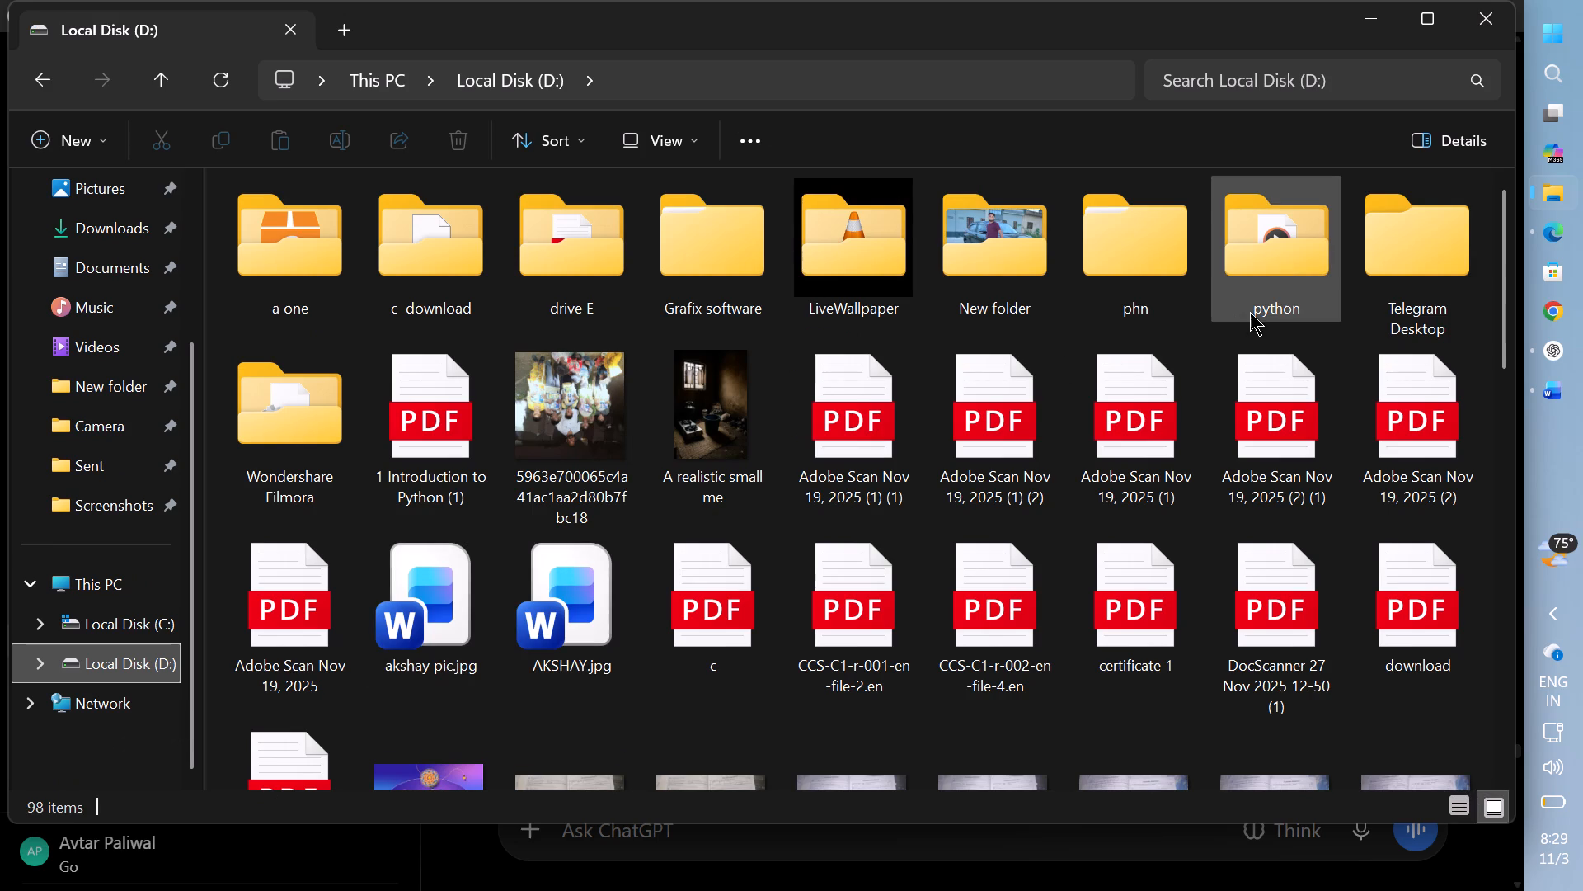
click(1294, 90)
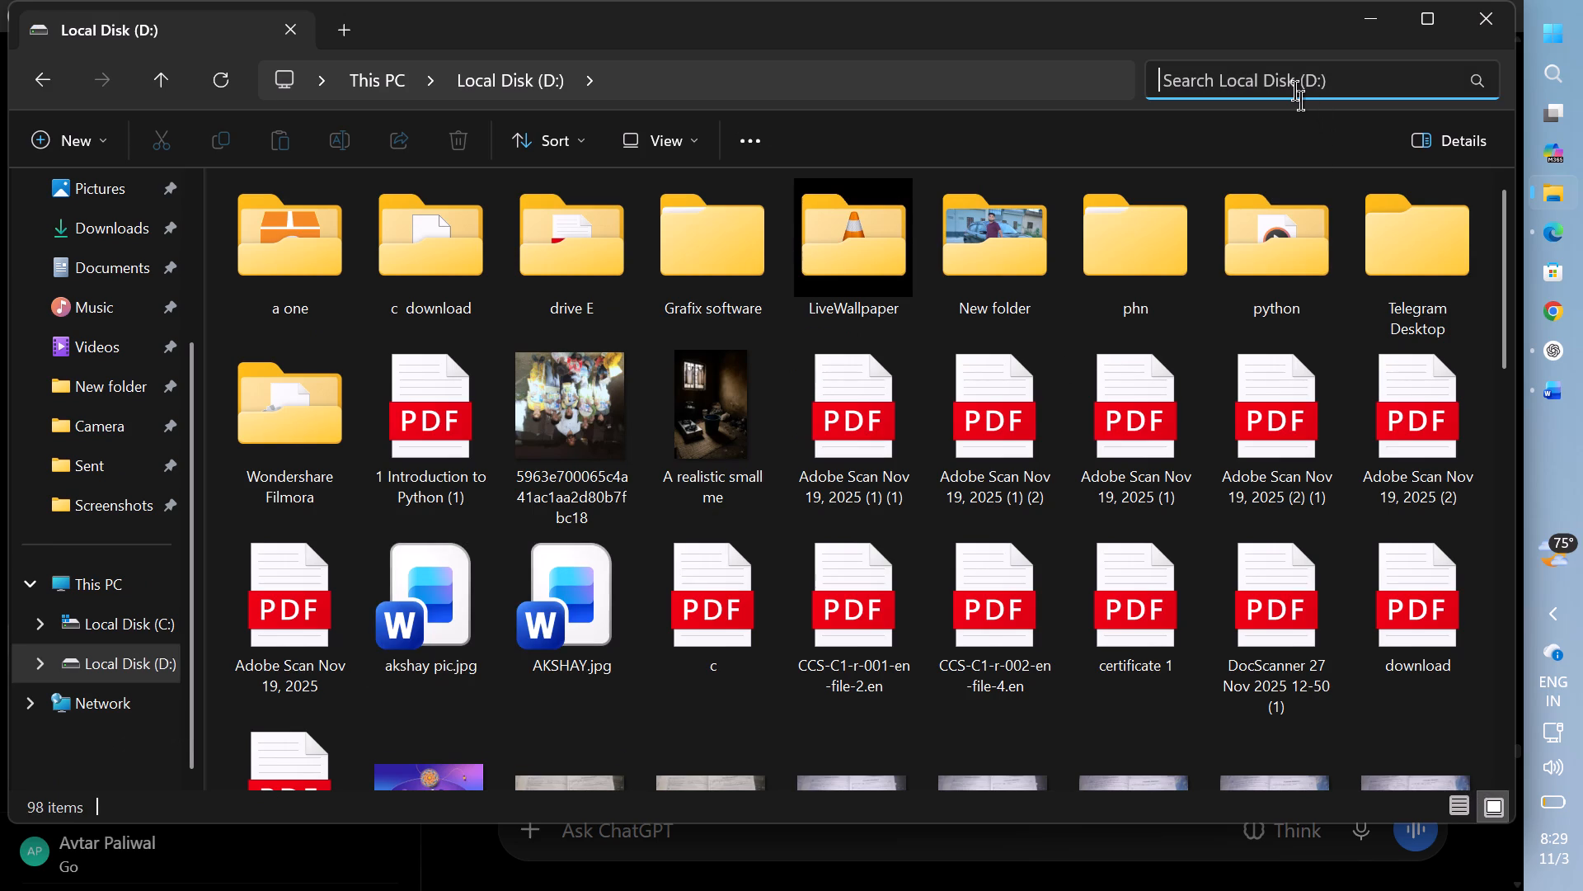
text(micro)
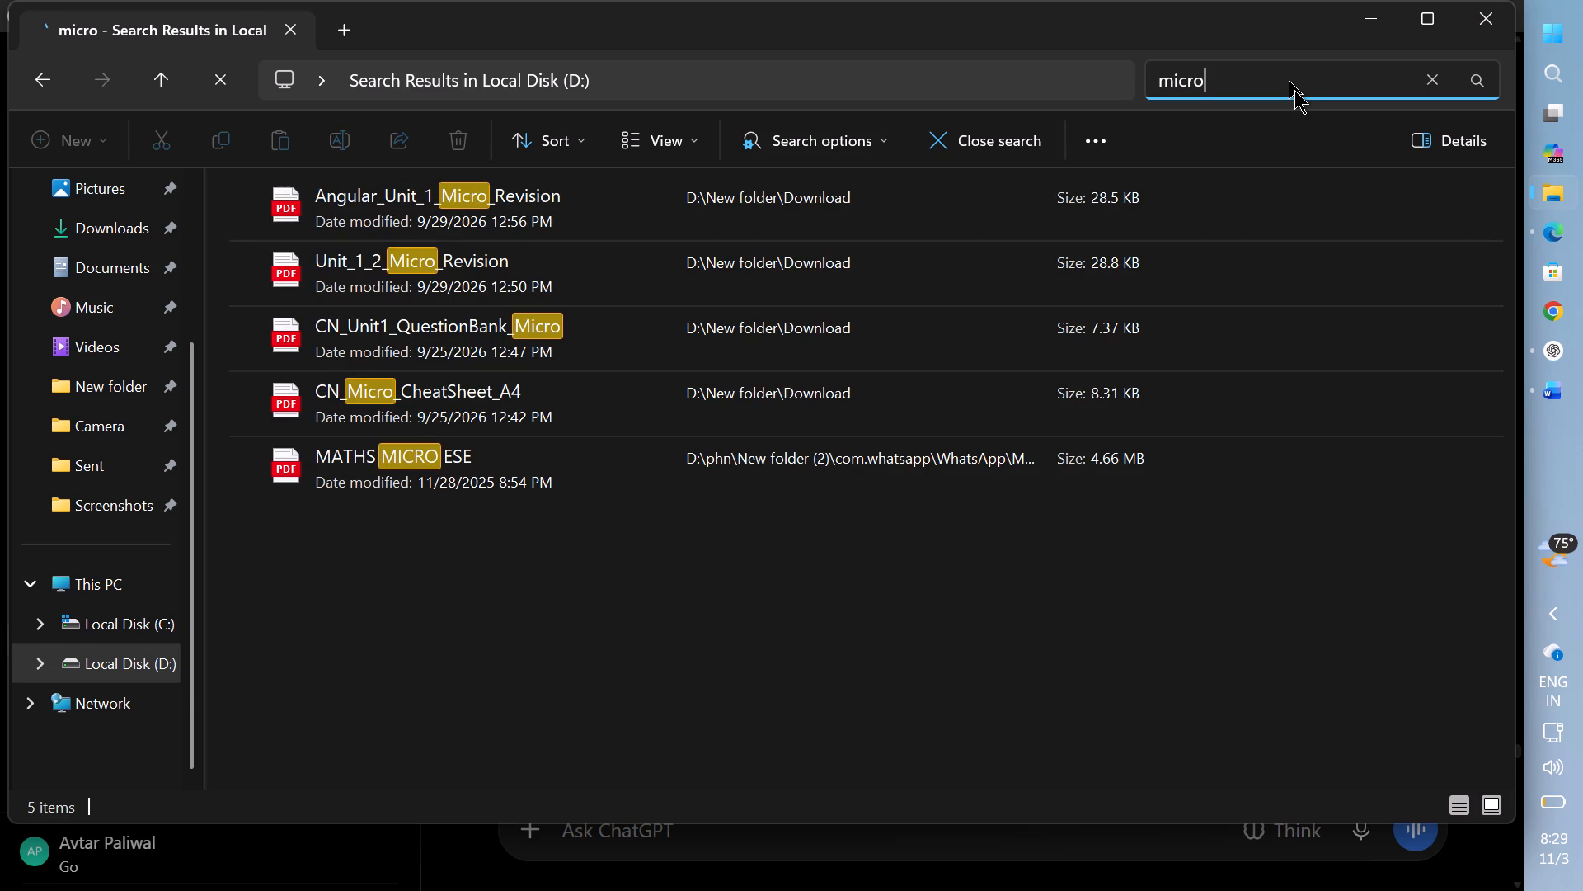
Open the Angular_Unit_1_Micro_Revision PDF from the search results, look over its page, and close the browser.
double_click(978, 207)
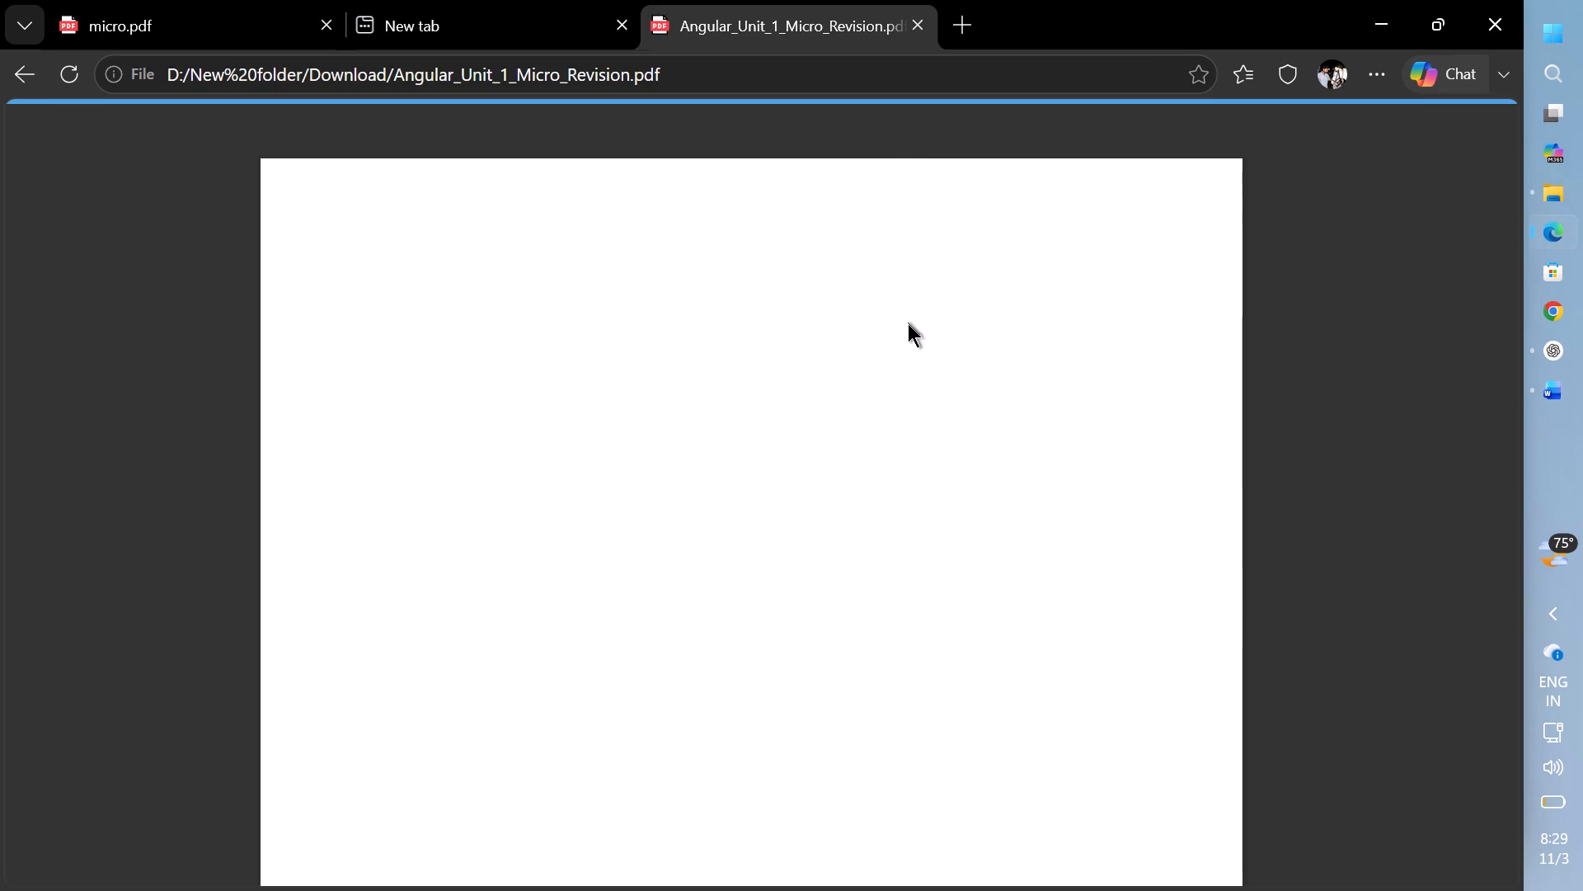
scroll(885, 357, down, 1)
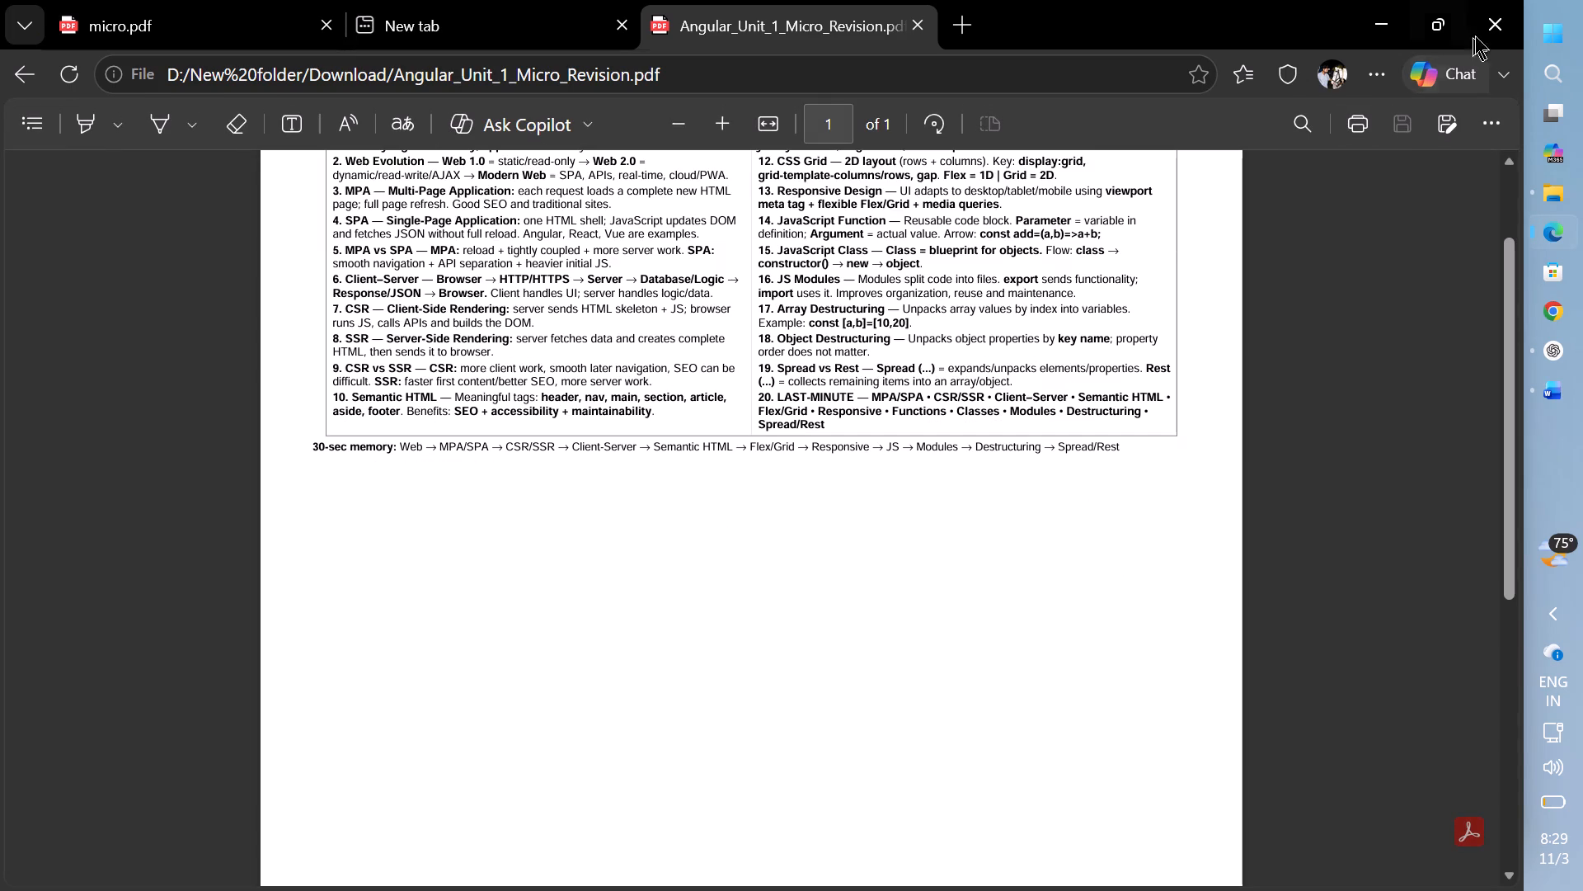
click(1491, 17)
Open the Unit_1_2_Micro_Revision PDF from the search results, look through its Unit 1 and Unit 2 notes, and close it.
double_click(932, 297)
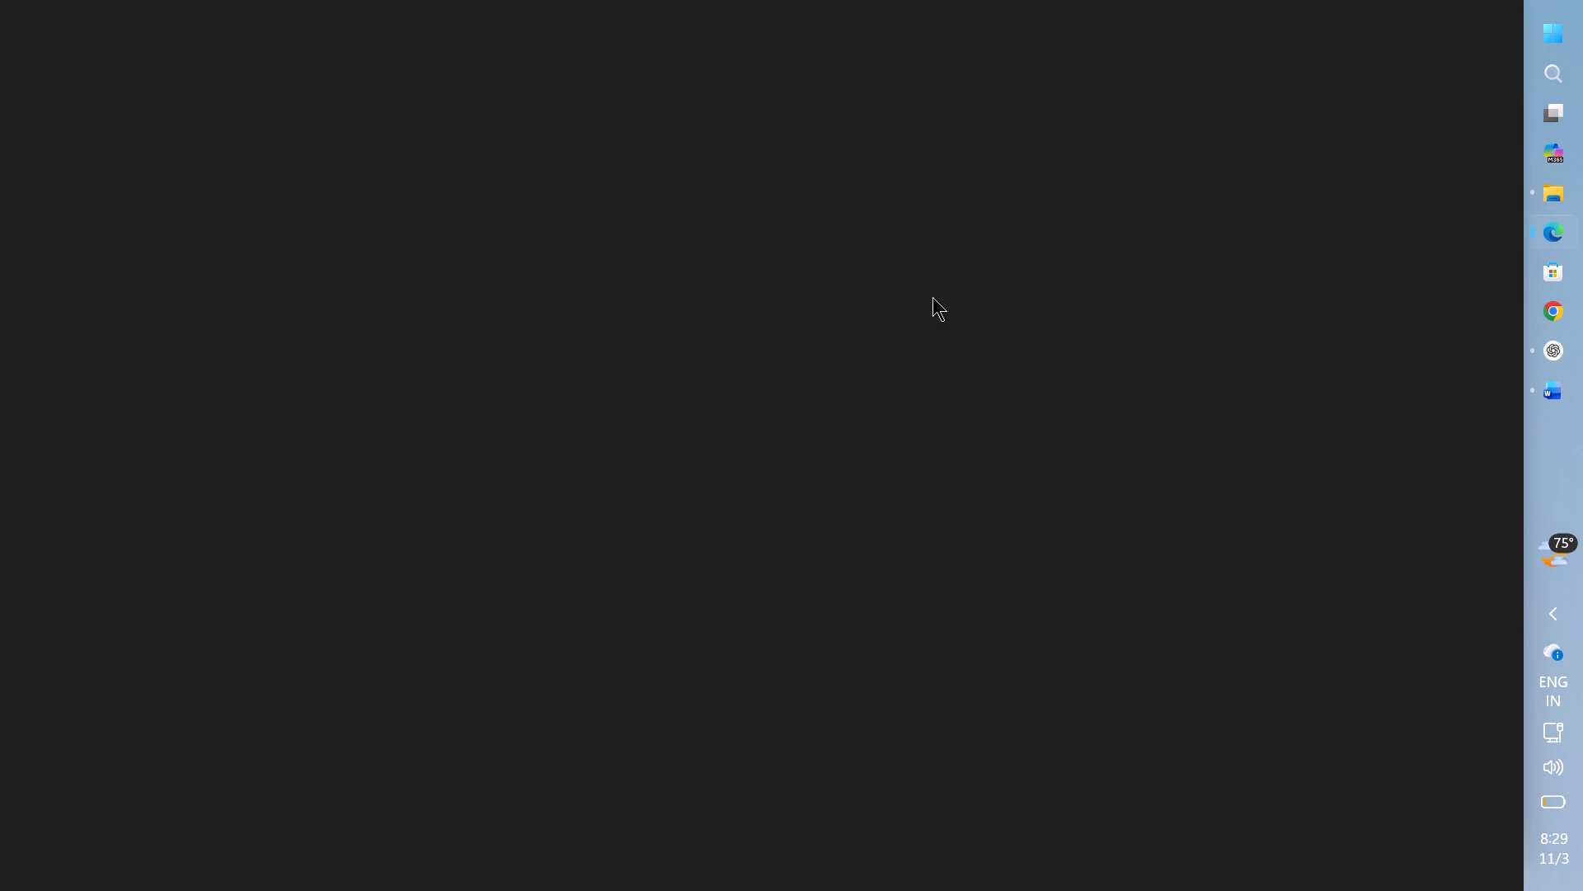
scroll(932, 297, down, 4)
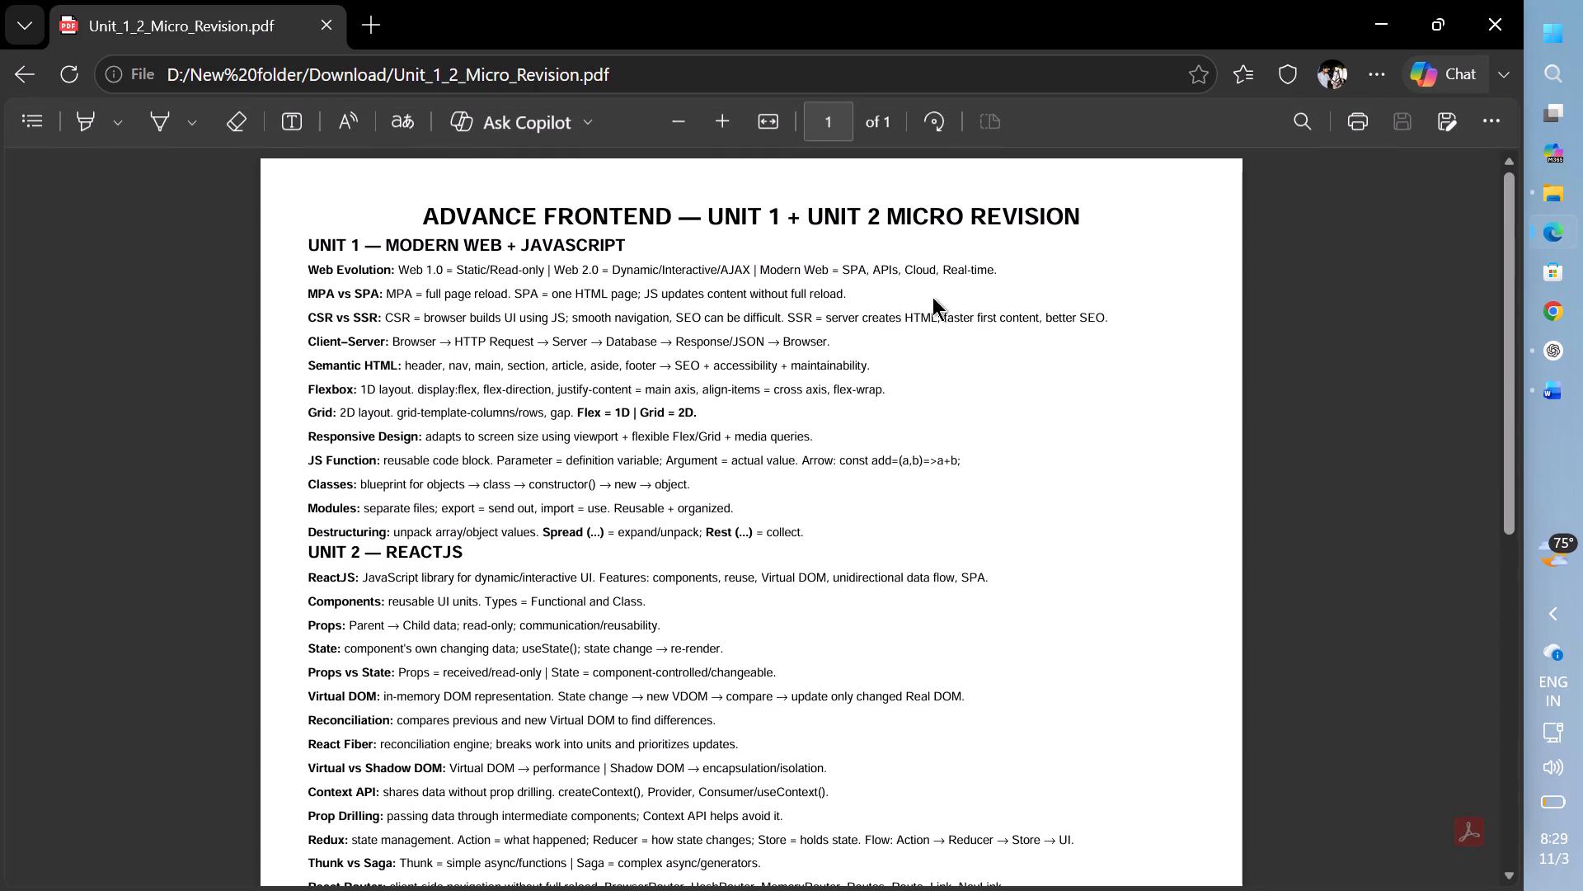
click(1488, 16)
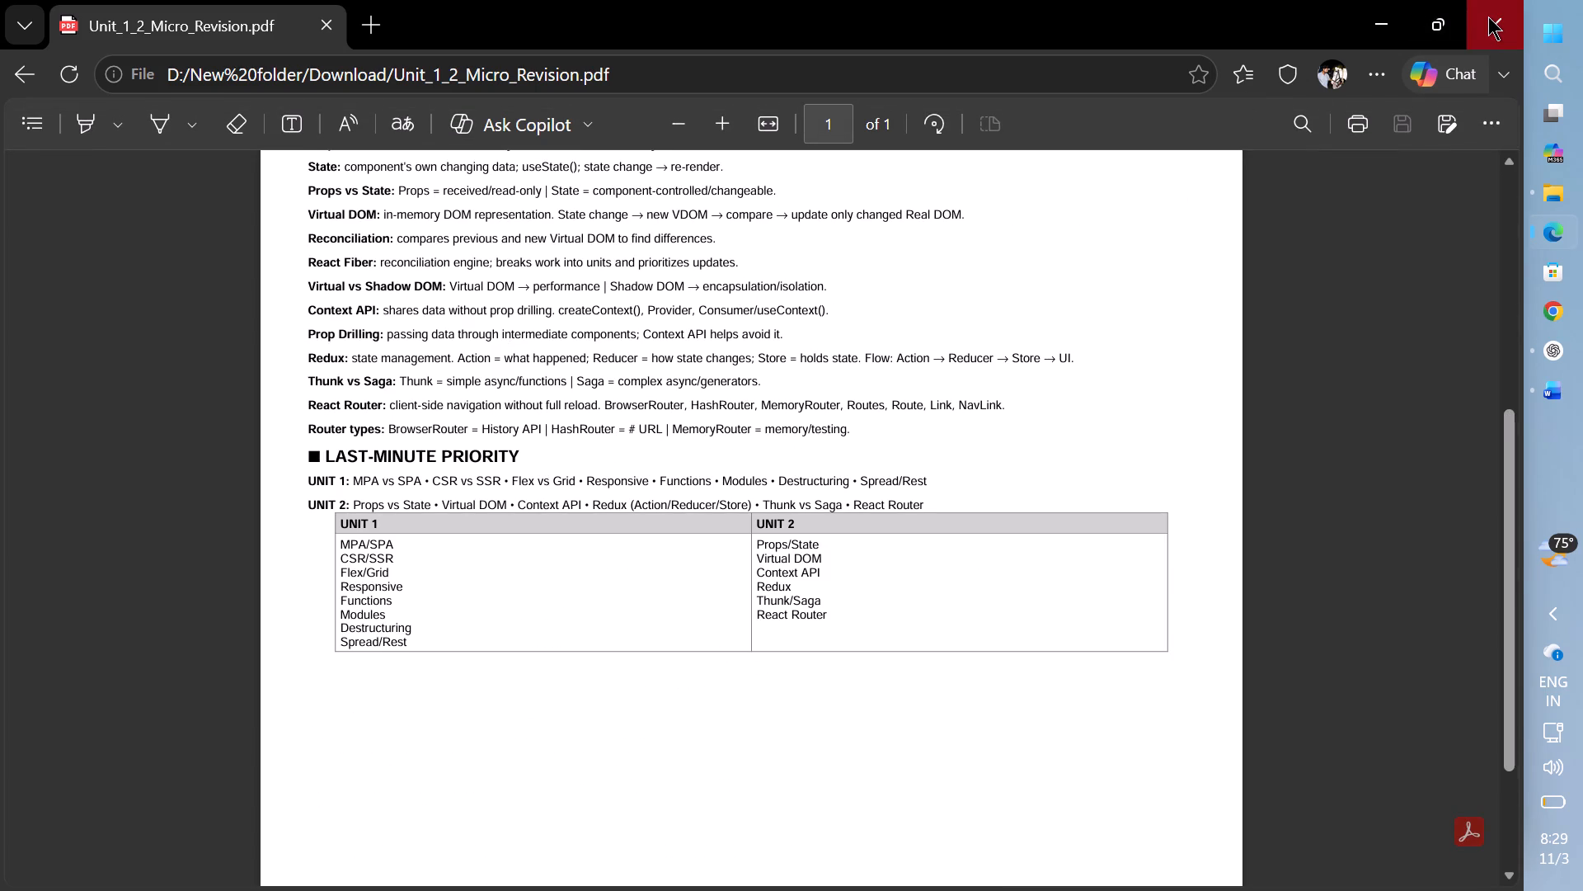
Open the MATHS MICRO ESE PDF from the search results to examine its page layout.
double_click(927, 340)
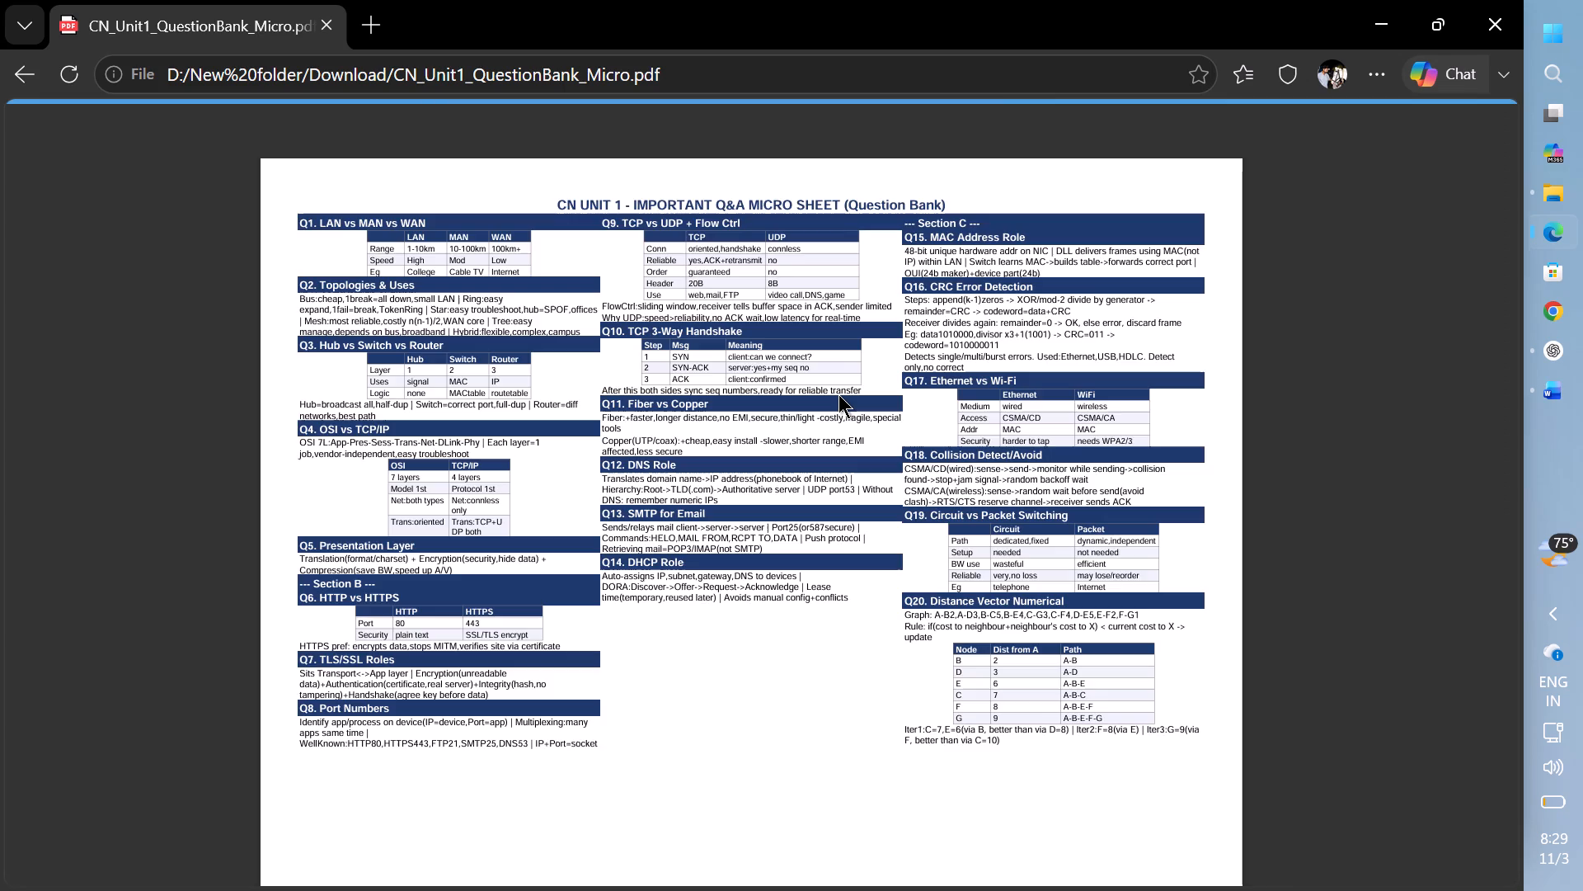
Look over the rest of the CN_Unit1_QuestionBank_Micro PDF page and close it.
scroll(838, 394, down, 3)
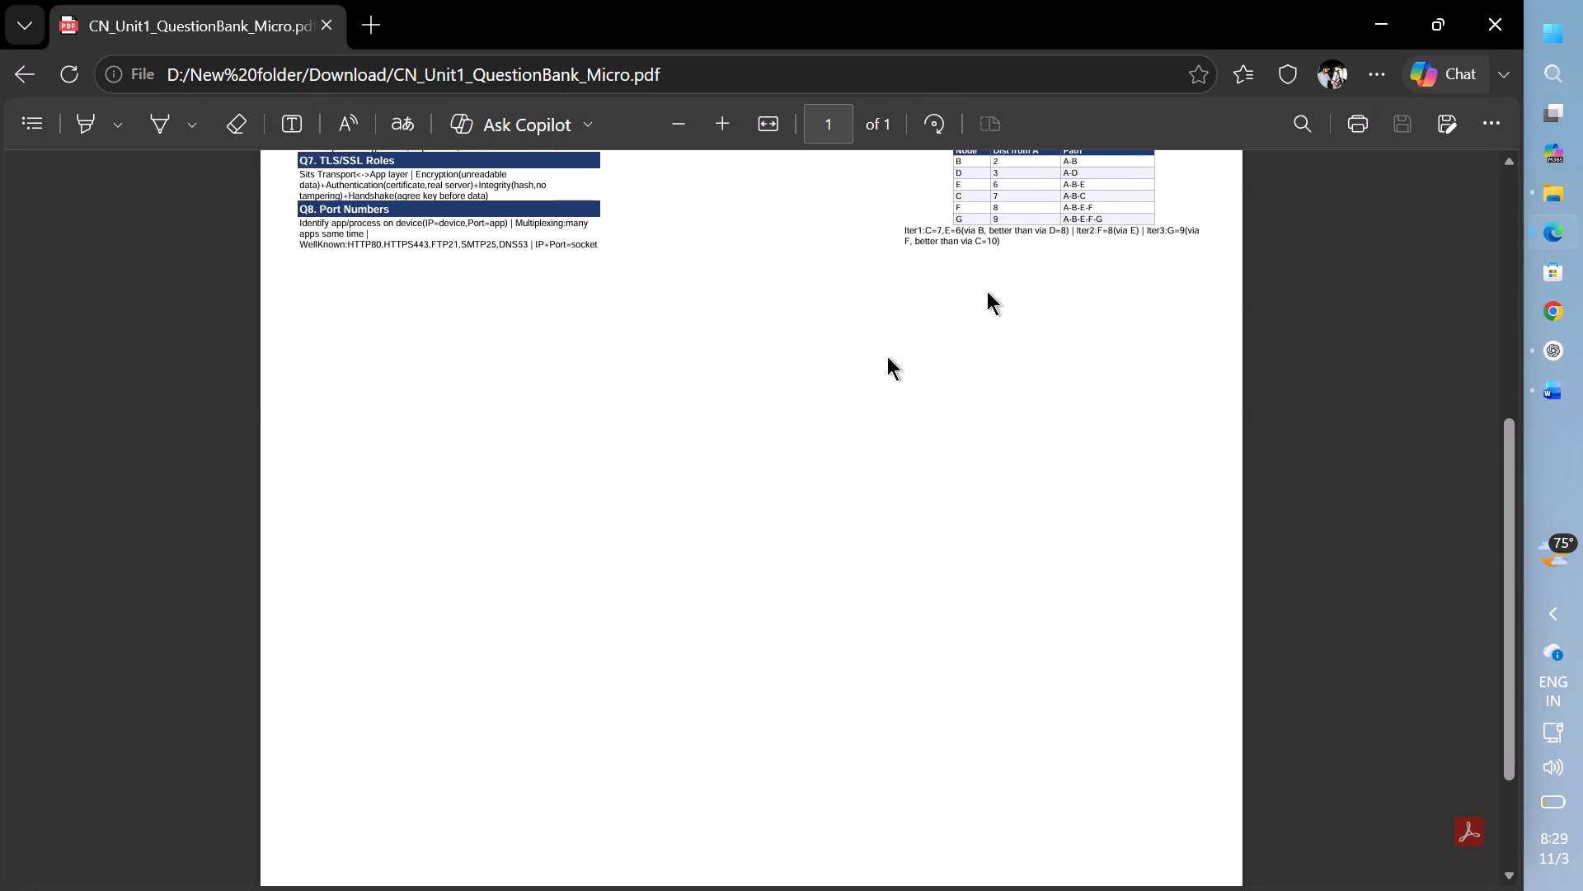
click(1514, 3)
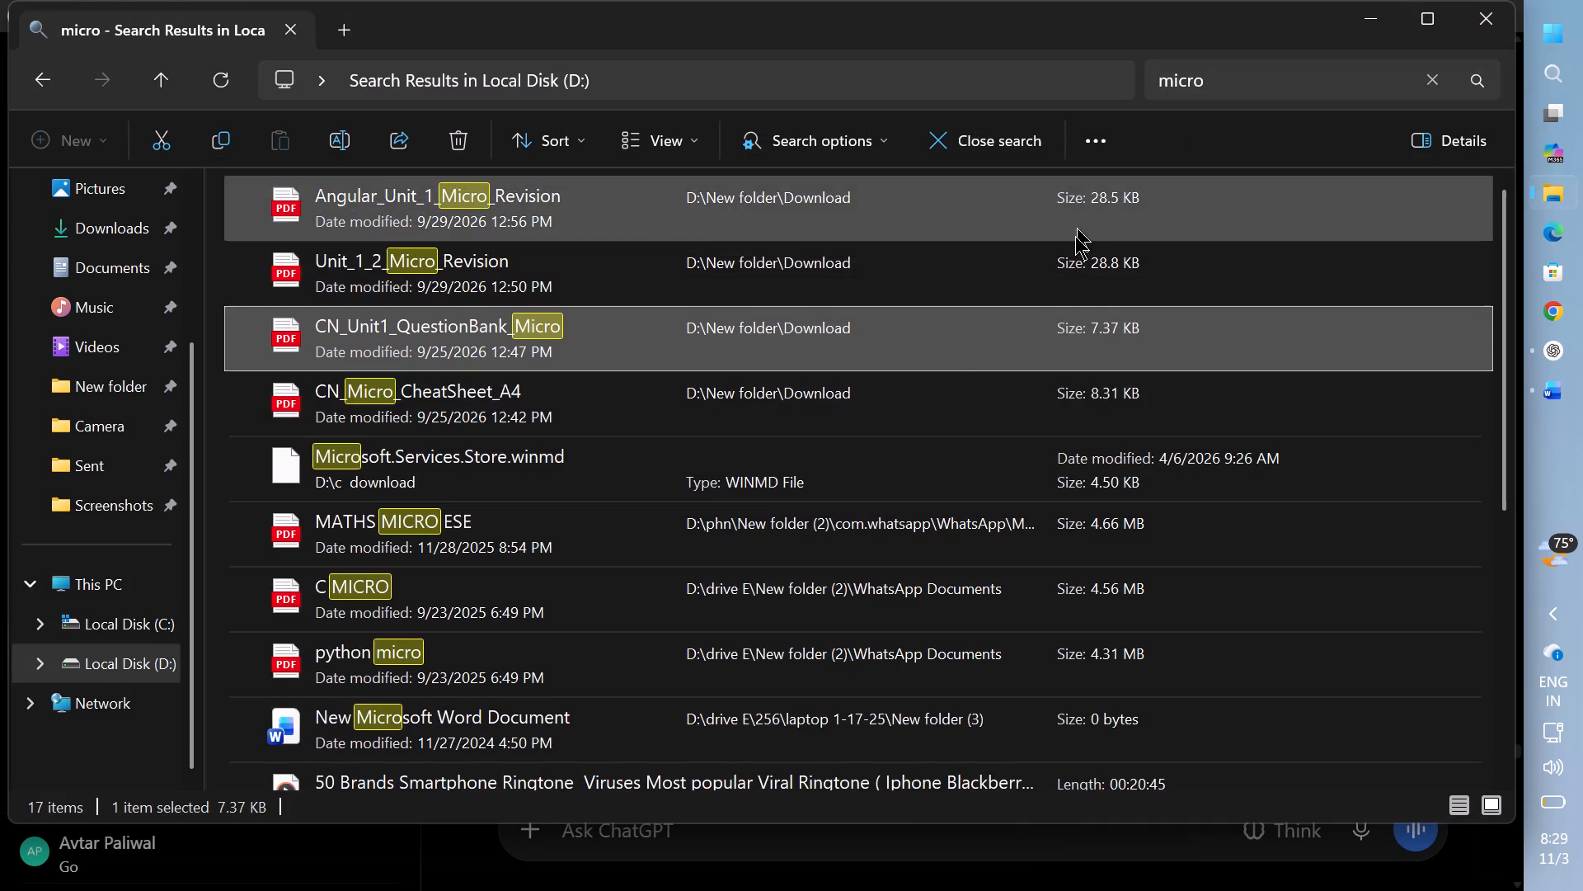
Open the CN_Micro_CheatSheet_A4 PDF from the search results, look over its page, and close it.
double_click(918, 411)
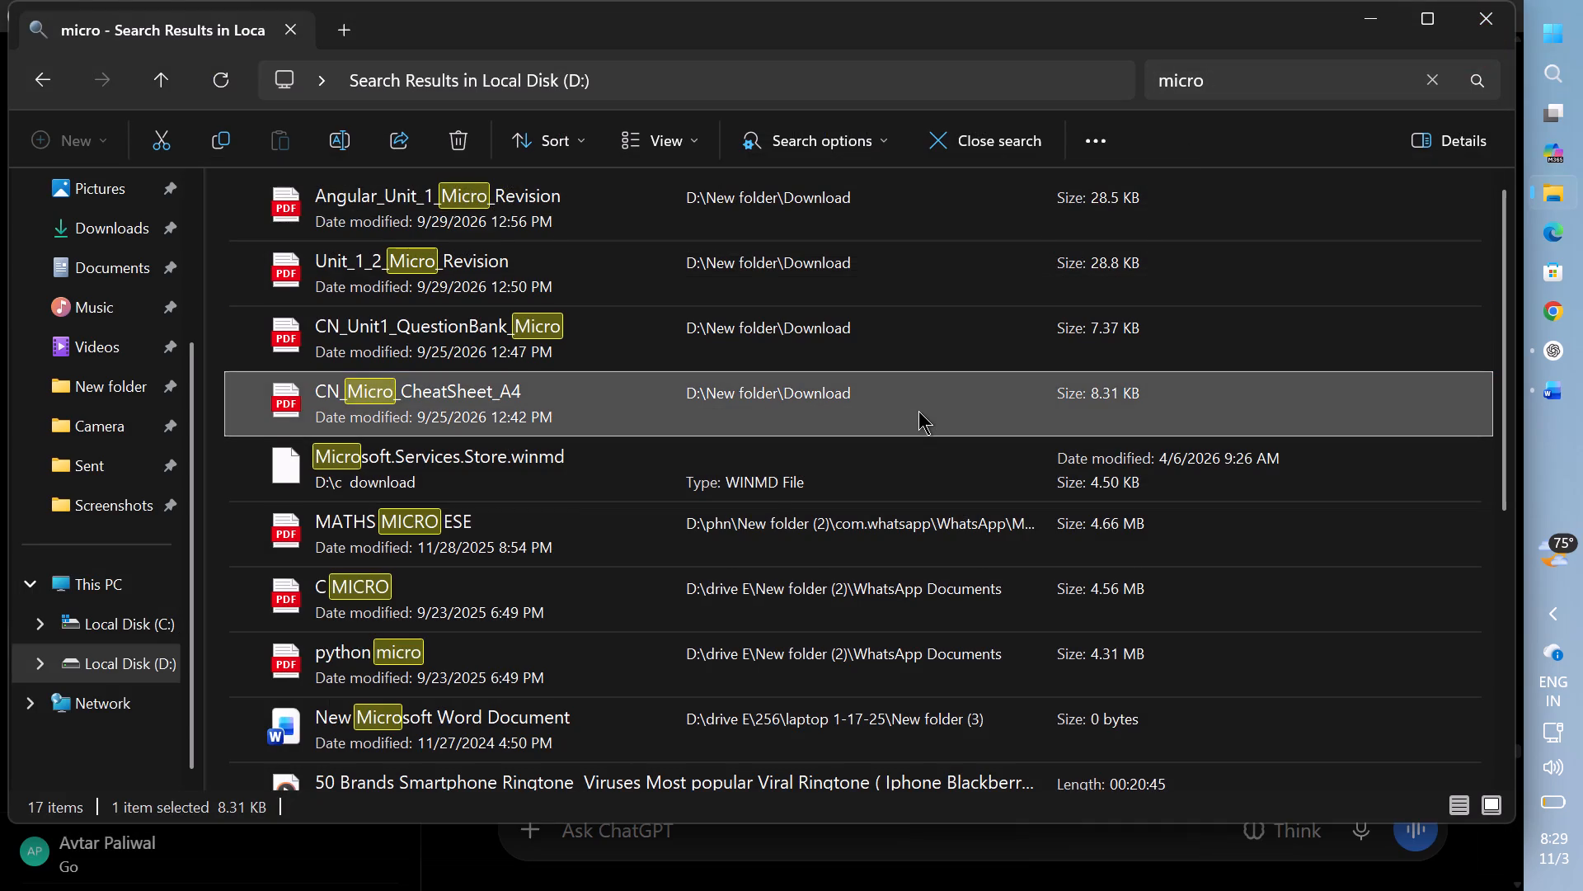
click(918, 411)
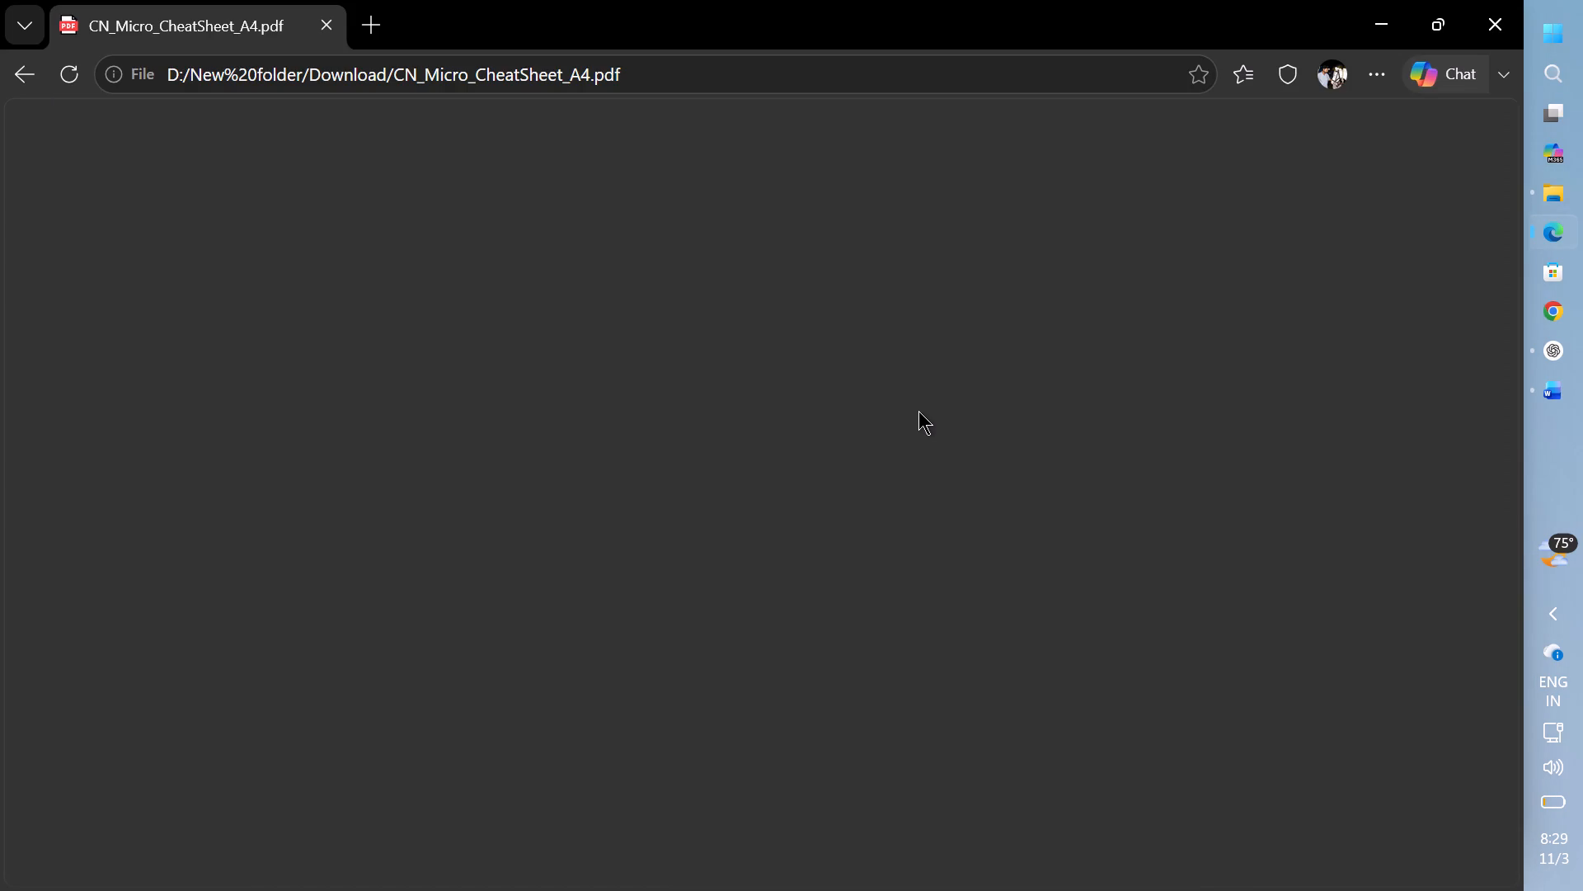
scroll(918, 411, down, 4)
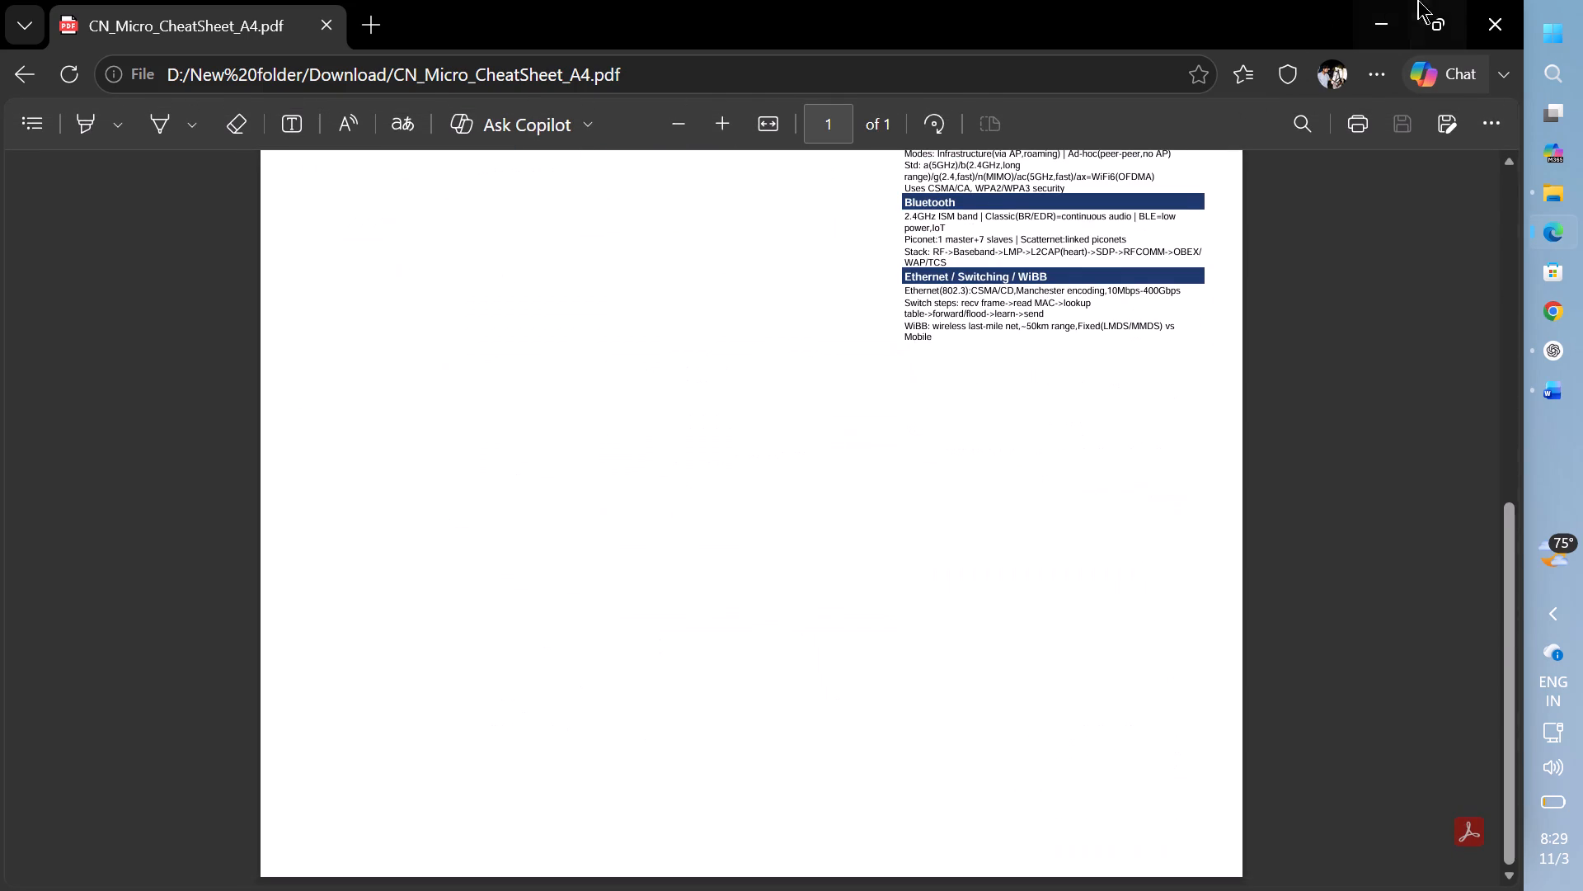
click(1494, 28)
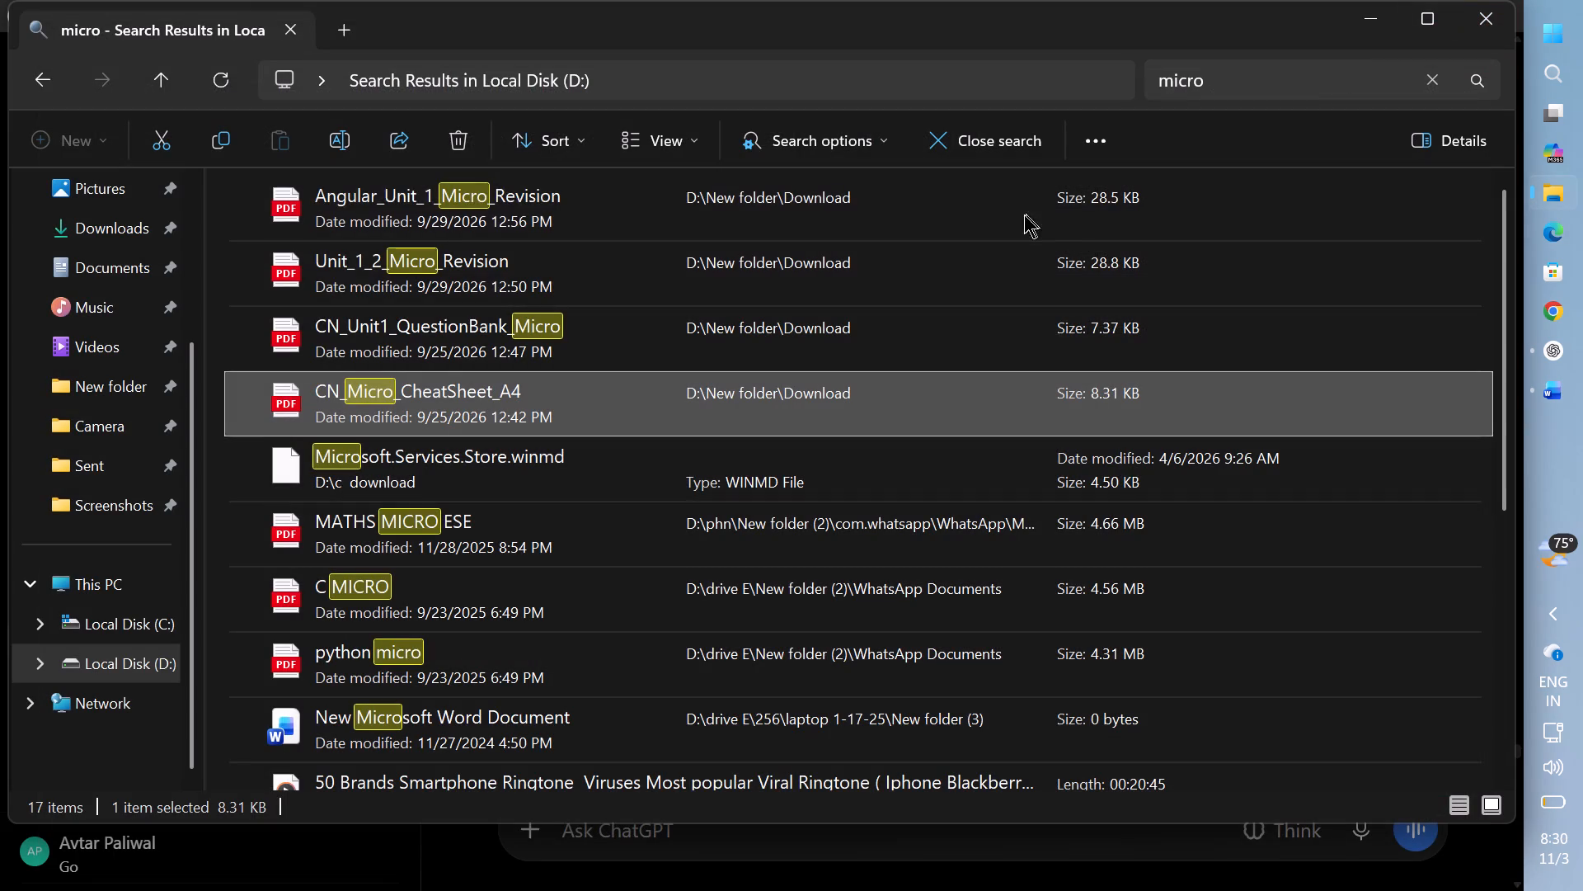
Open the MATHS MICRO ESE PDF from the search results and look through the solved problems and column layout on both pages.
double_click(815, 530)
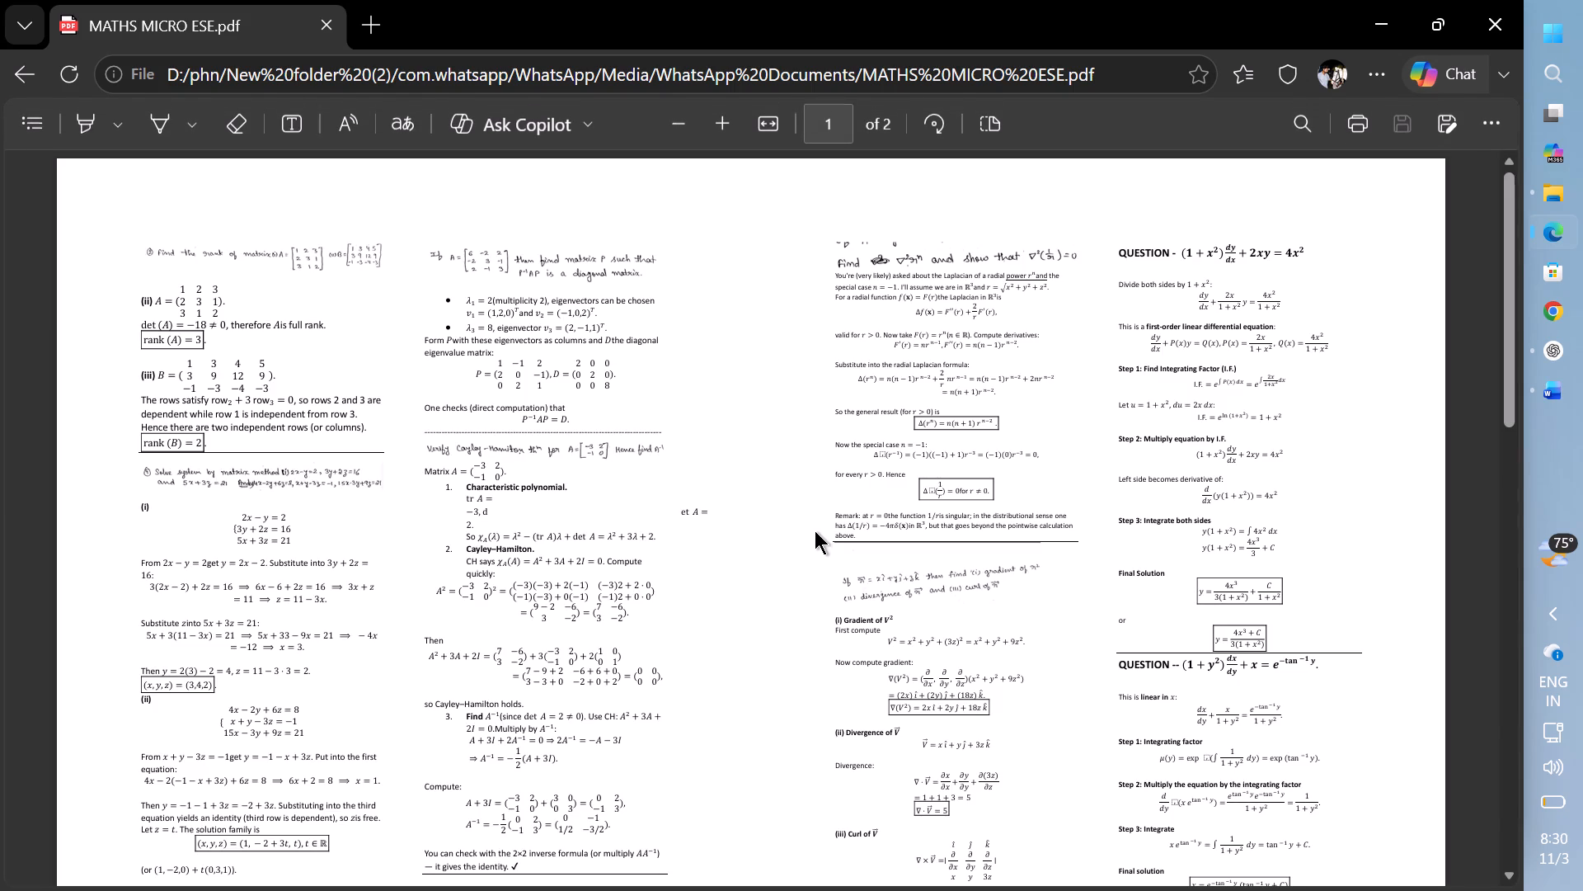
scroll(815, 530, down, 5)
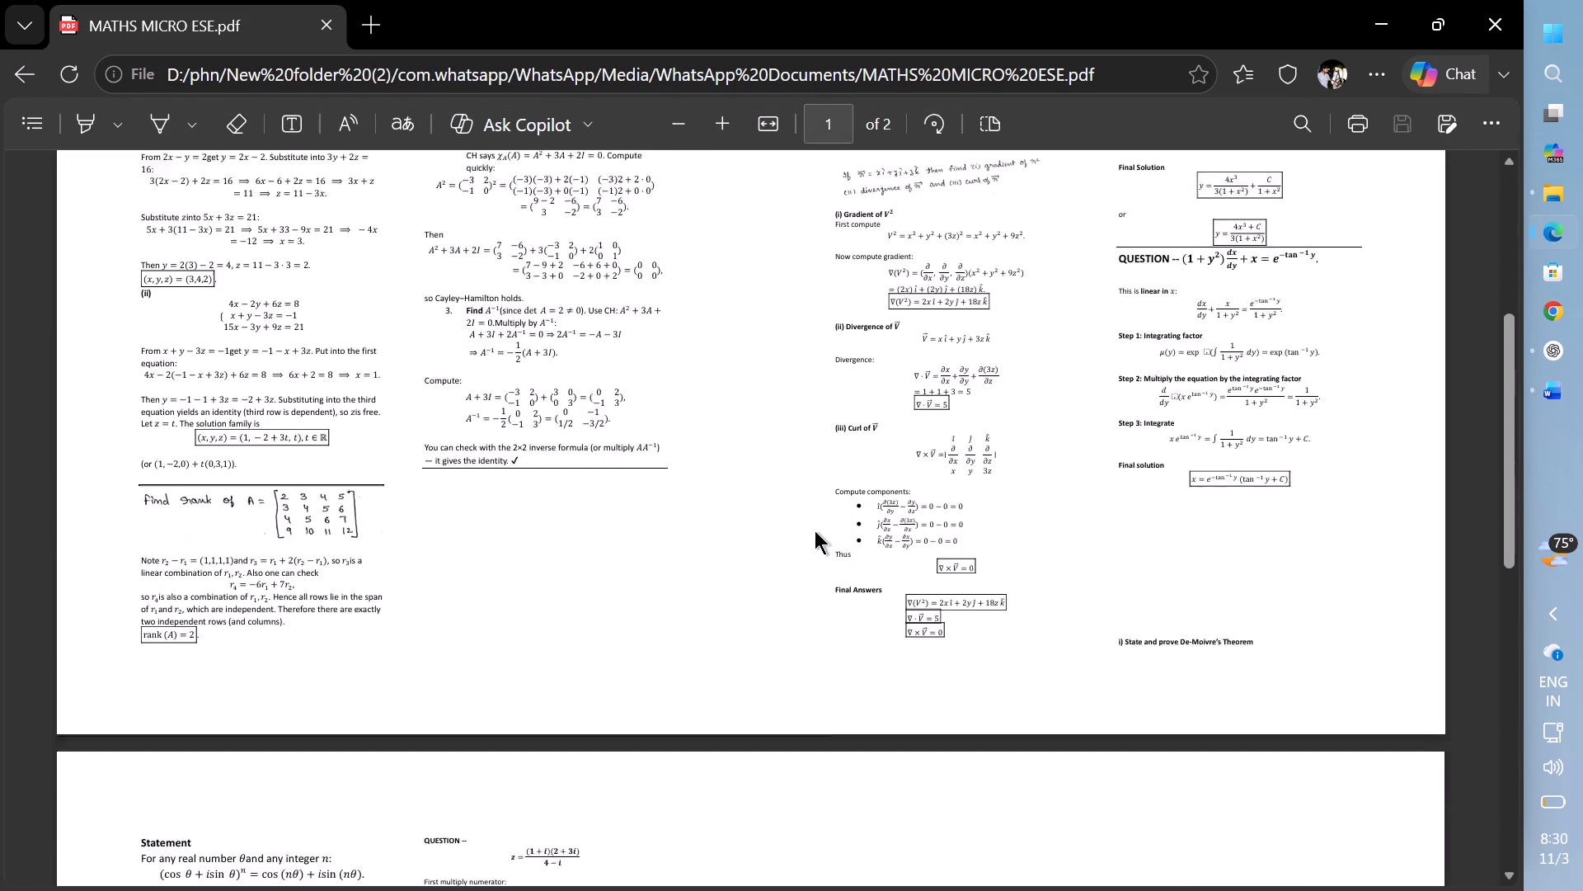
scroll(815, 530, down, 4)
scroll(815, 530, up, 5)
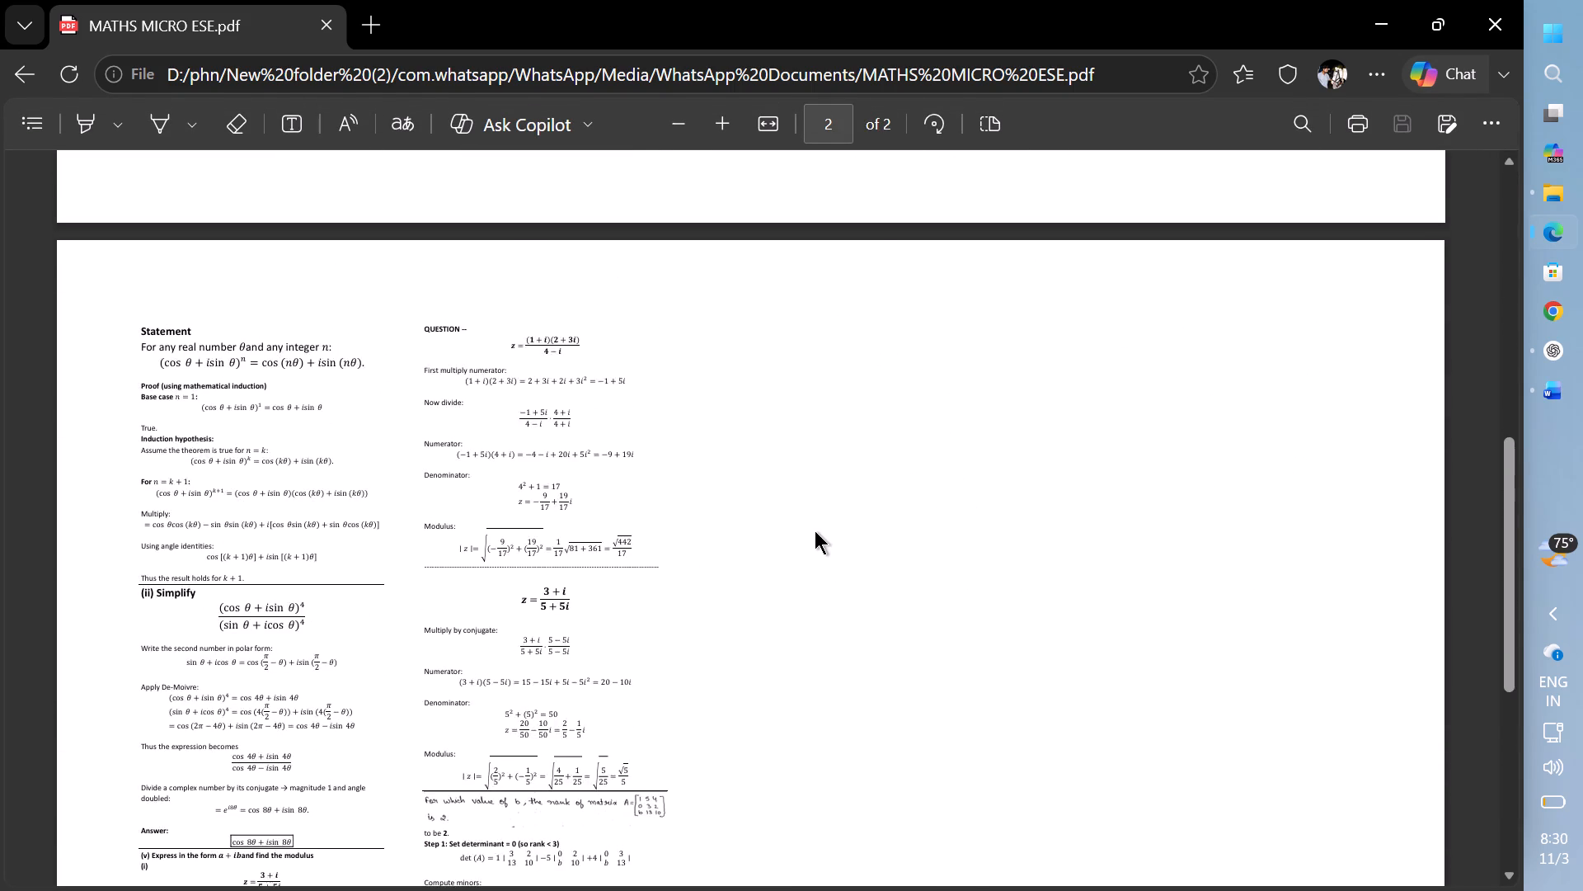
scroll(815, 530, up, 2)
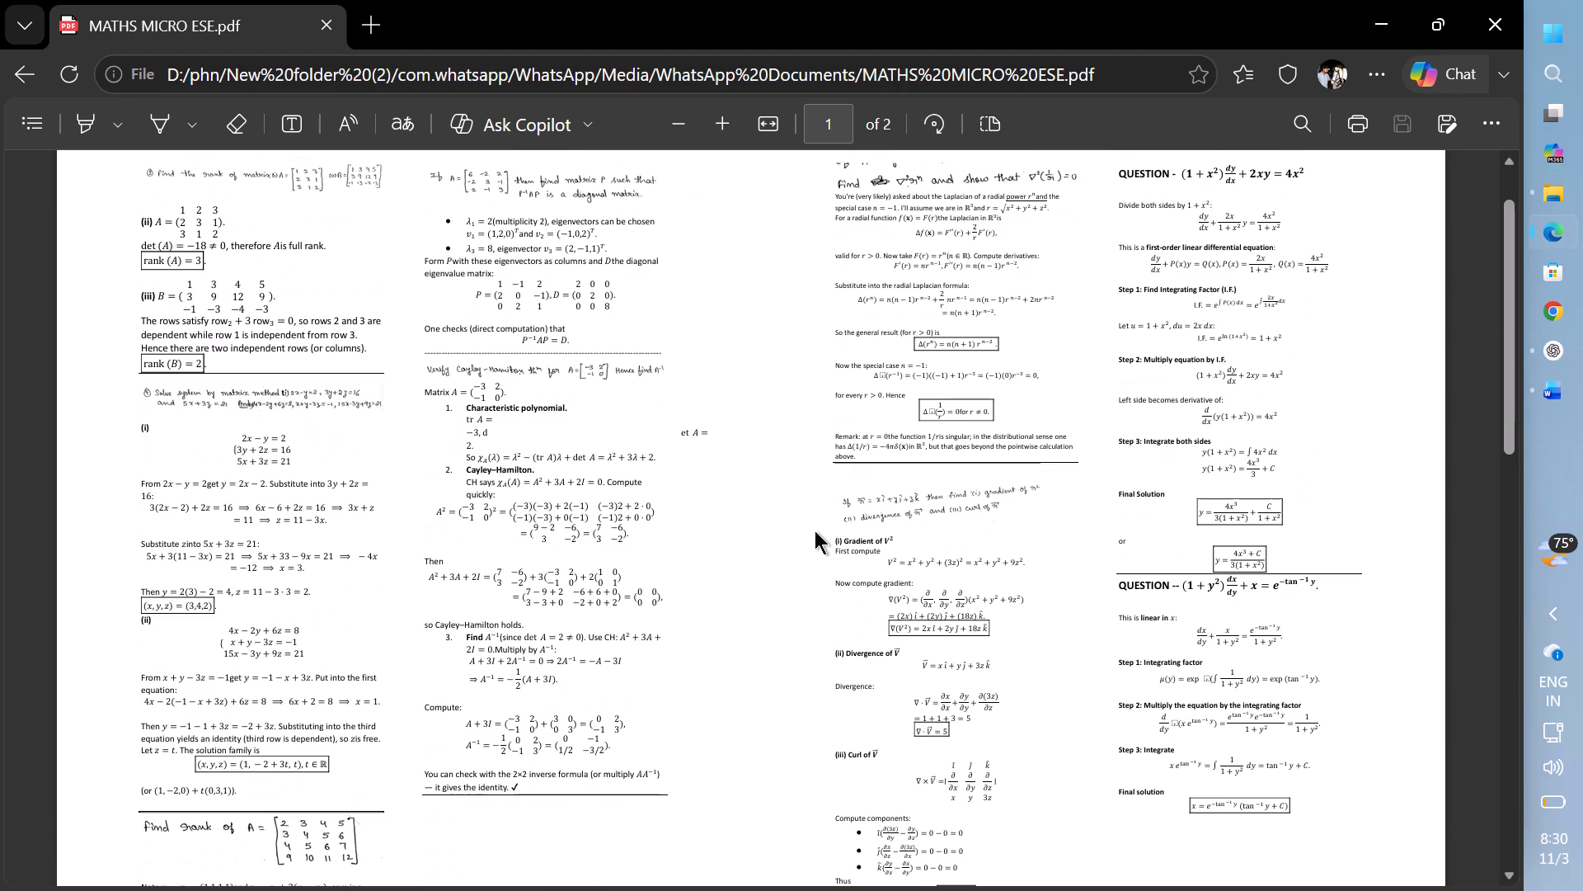
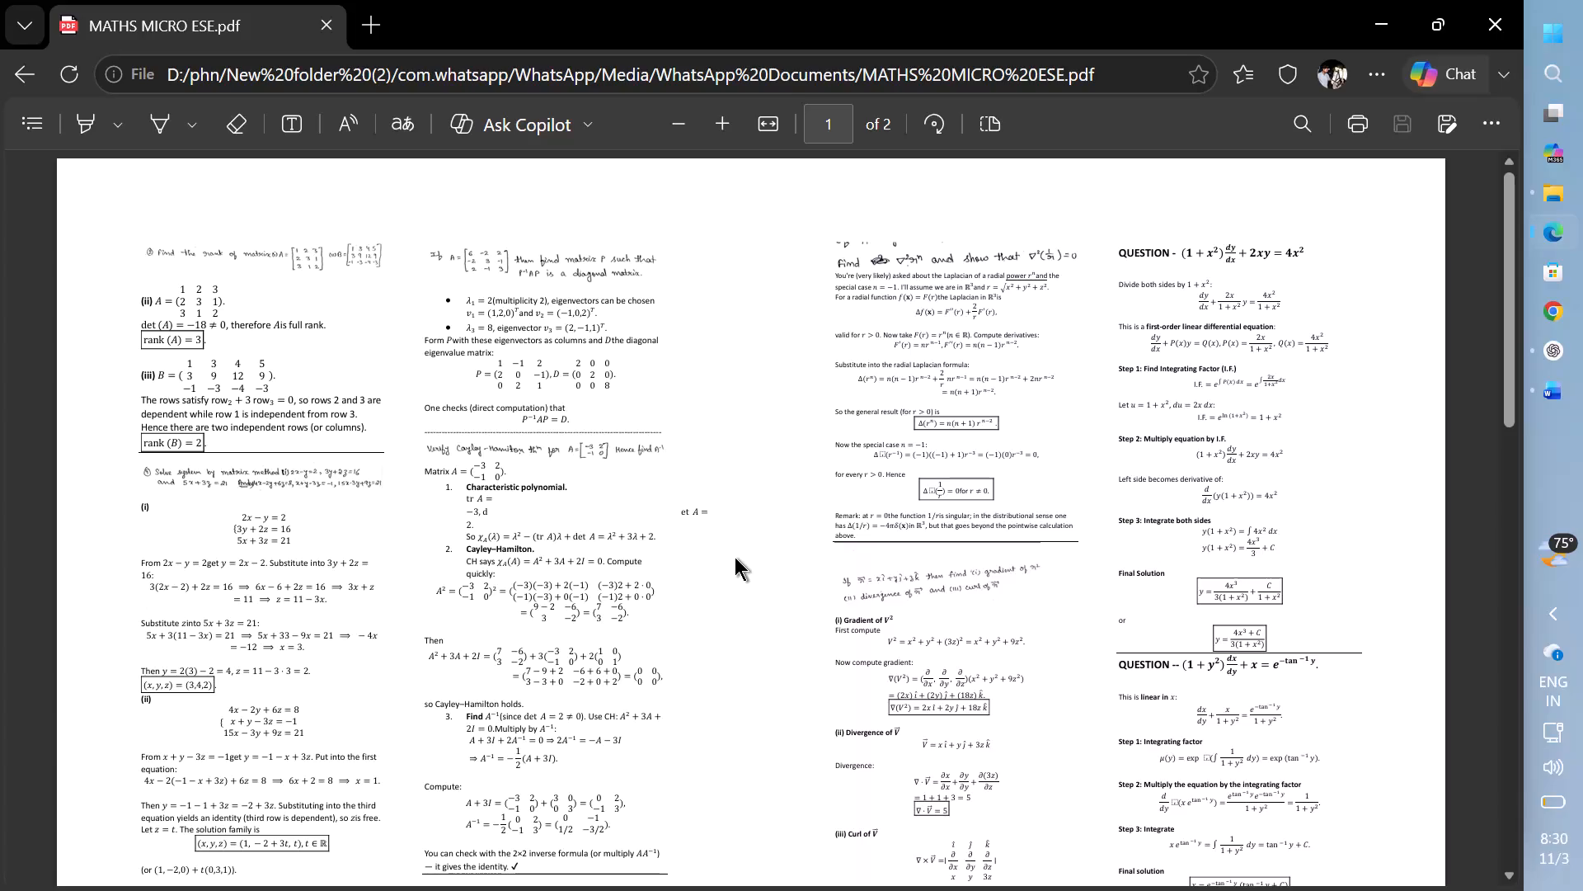
Examine the first page of the MATHS MICRO ESE PDF for its column layout and text size.
click(735, 557)
scroll(735, 557, down, 10)
scroll(735, 557, up, 7)
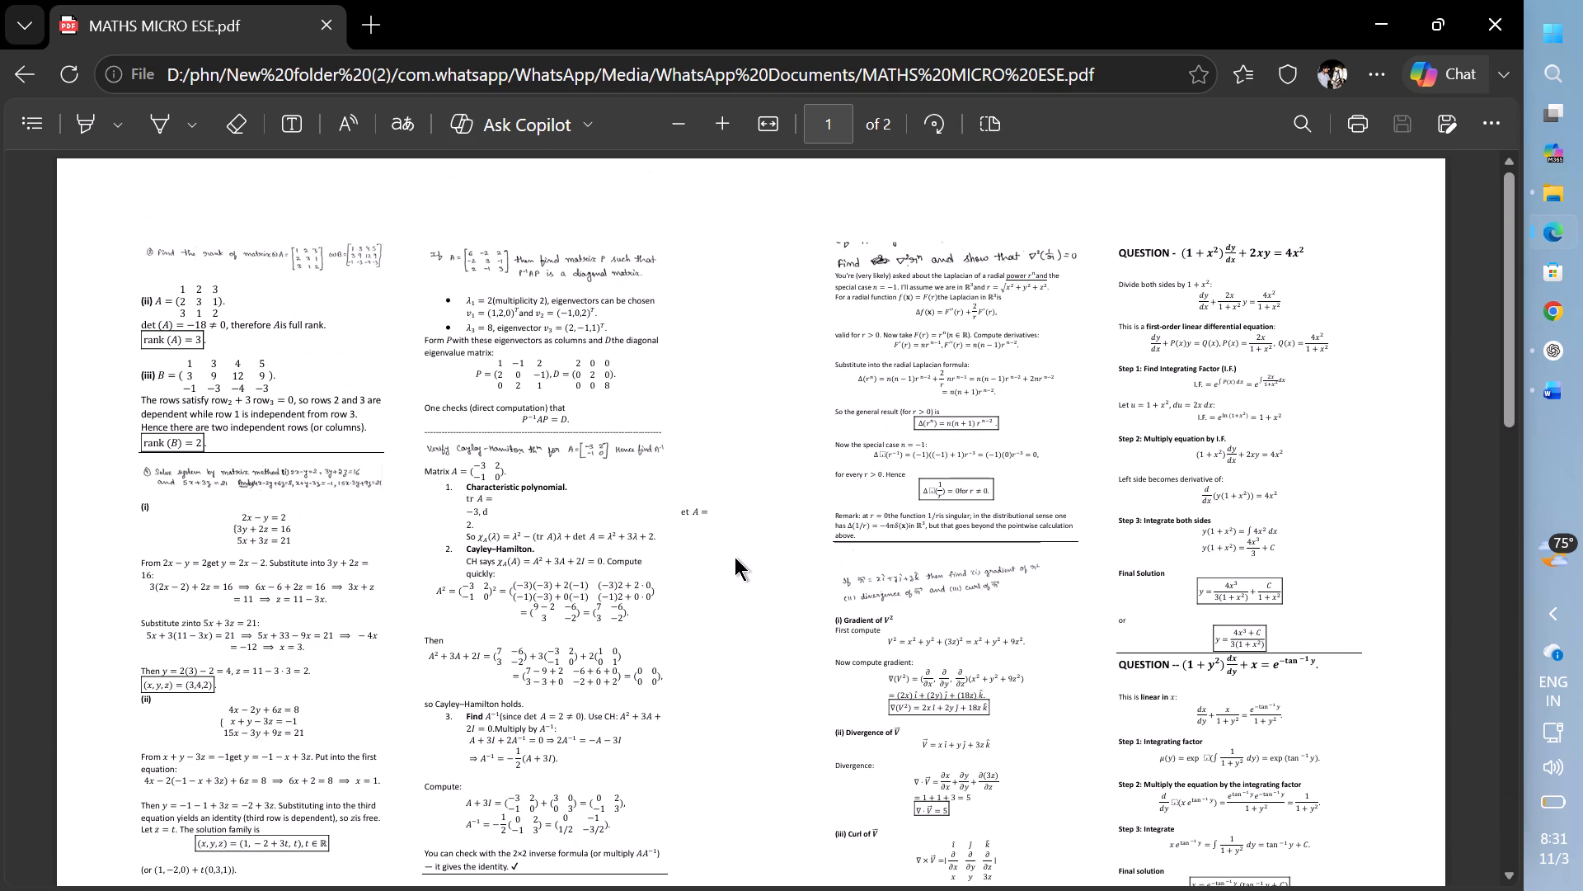
key(alt+Tab)
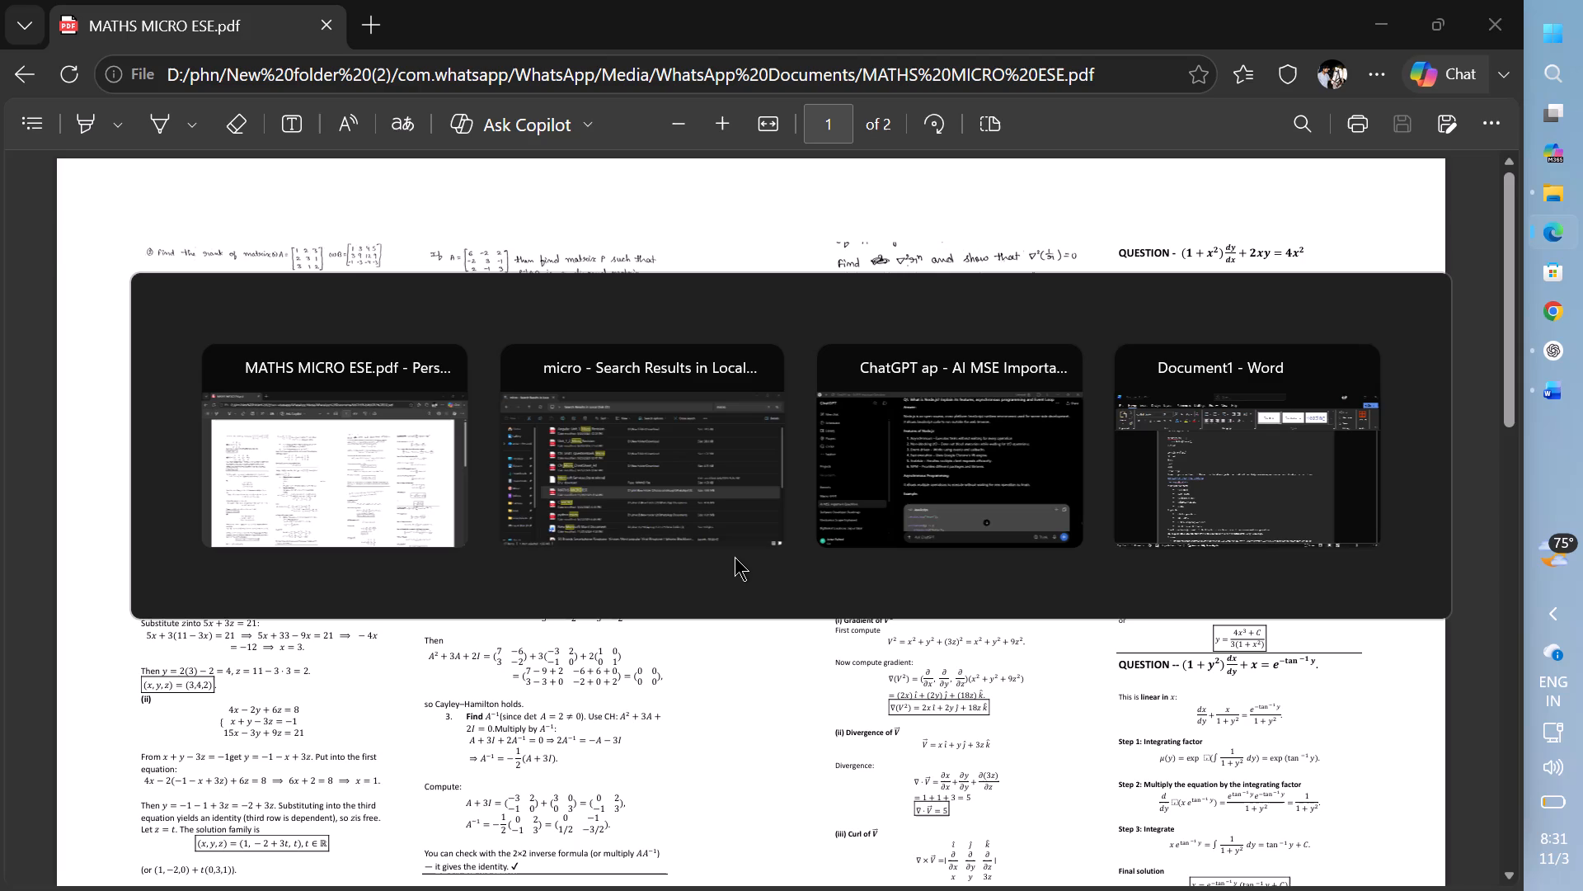
key(alt+Tab)
key(alt+Tab)
key(alt+Tab)
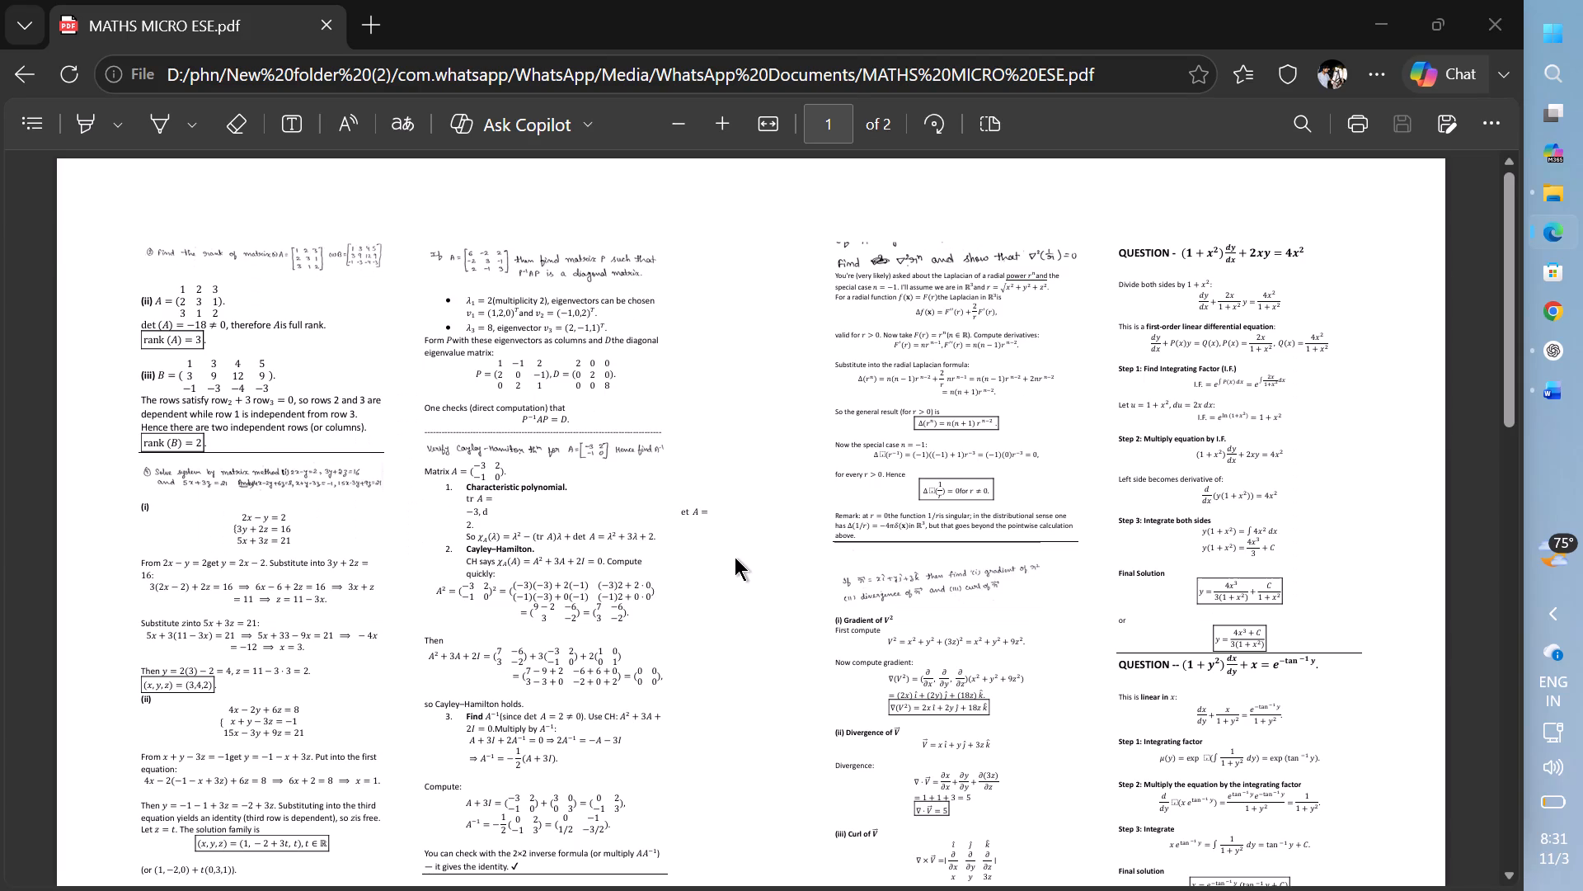
scroll(735, 557, up, 3)
scroll(735, 557, down, 2)
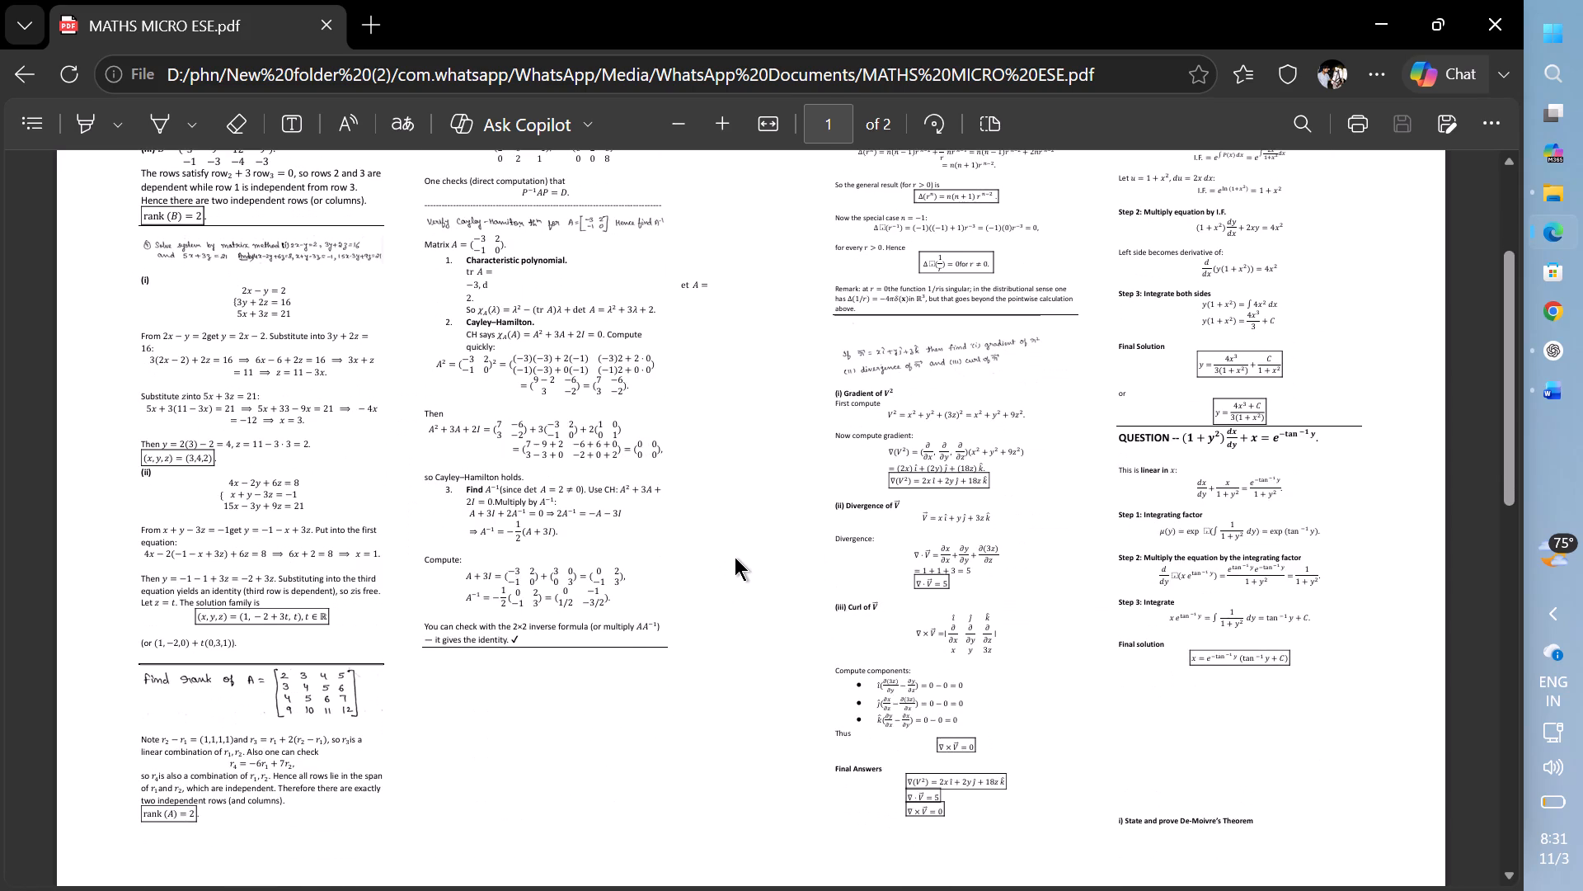
scroll(735, 557, down, 3)
scroll(735, 557, up, 4)
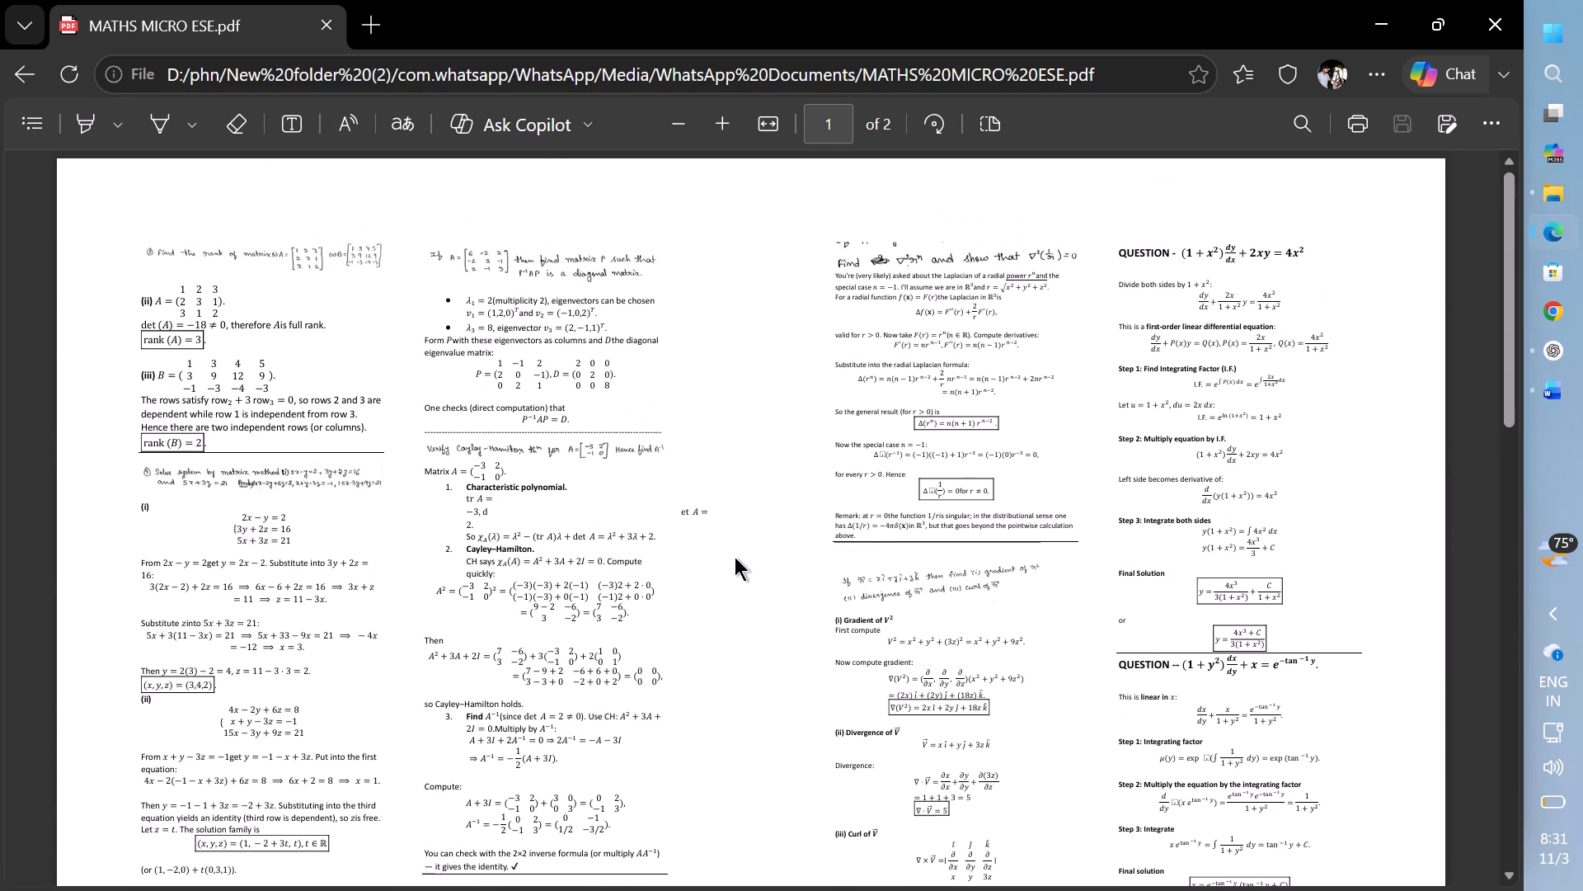
Switch to File Explorer, open the micro PDF from the recent files, and look through its two pages.
key(alt+Tab)
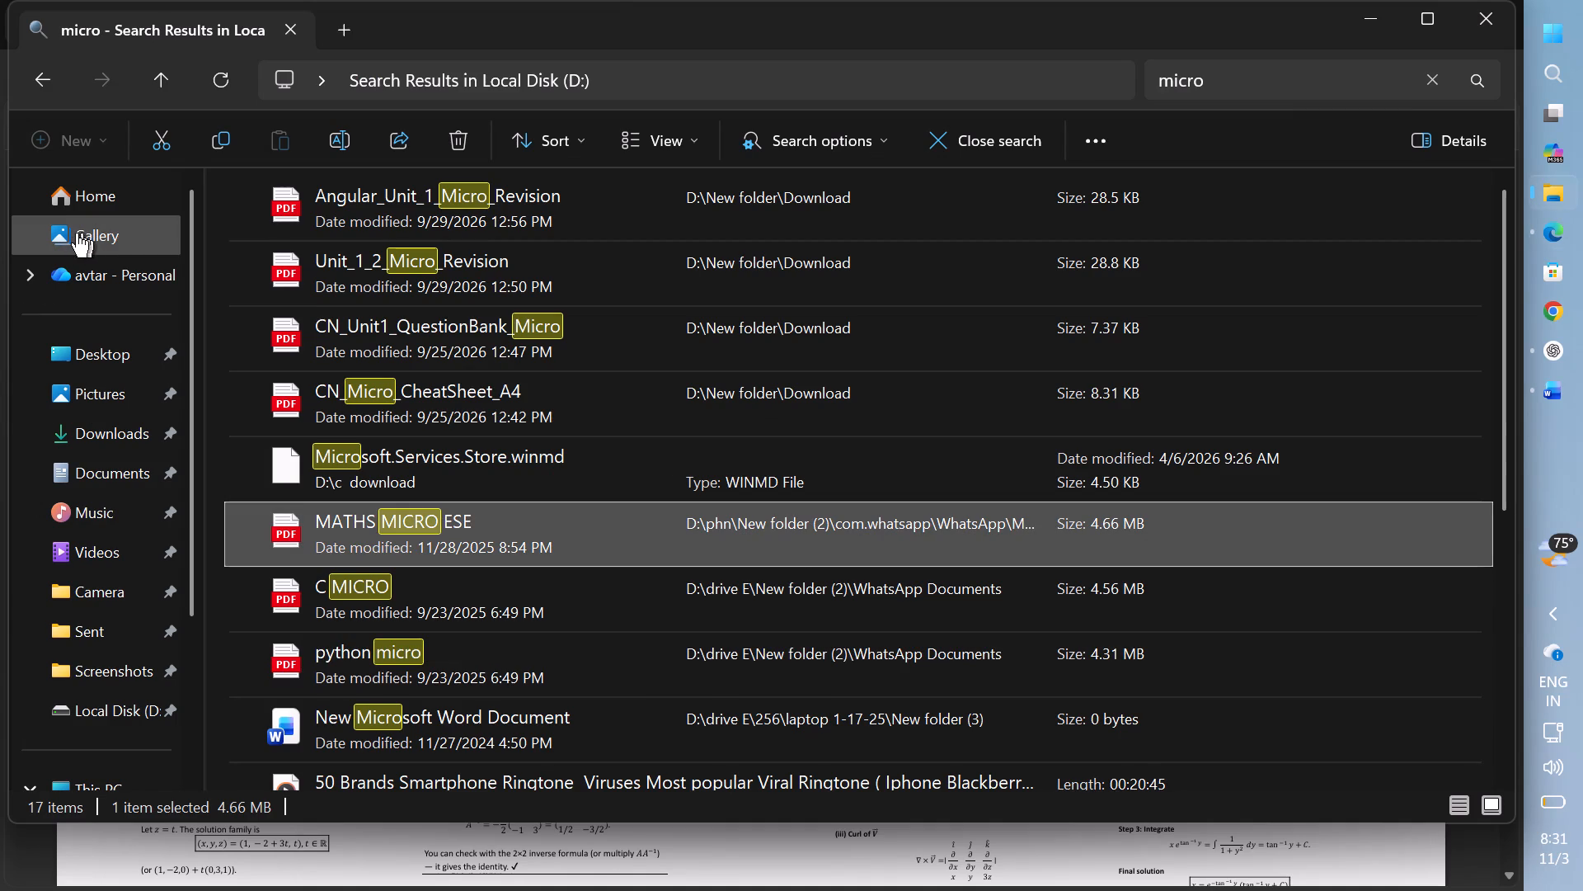
scroll(76, 233, up, 1)
click(121, 346)
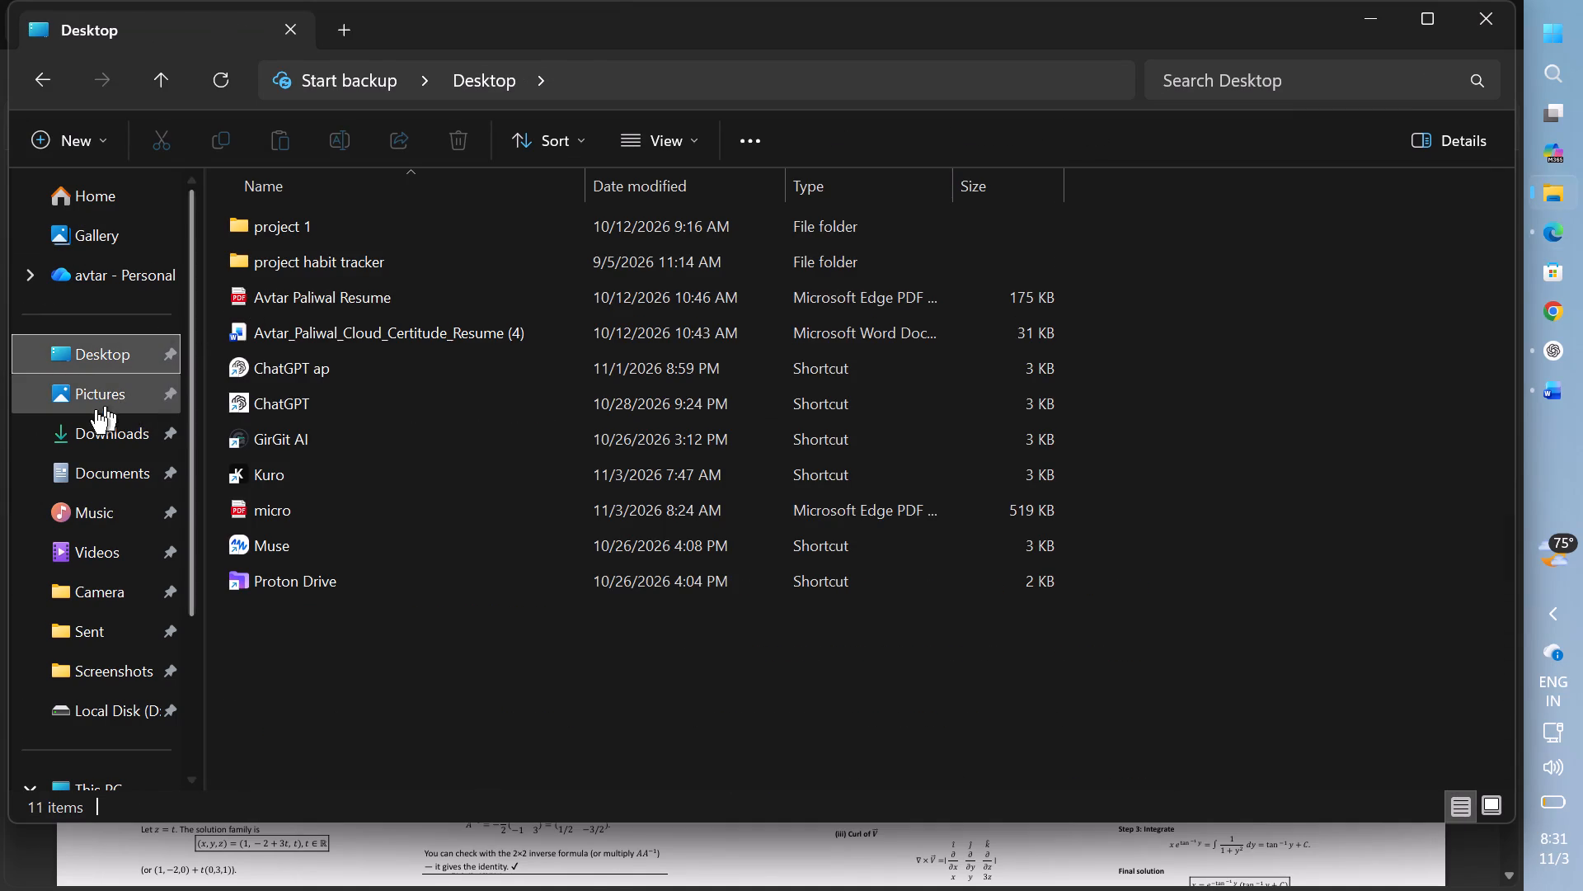
click(90, 427)
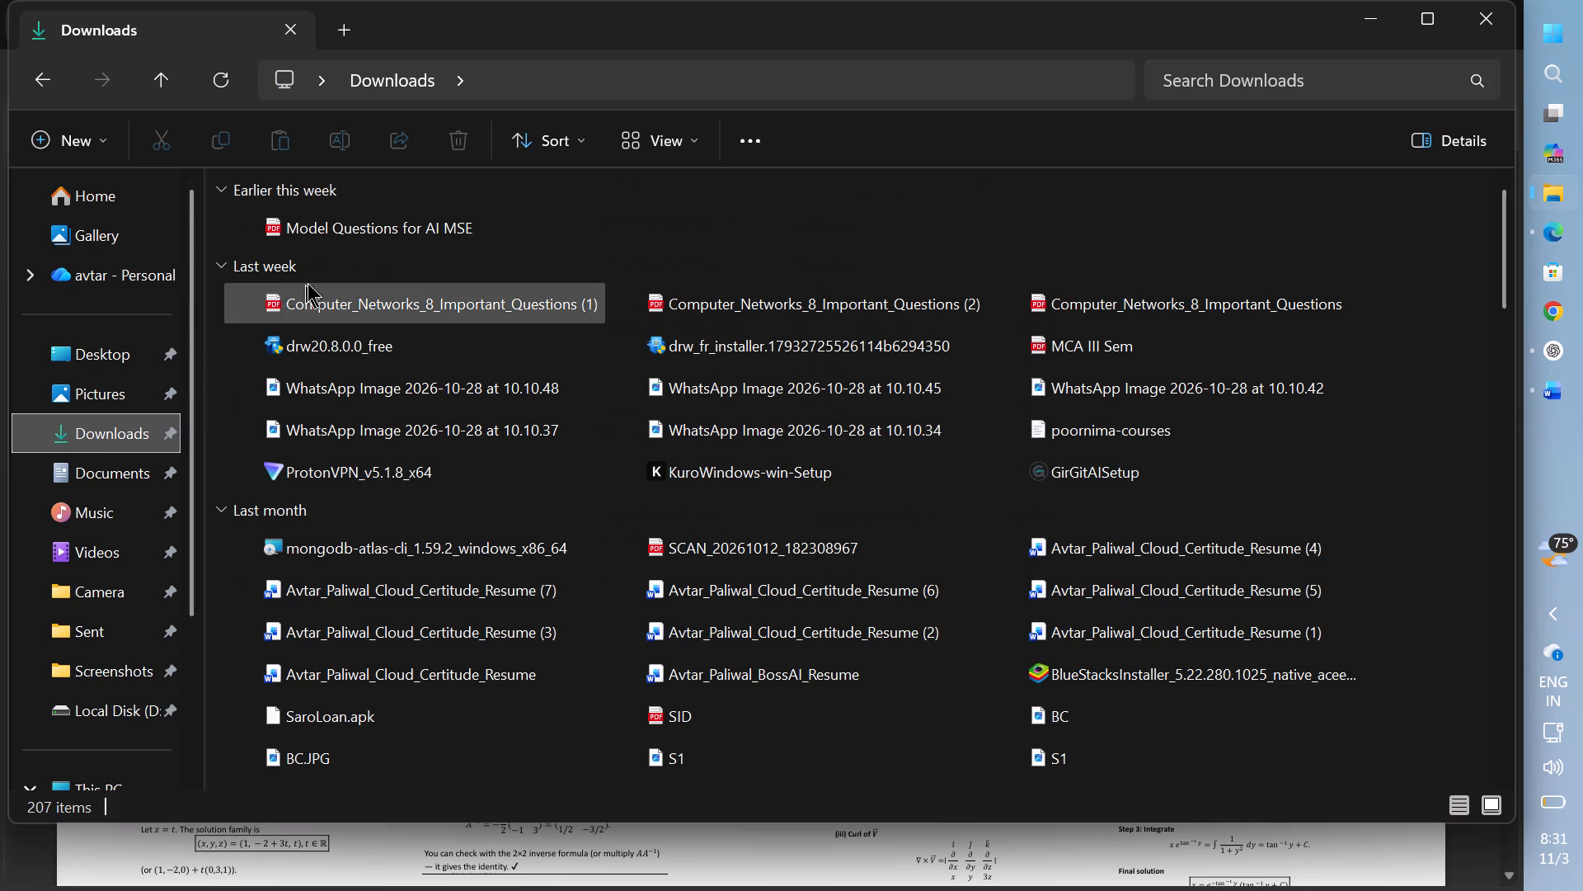
click(81, 206)
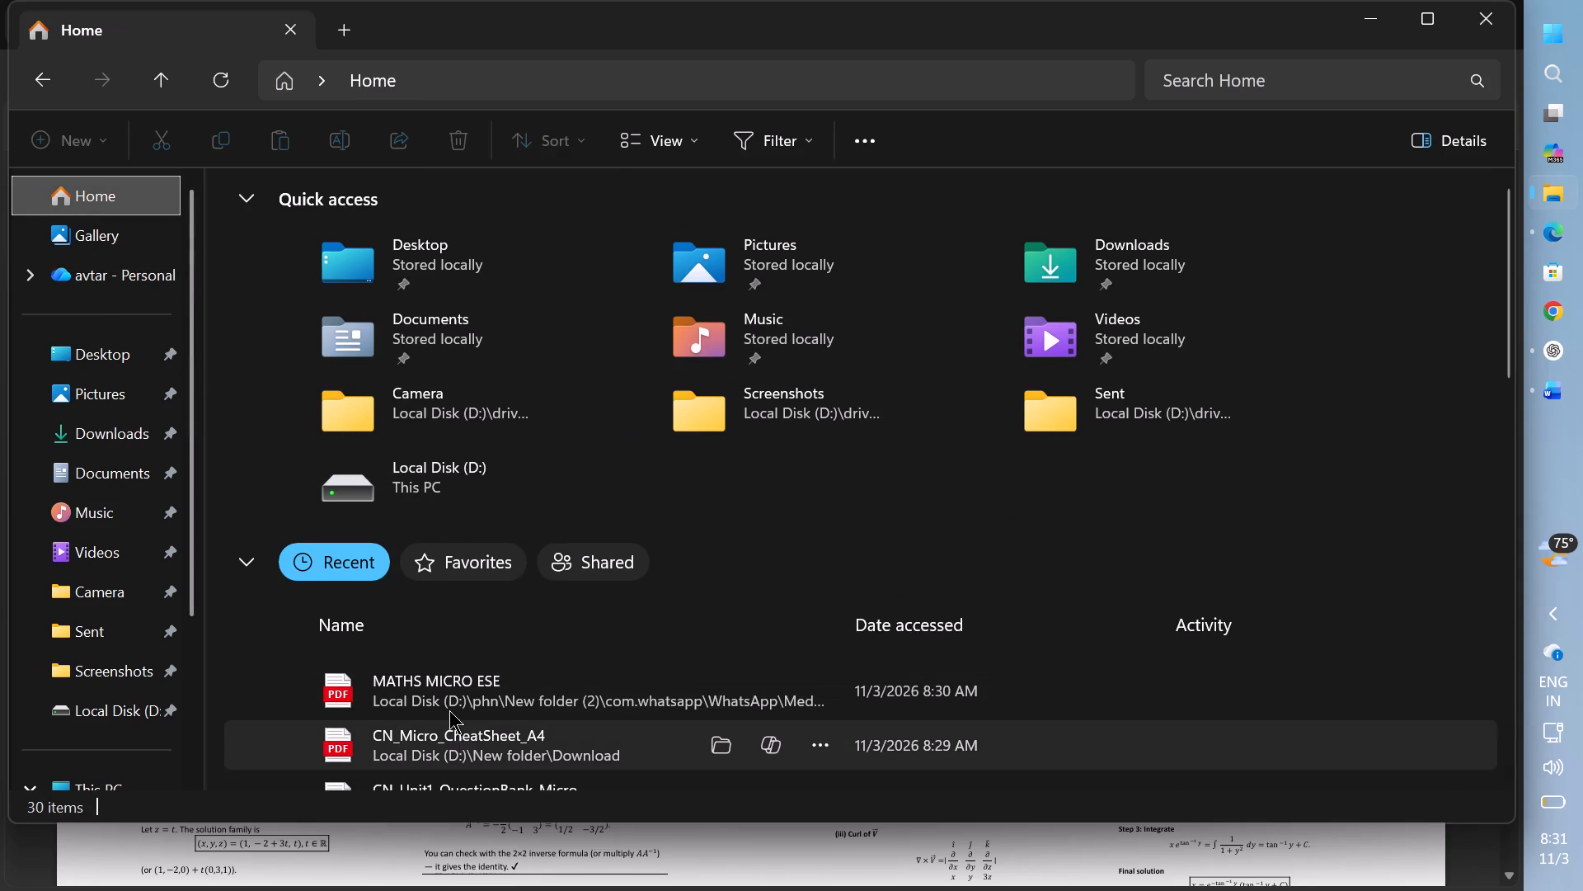
scroll(447, 702, down, 2)
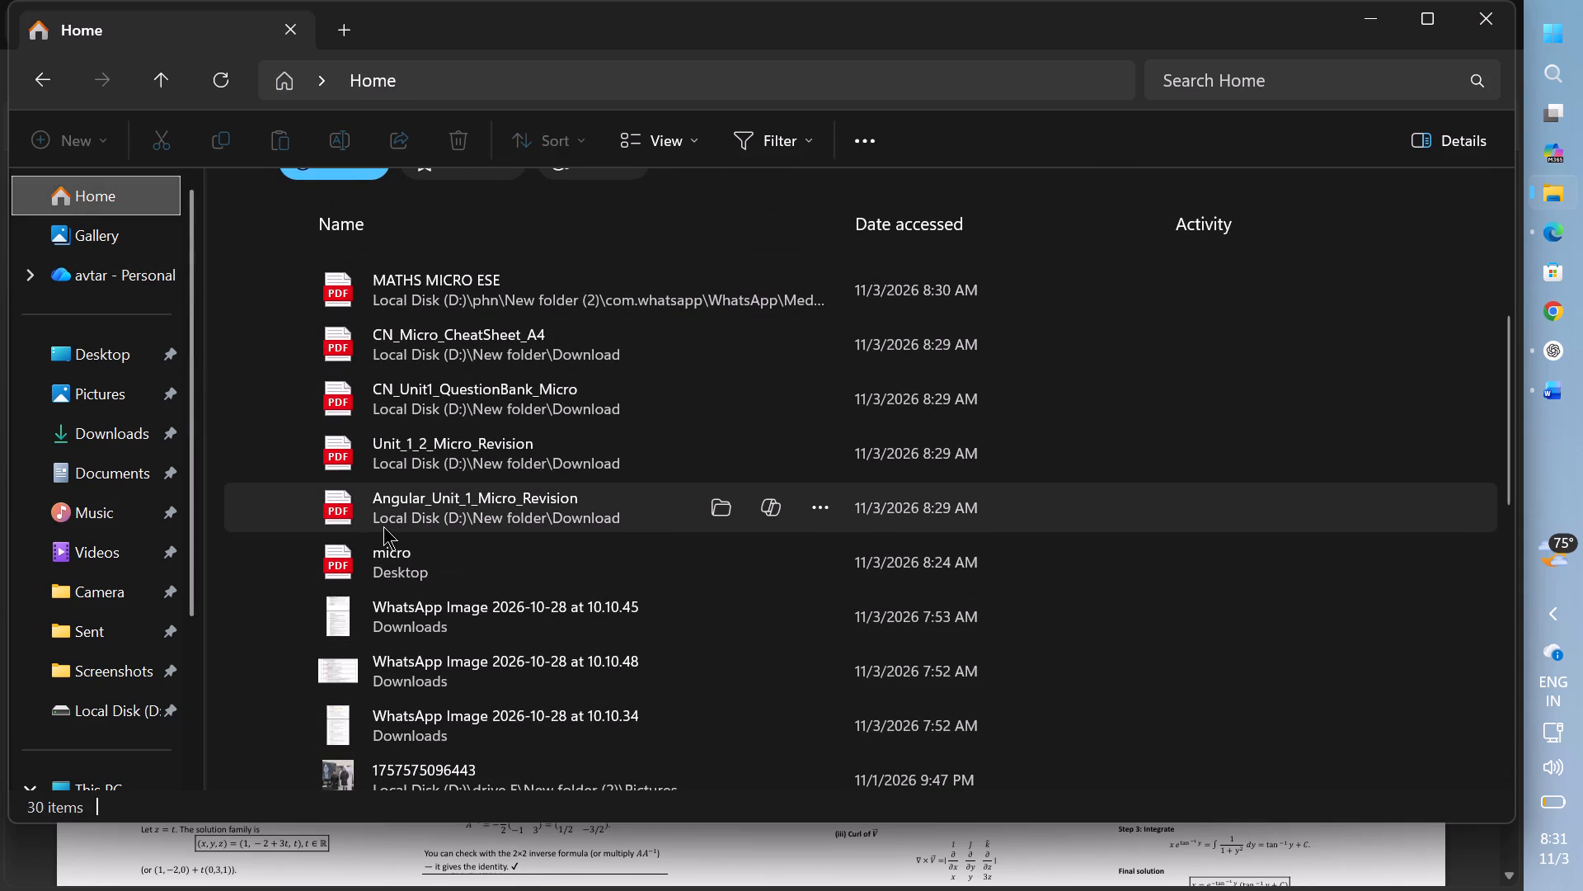
click(383, 526)
double_click(378, 554)
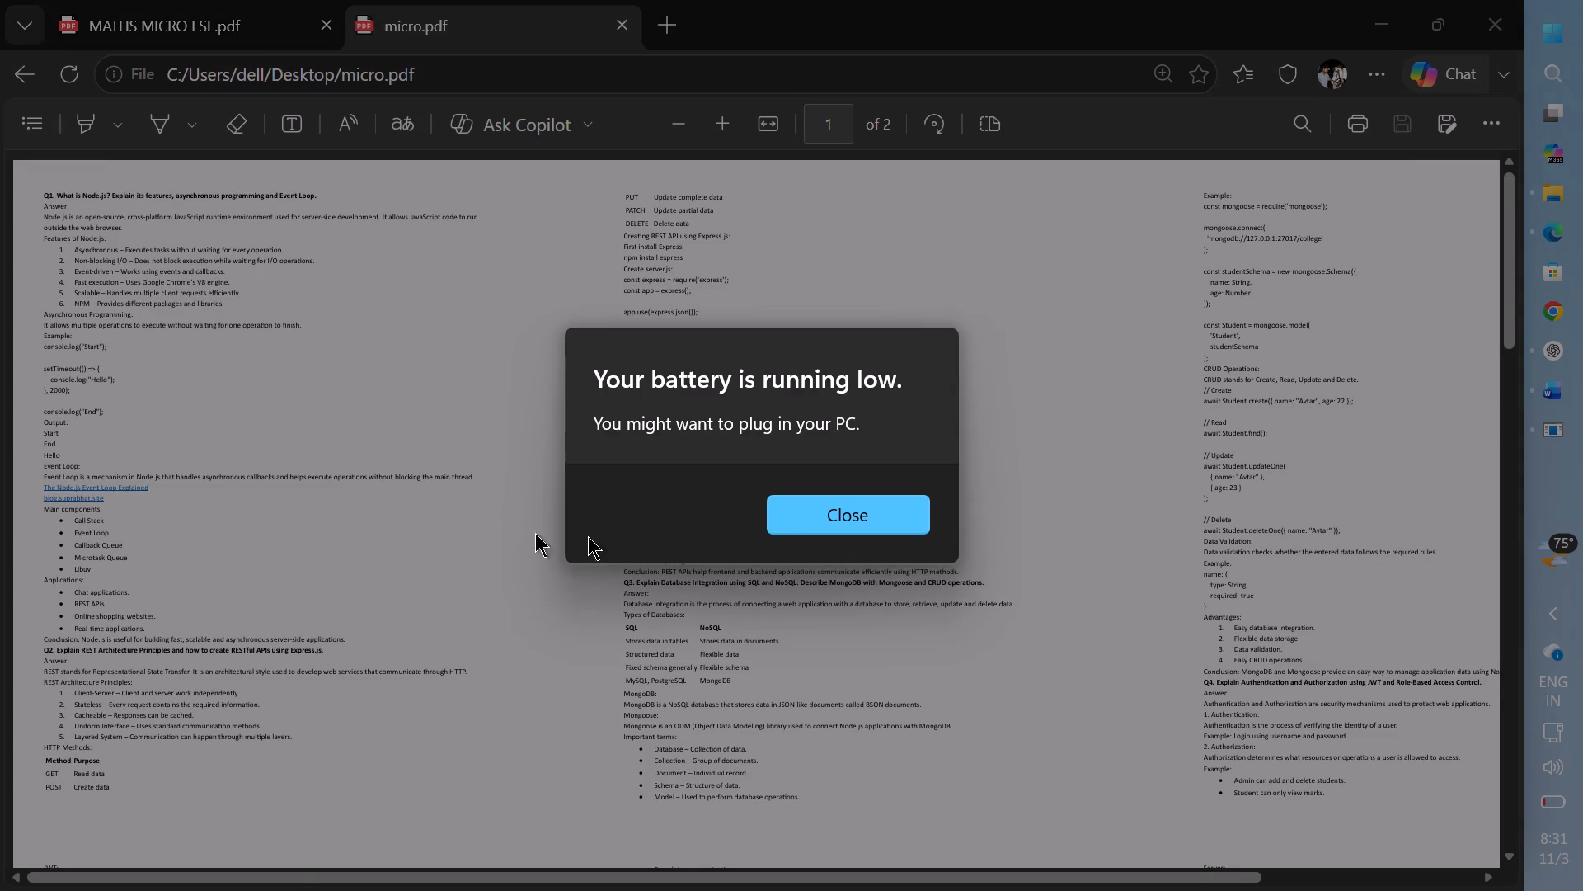
click(791, 515)
scroll(791, 515, down, 1)
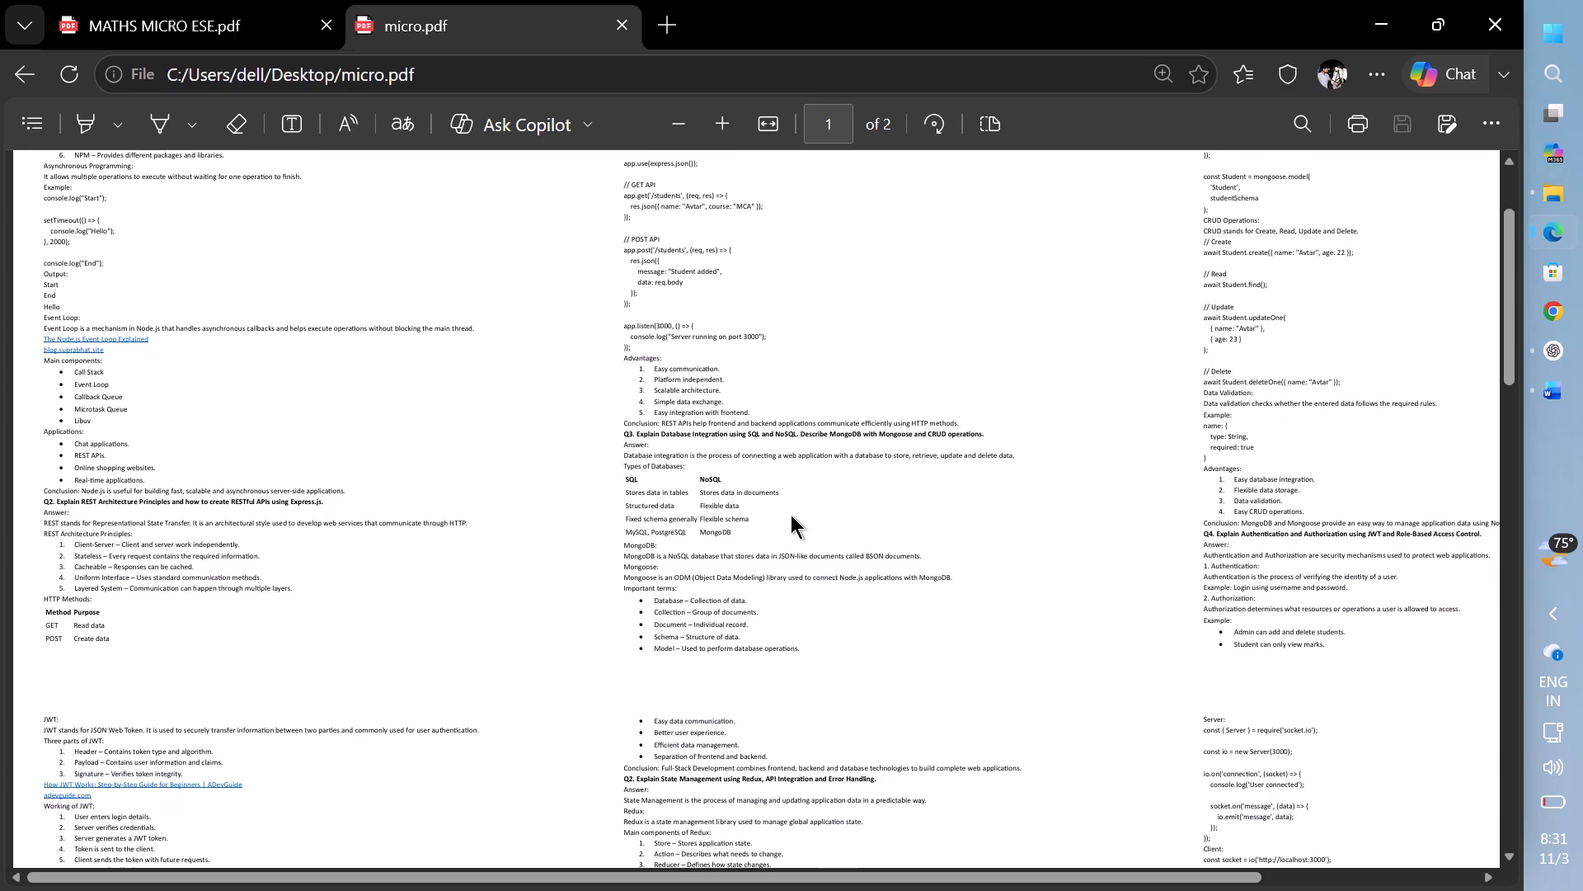
scroll(791, 515, down, 9)
scroll(791, 515, up, 2)
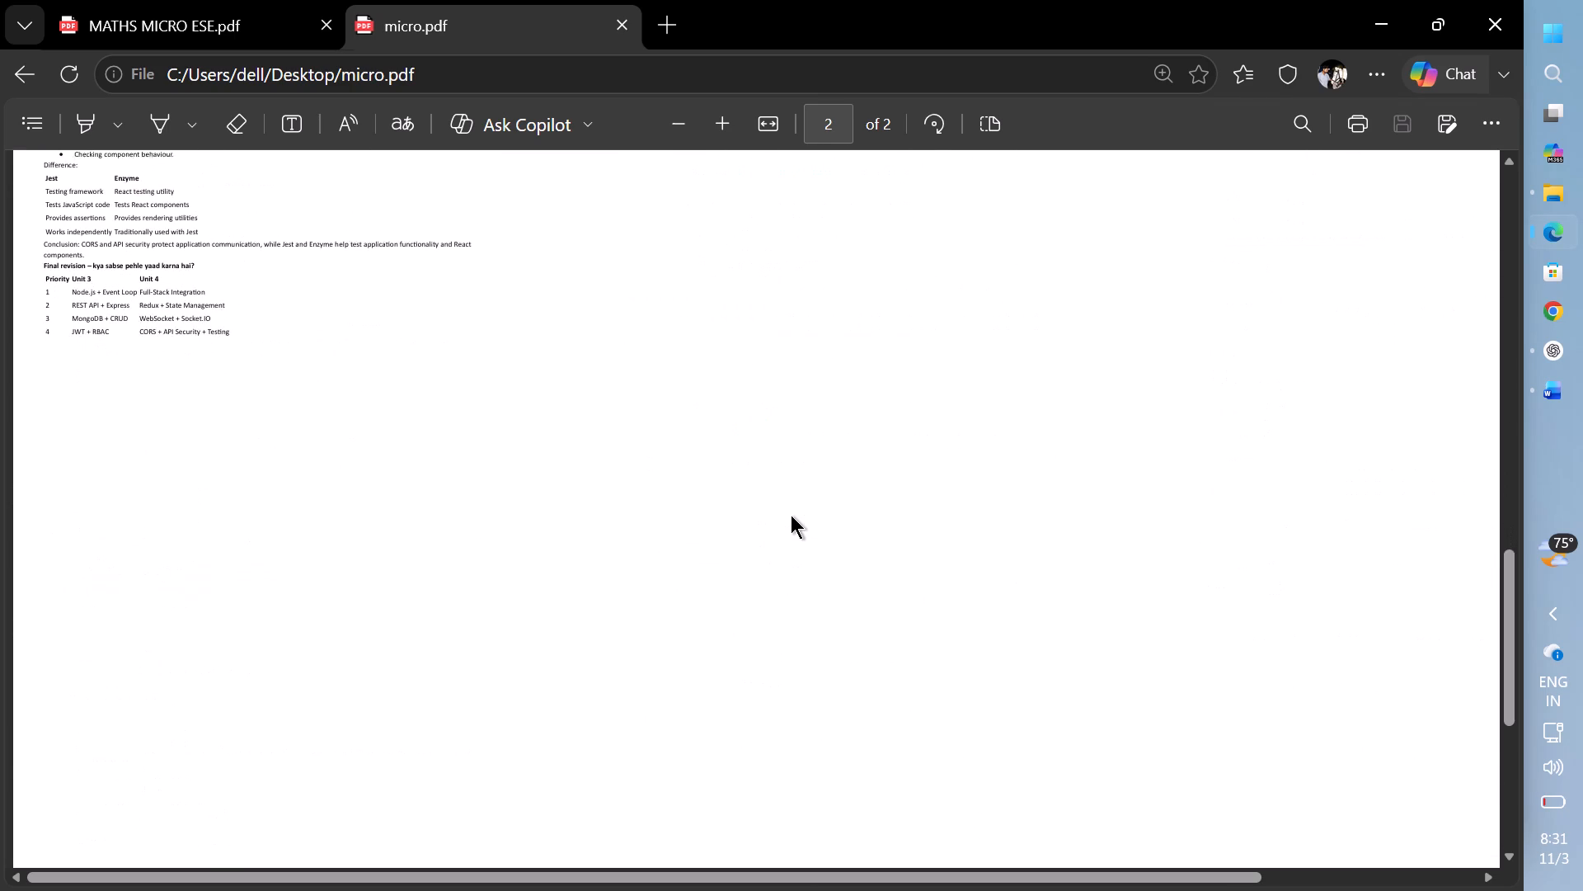
scroll(791, 515, up, 4)
Switch to the Word document and set its print layout to 8 pages per sheet.
key(alt+Tab)
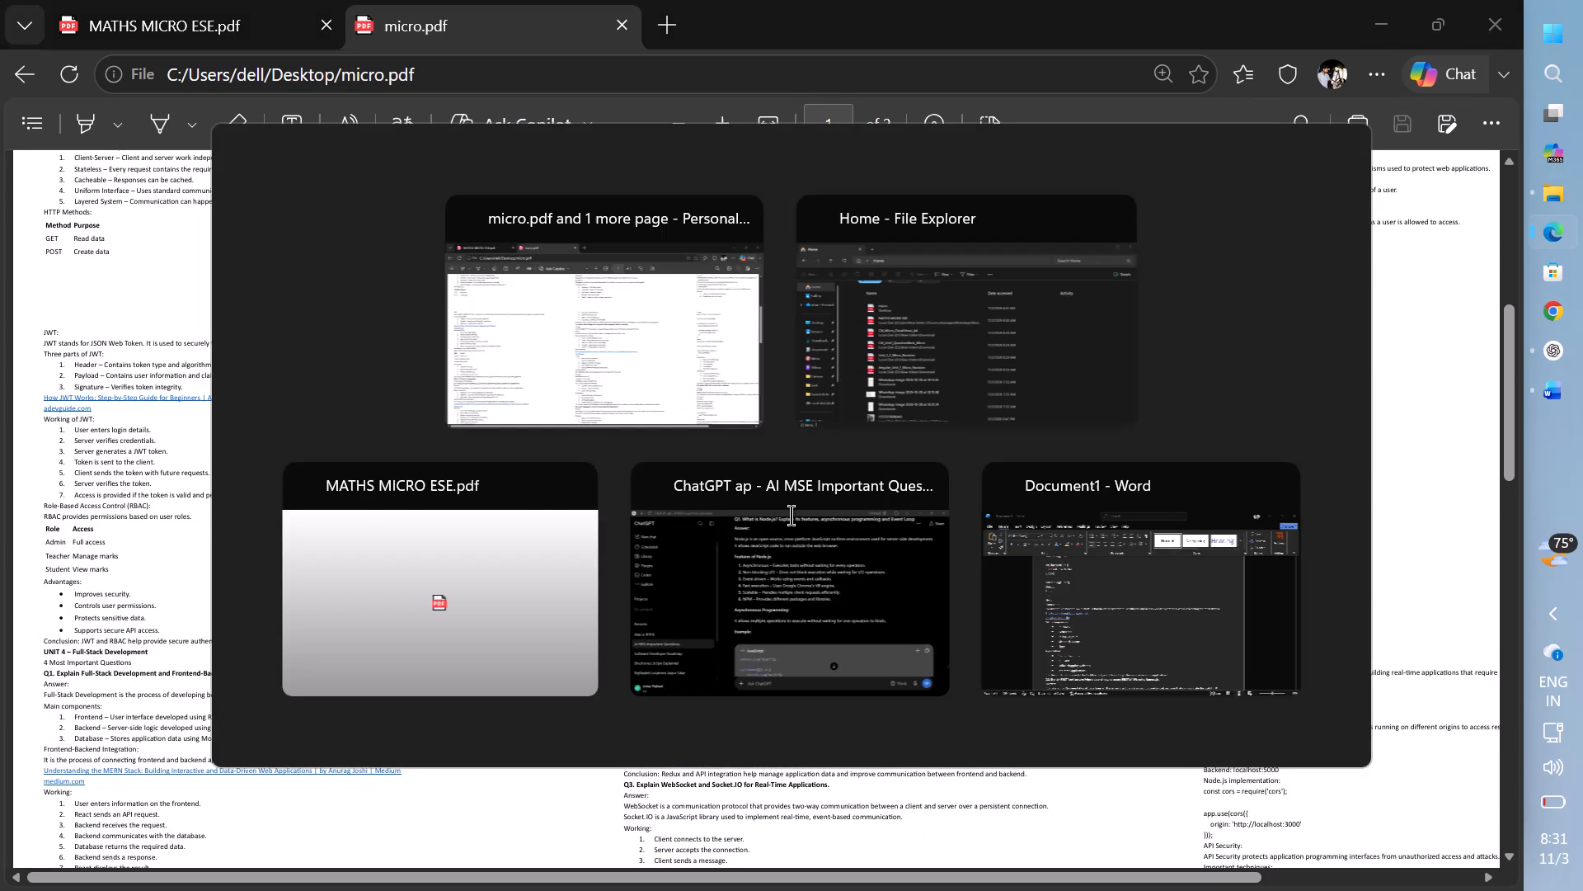
key(alt+Tab)
key(alt+Tab)
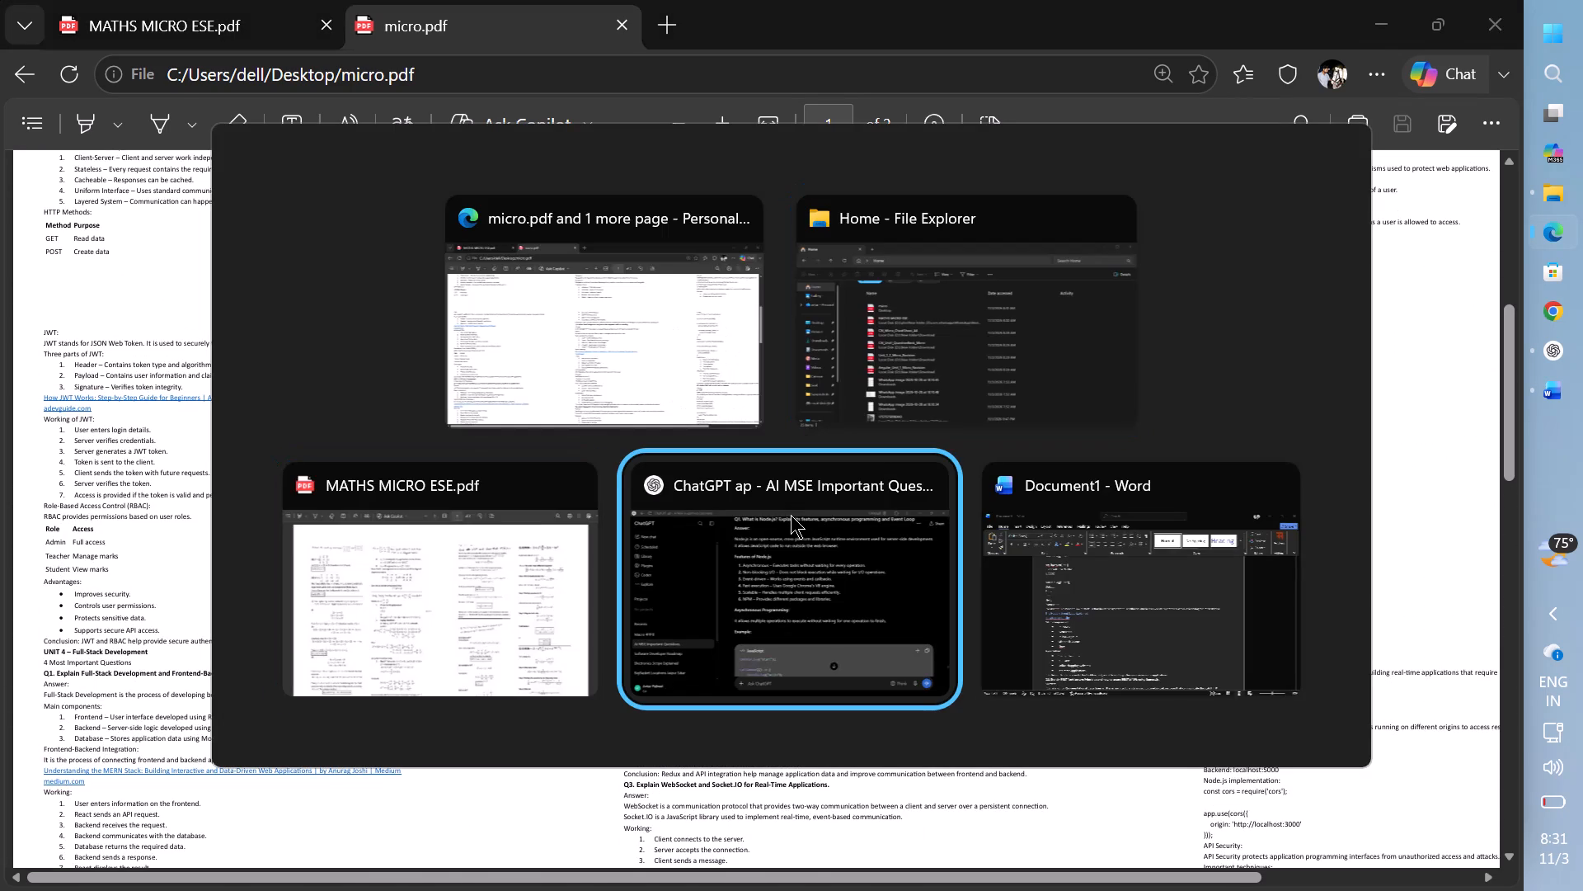
key(alt+Tab)
key(ctrl+p)
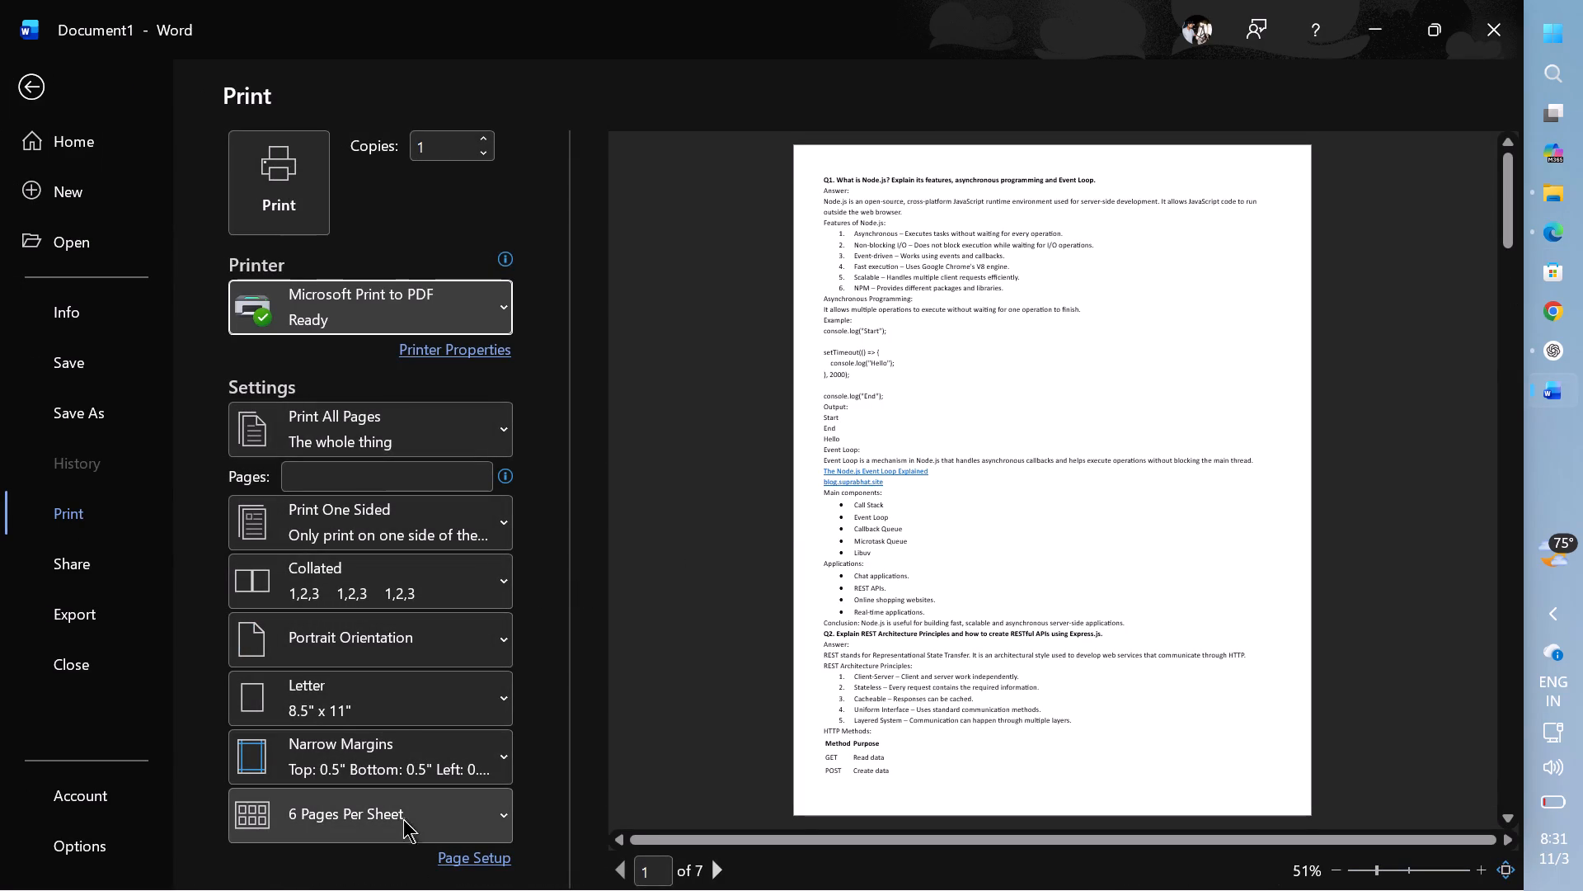
click(378, 807)
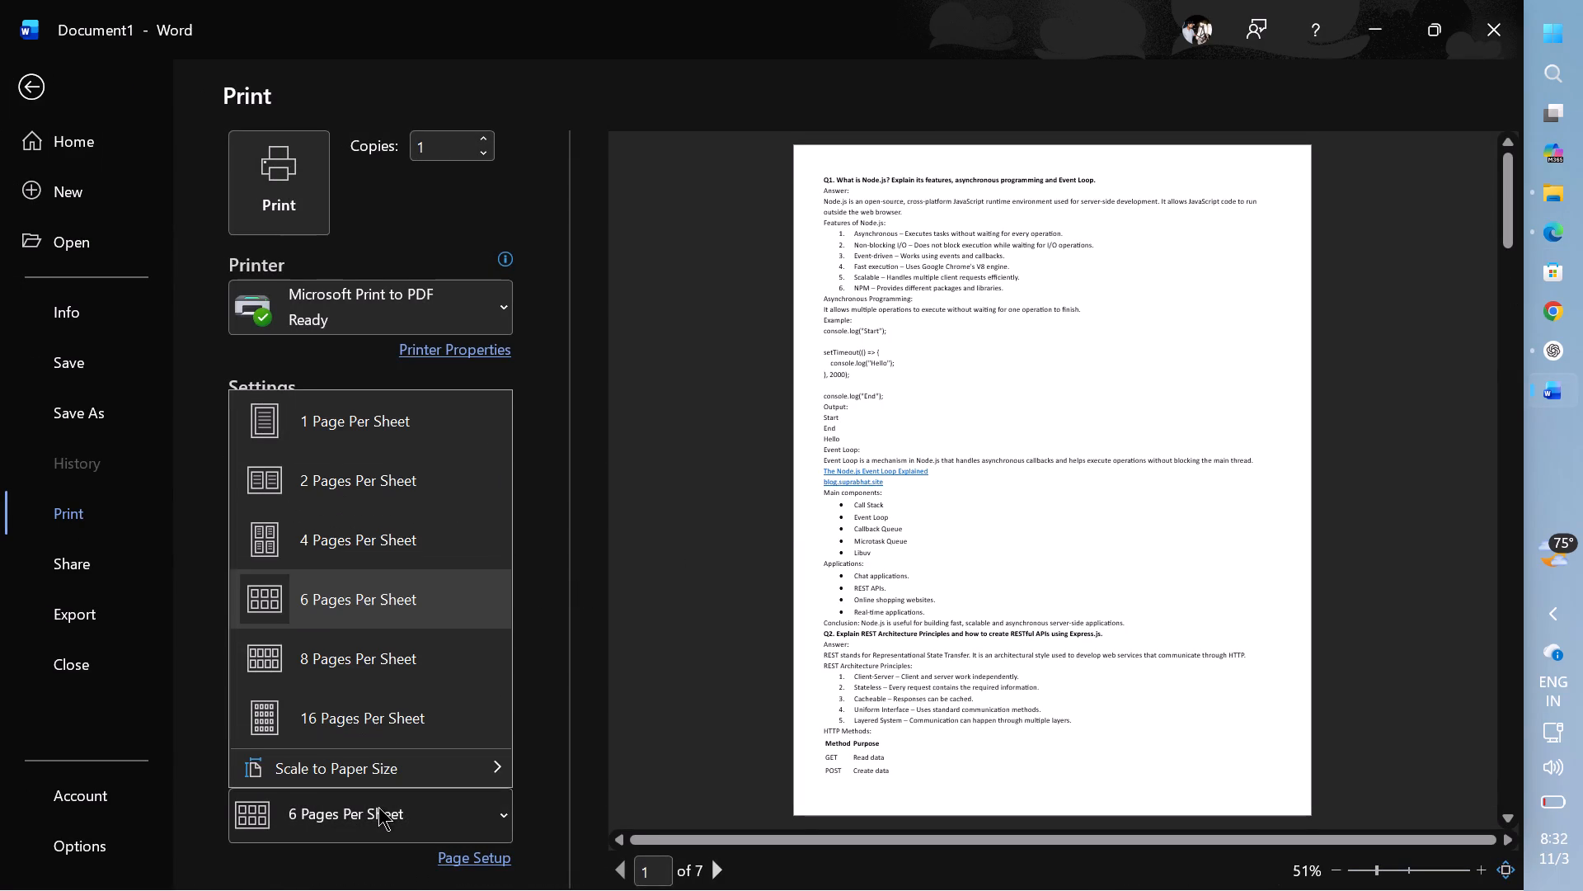
click(312, 675)
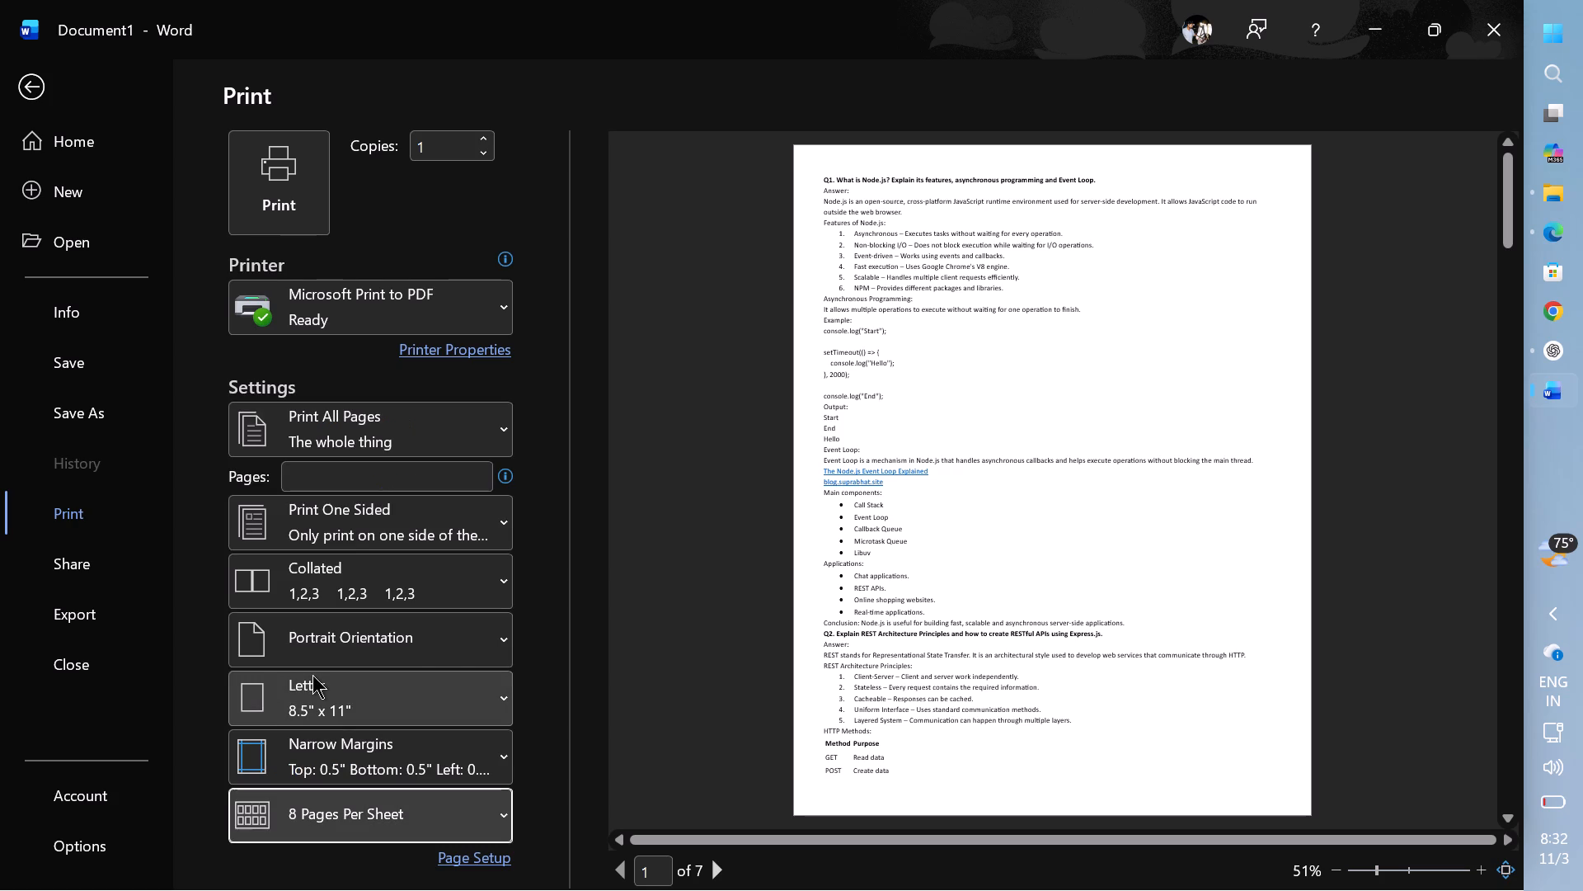
key(Return)
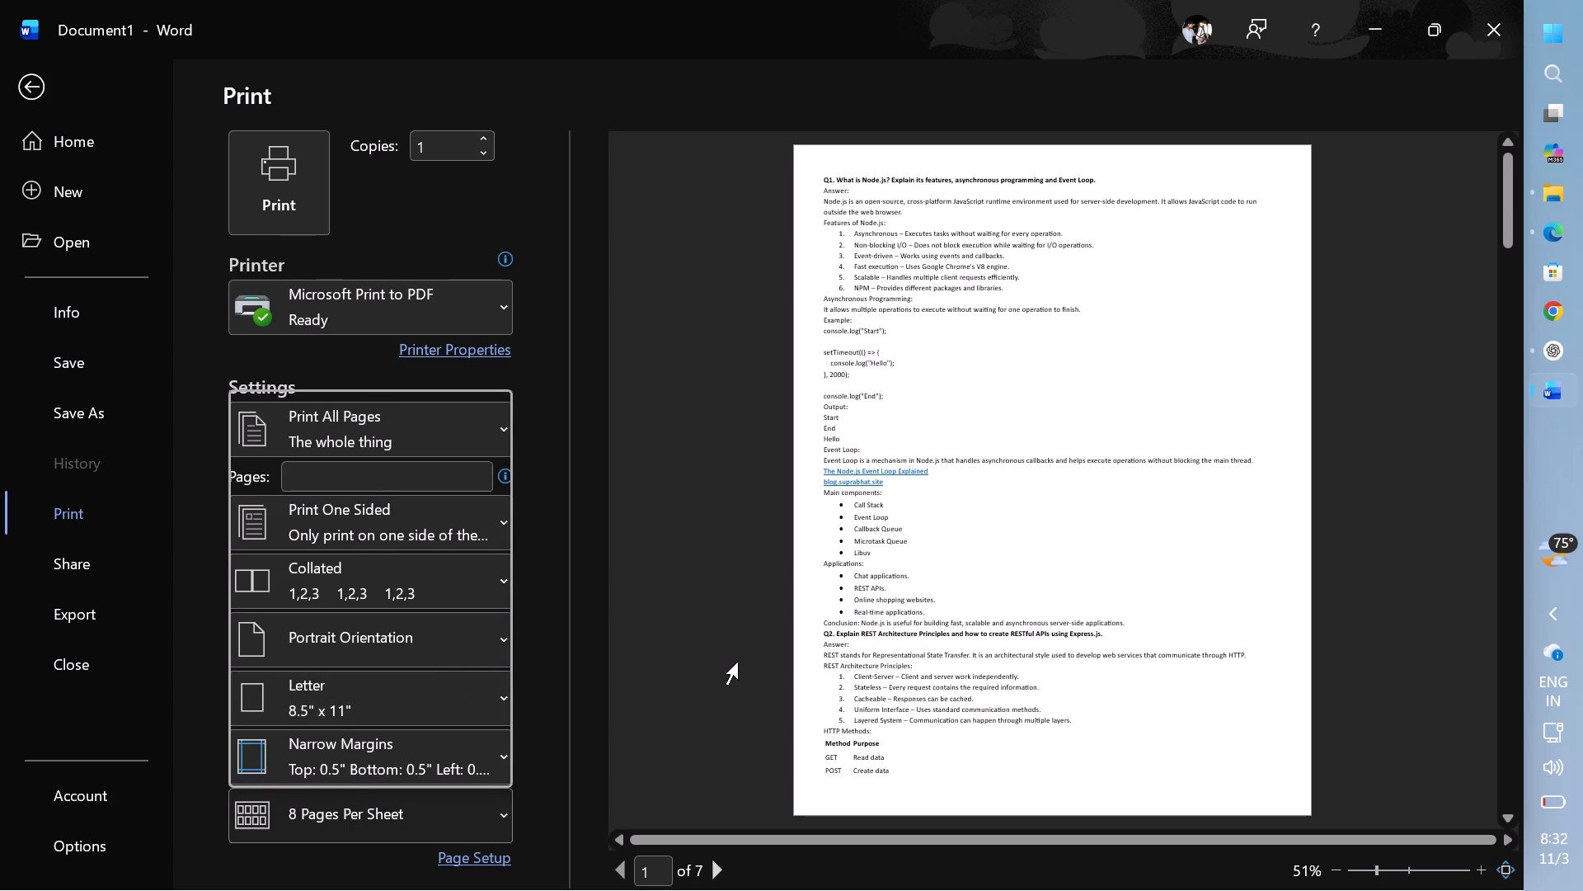
Print the document to PDF on the Desktop under the existing file name micro.
click(271, 144)
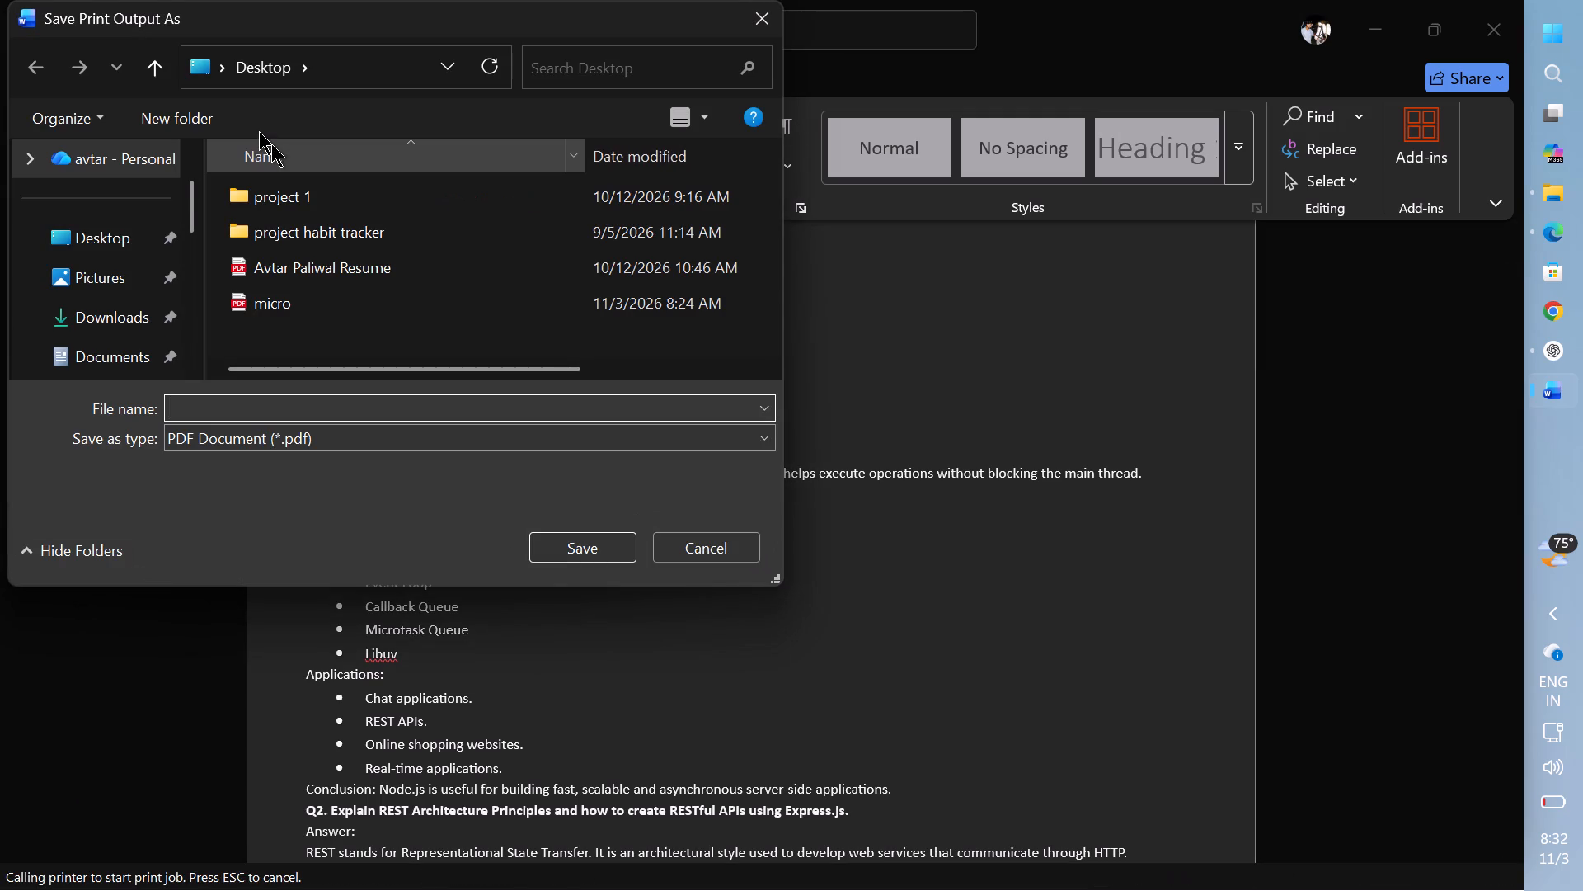
click(248, 306)
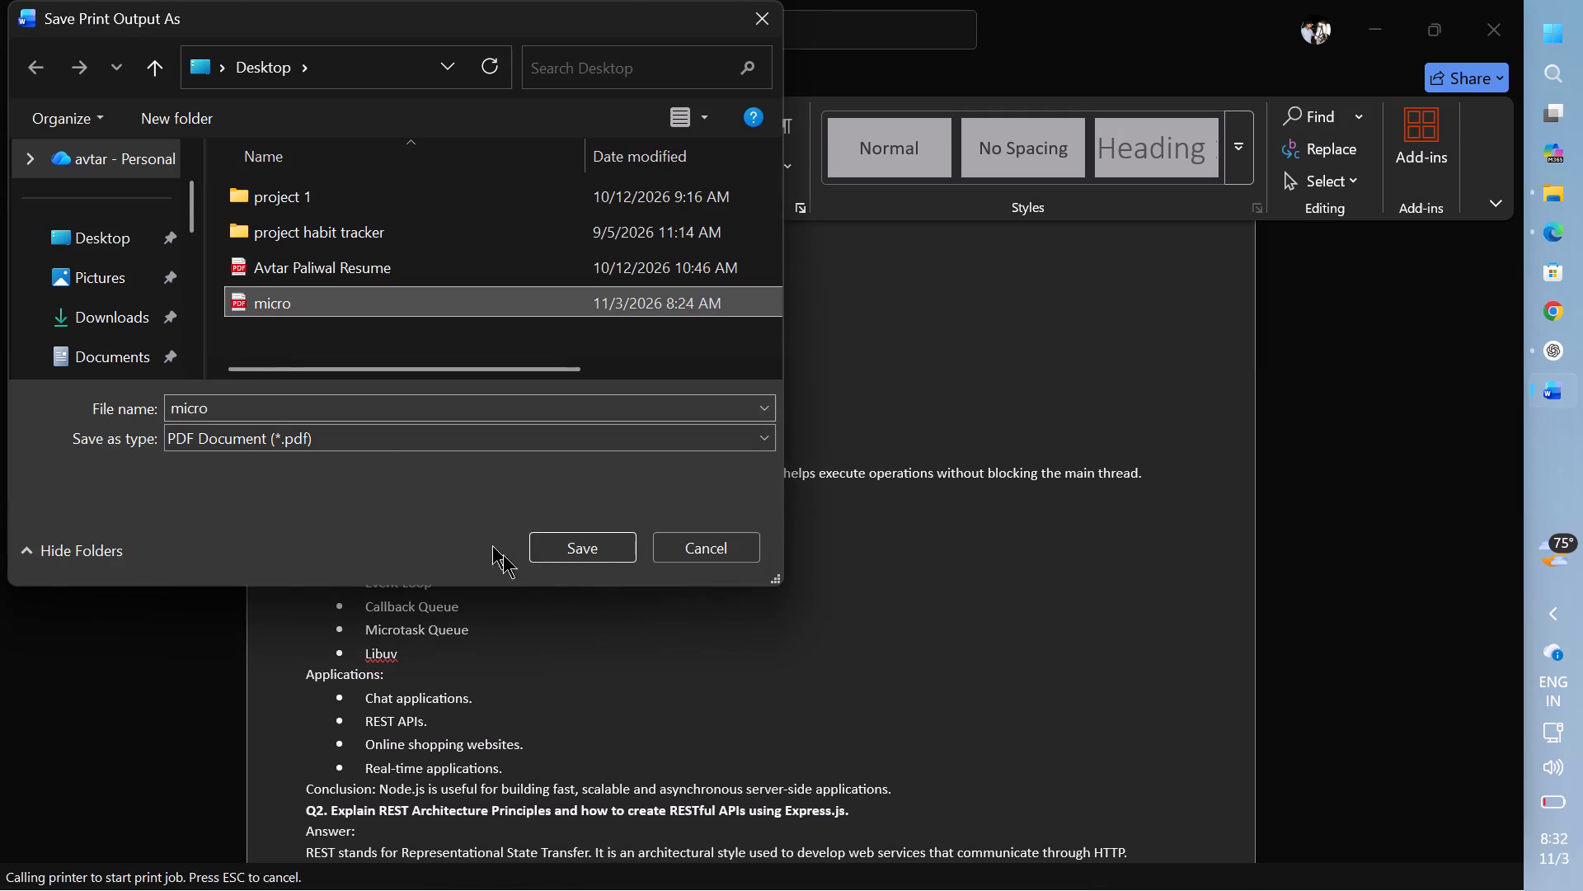
click(564, 542)
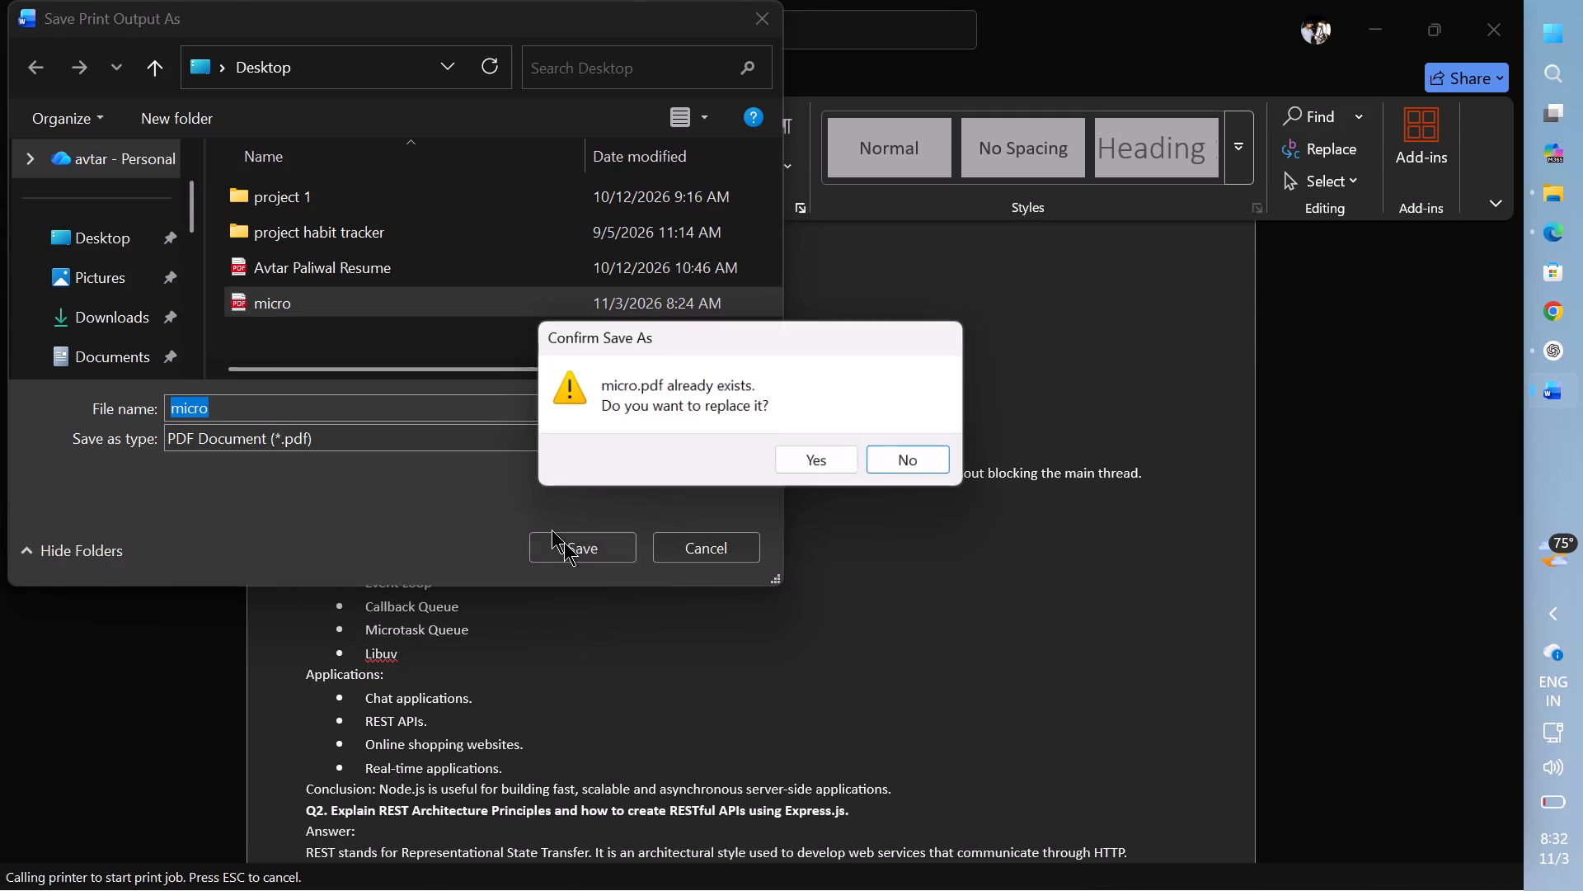
key(Return)
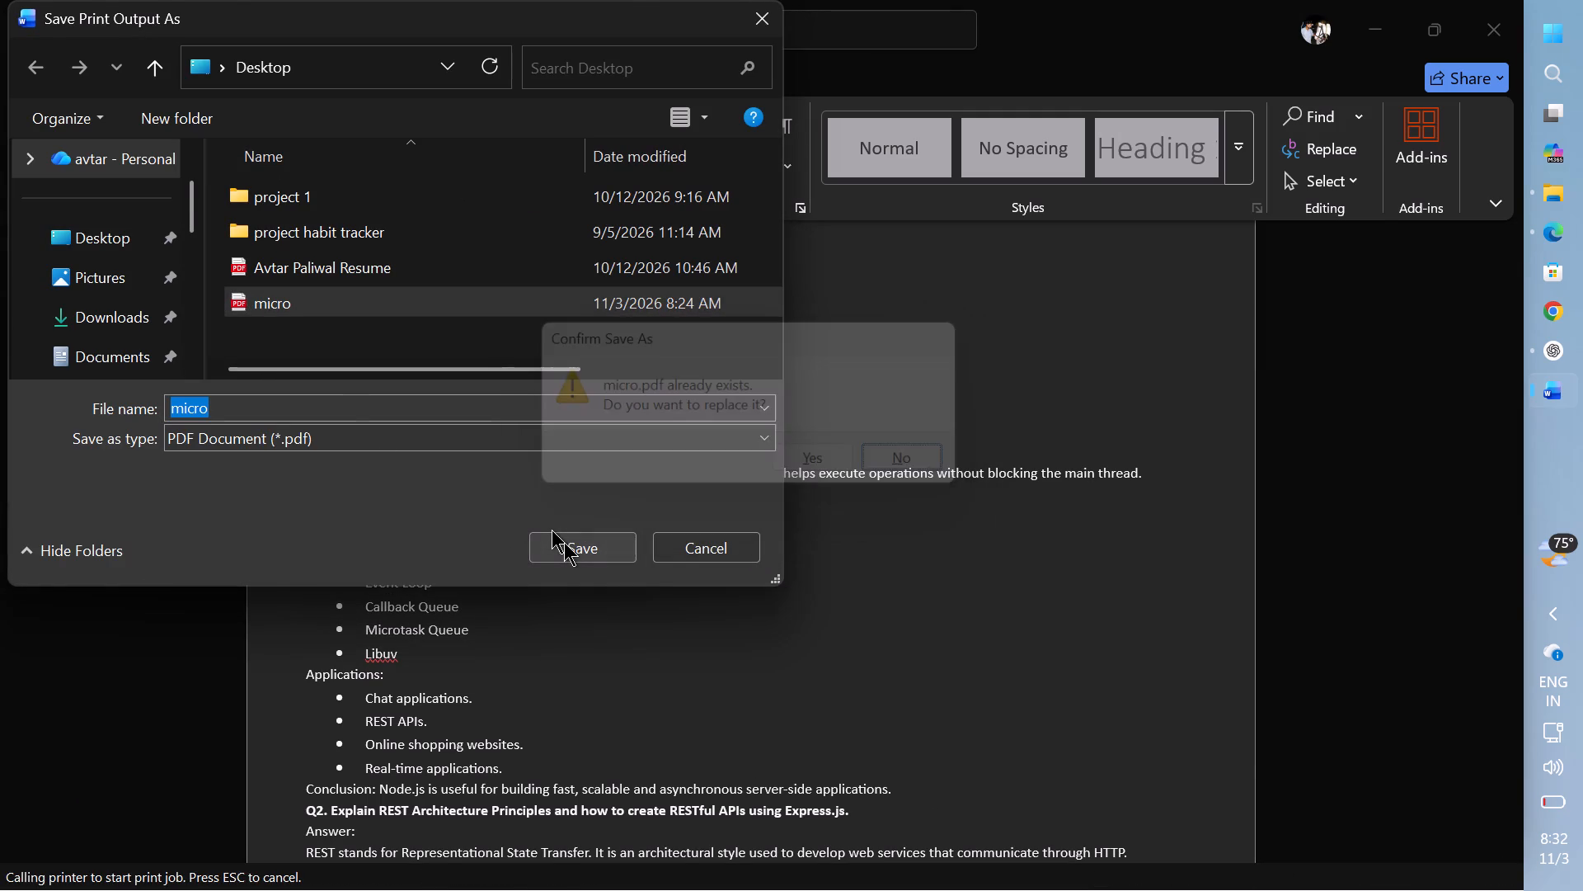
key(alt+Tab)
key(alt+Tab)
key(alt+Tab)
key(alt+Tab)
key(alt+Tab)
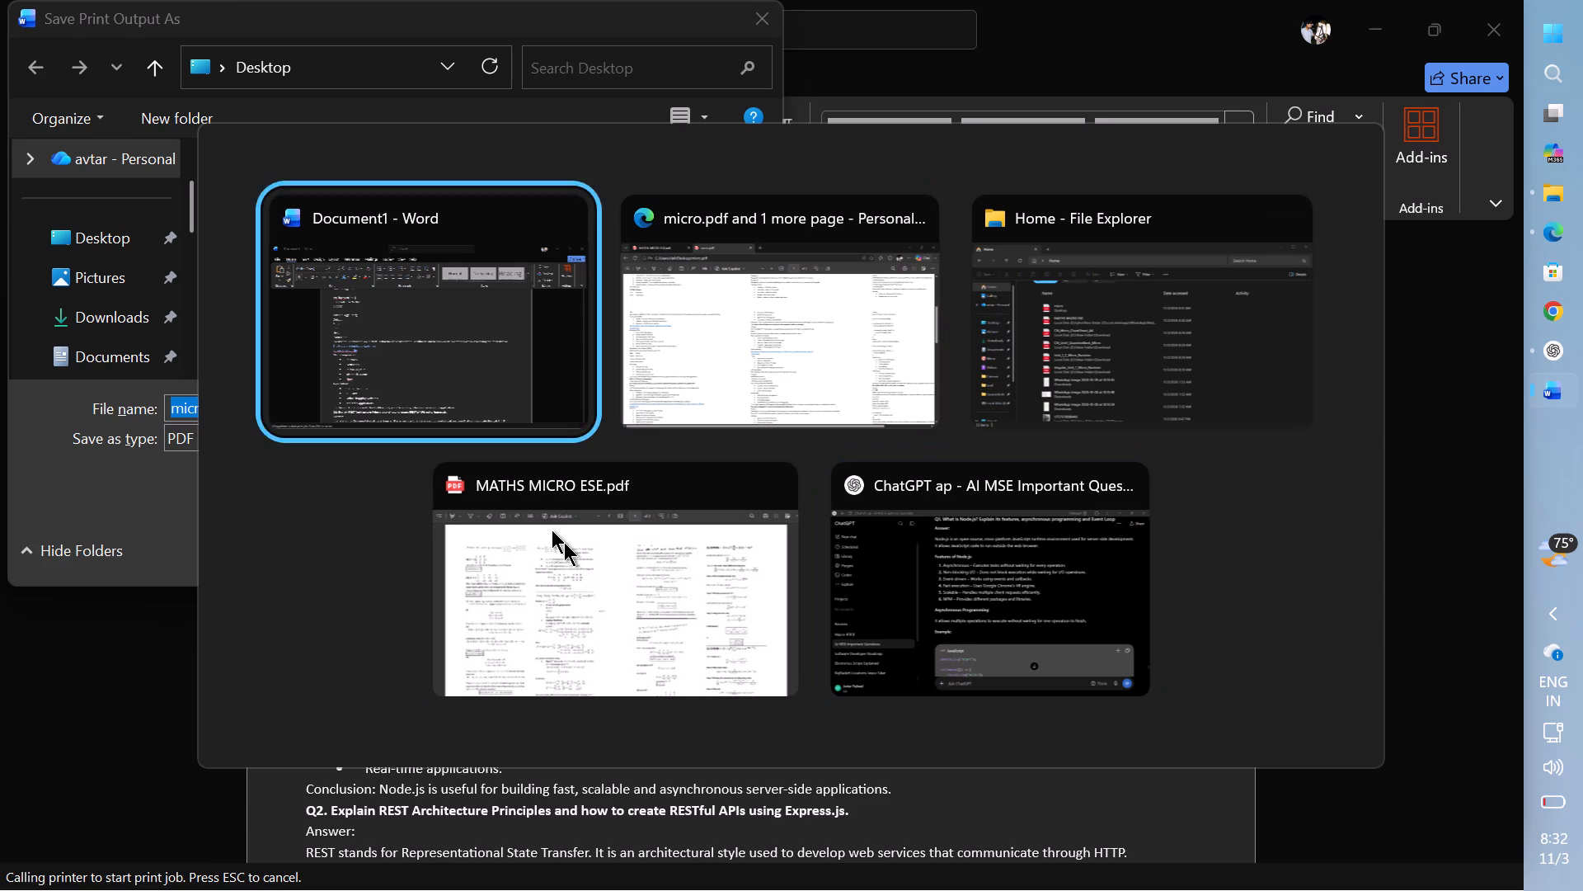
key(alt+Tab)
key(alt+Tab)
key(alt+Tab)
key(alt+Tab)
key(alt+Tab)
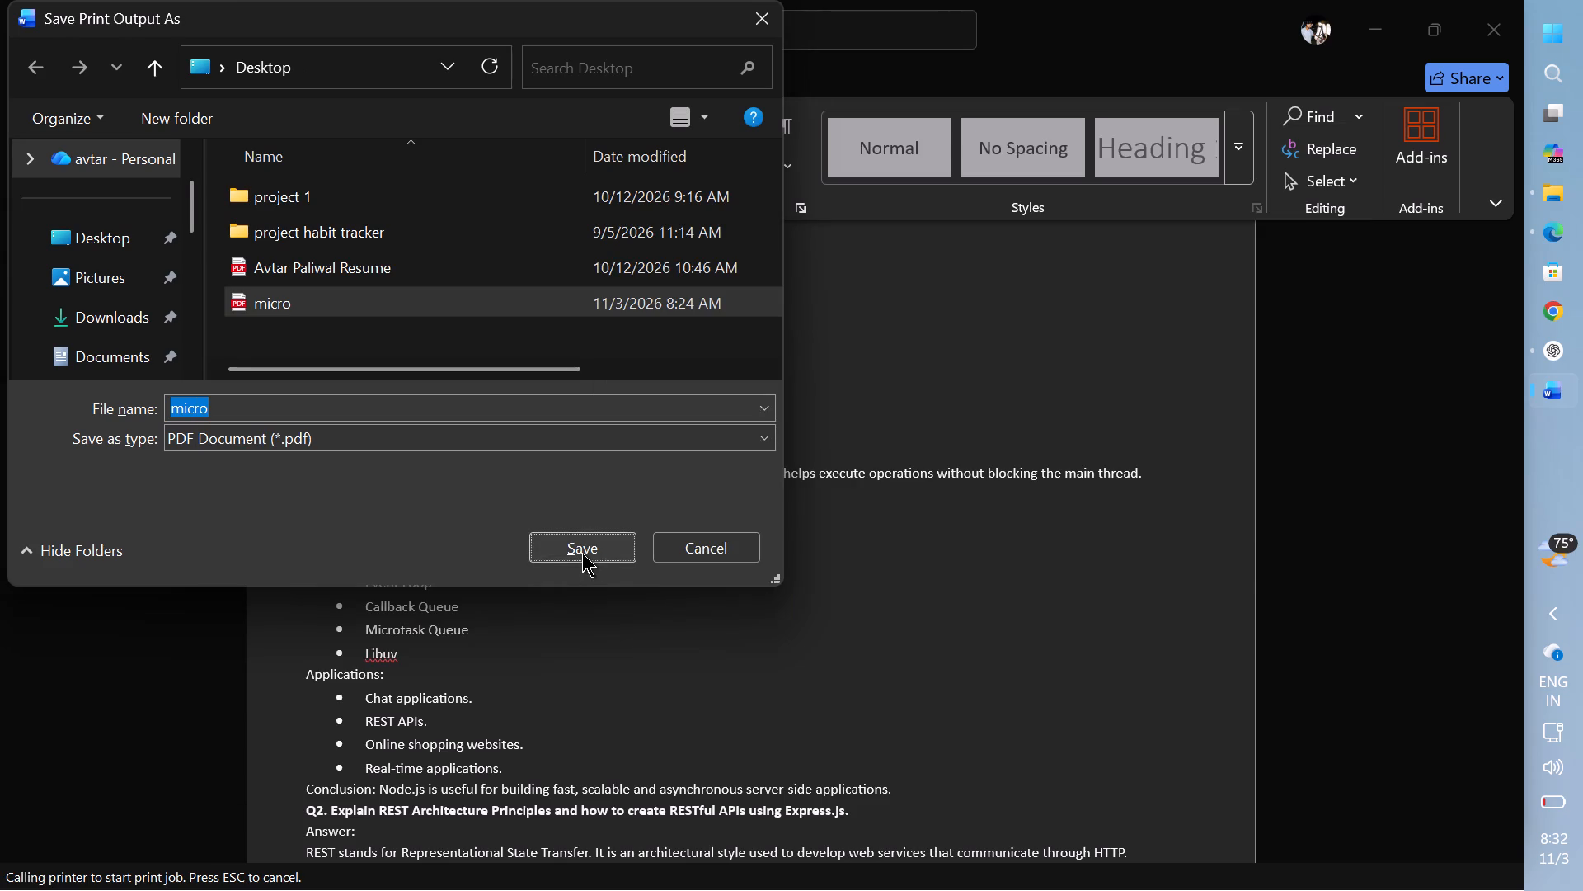
Save the print output to the Desktop as micro, replacing the existing PDF.
click(580, 549)
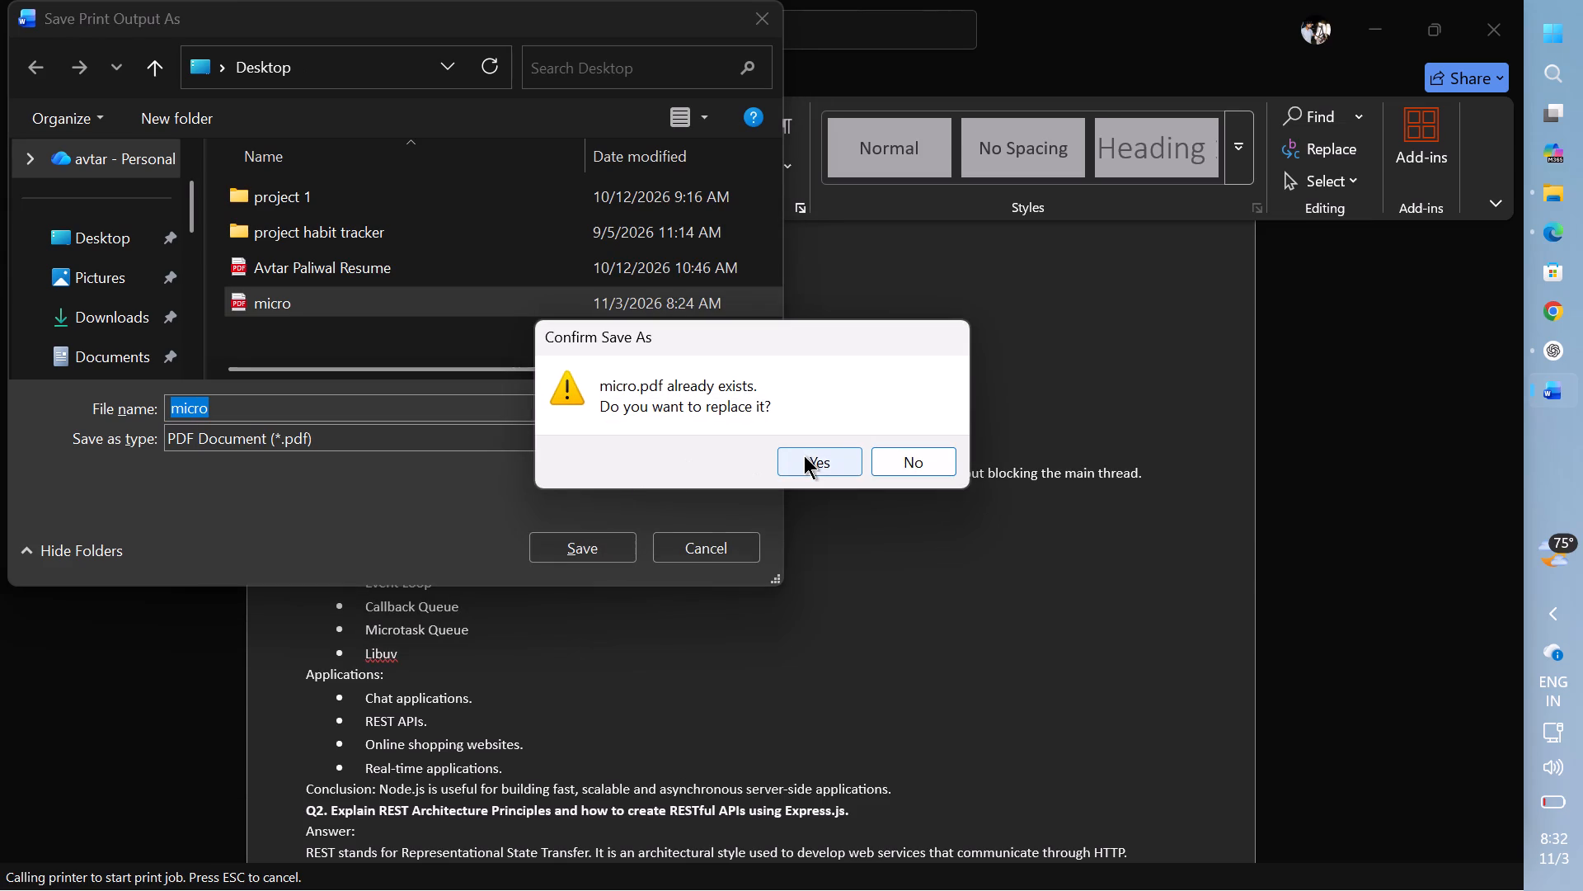
click(803, 455)
Switch to Edge, reload micro.pdf, and examine its 8-per-sheet layout and text legibility at different zoom levels.
key(alt+Tab)
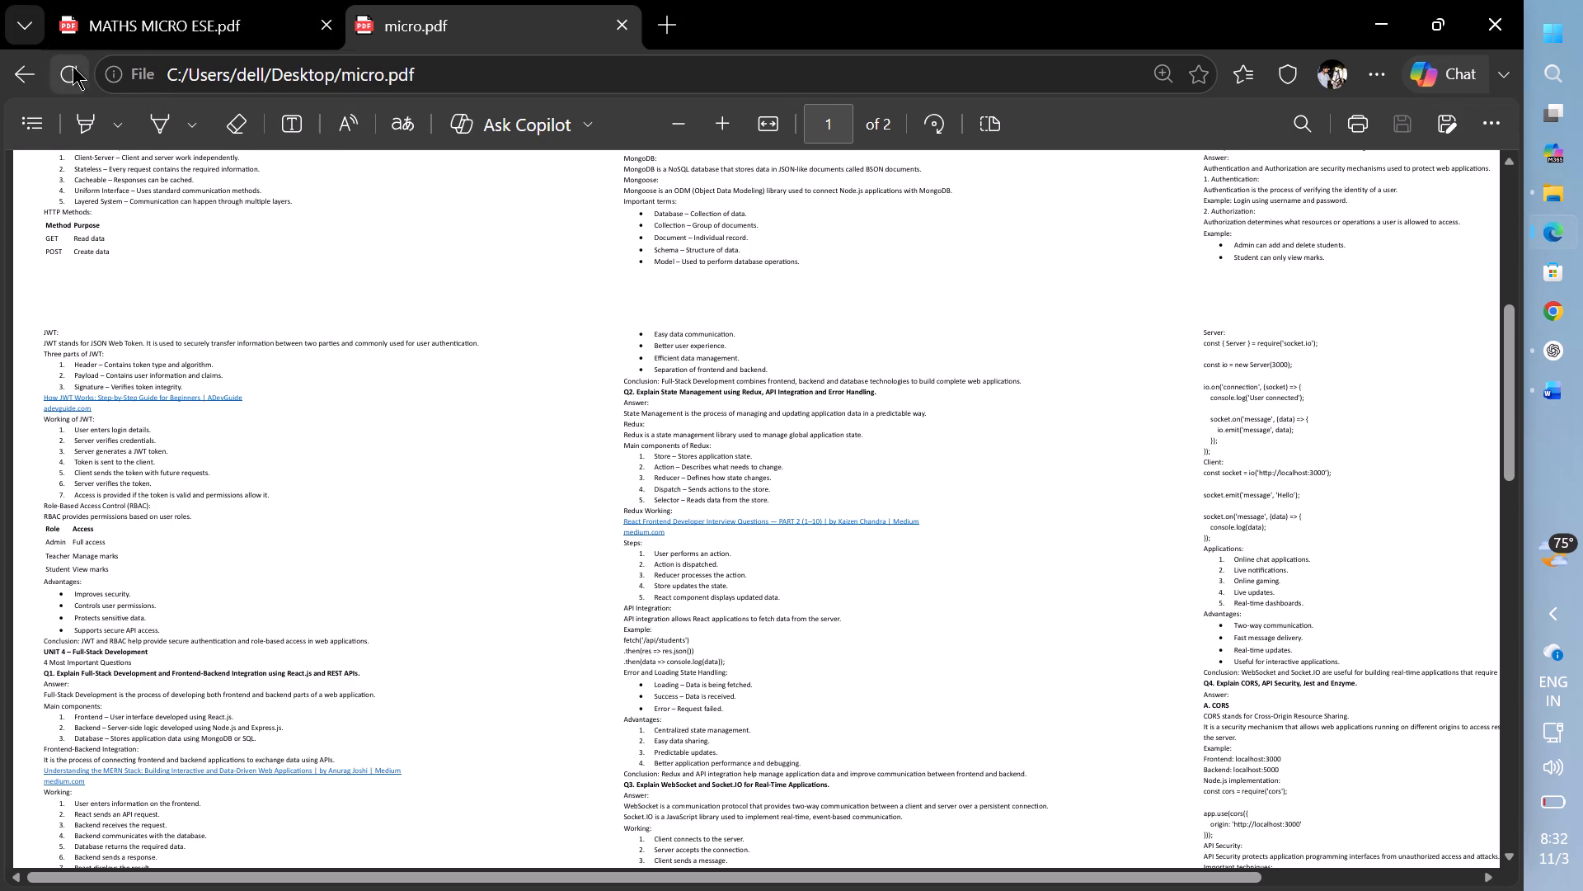
click(73, 66)
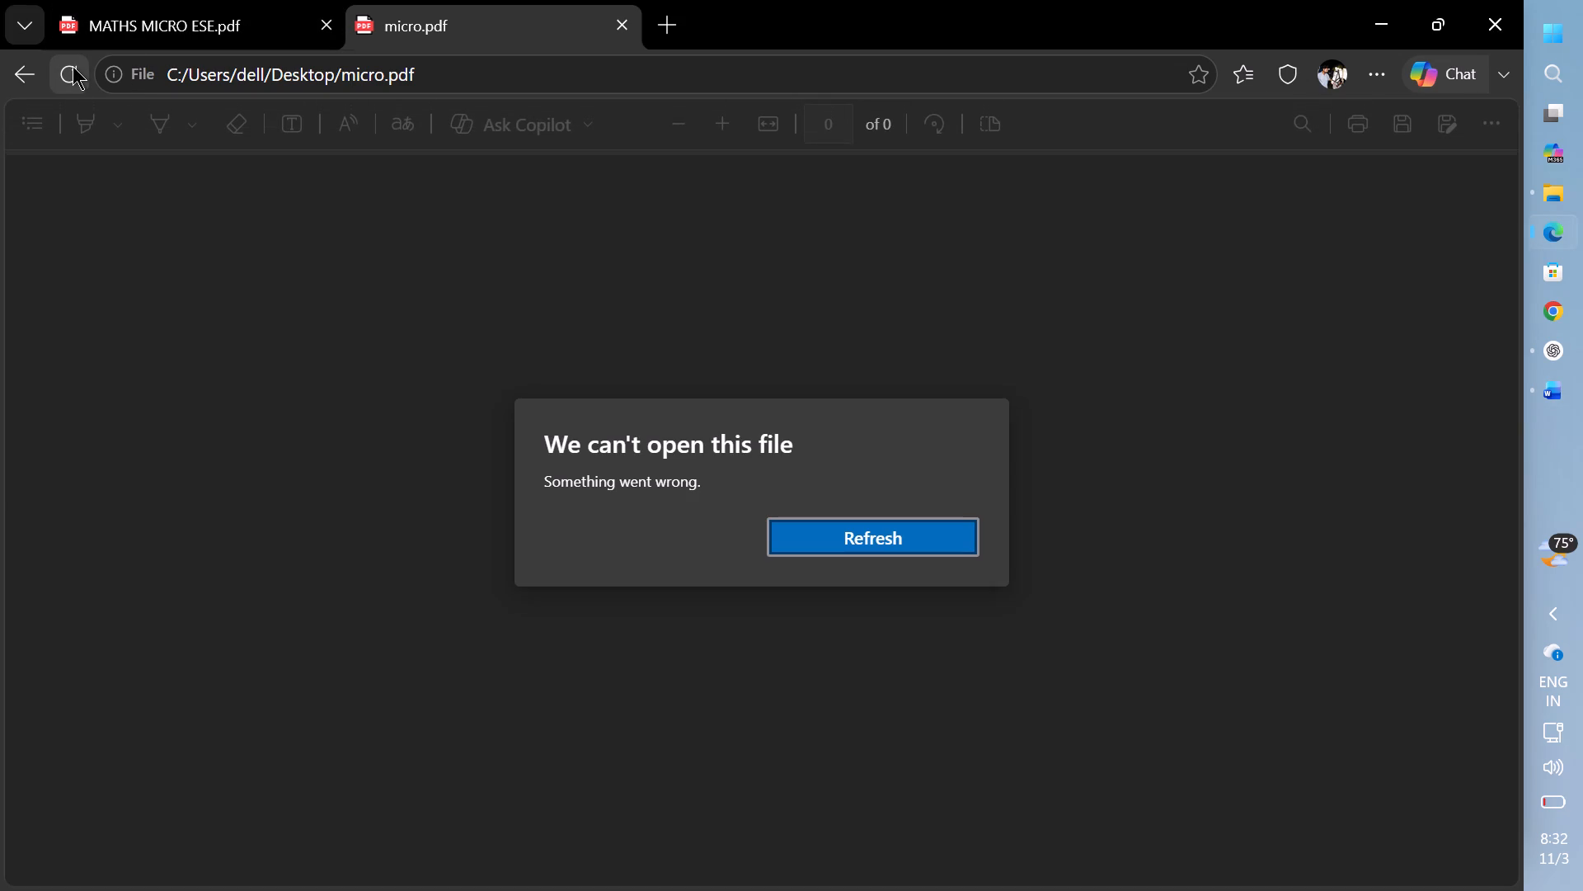
click(914, 544)
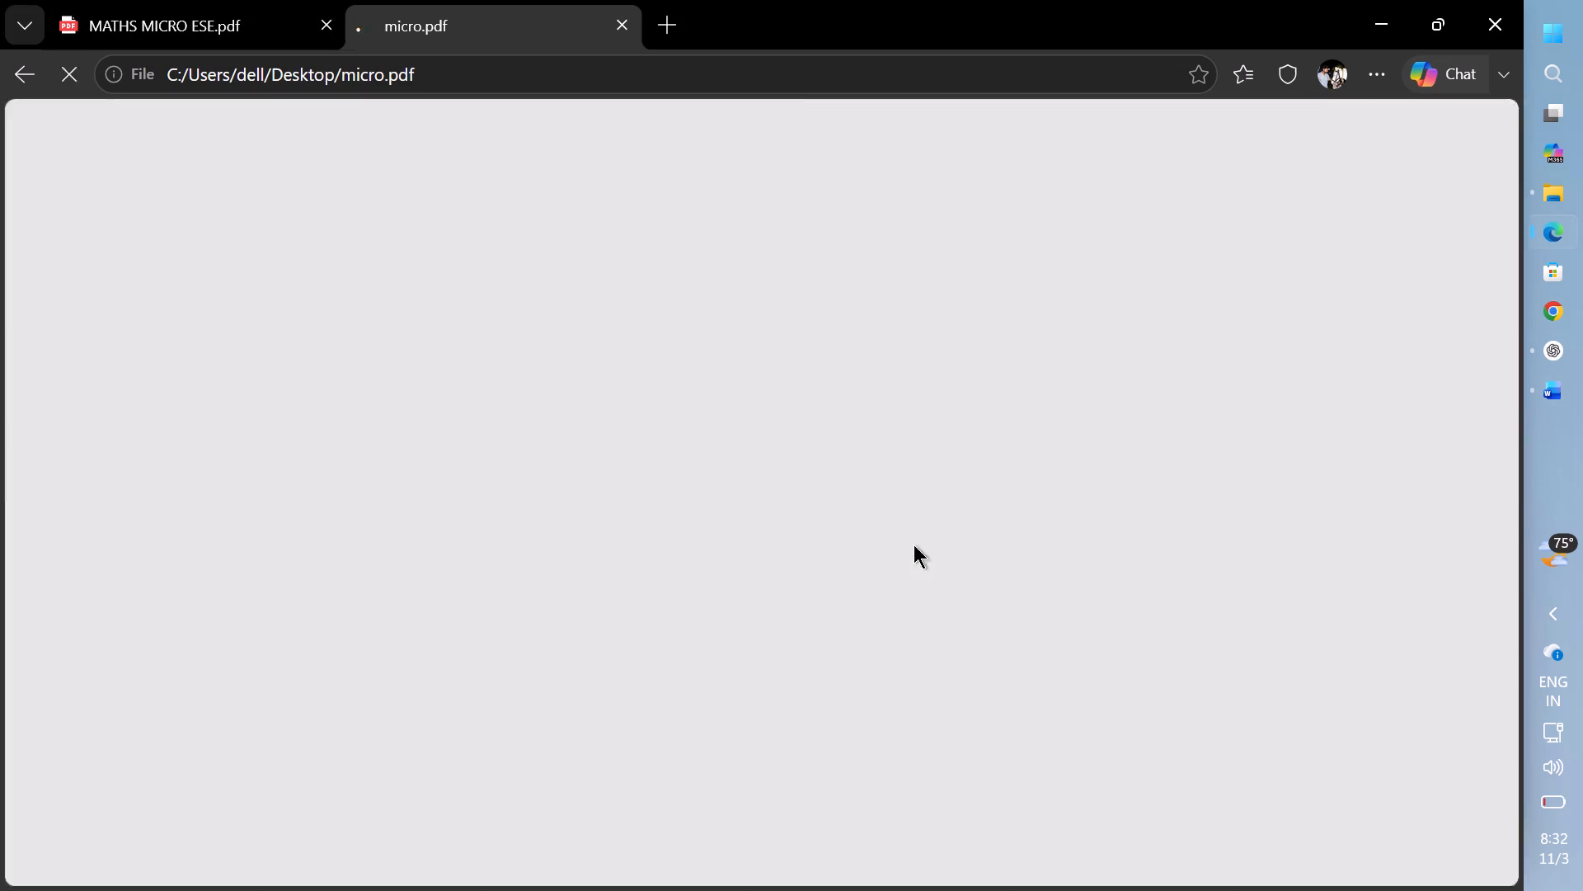
scroll(1149, 325, down, 2)
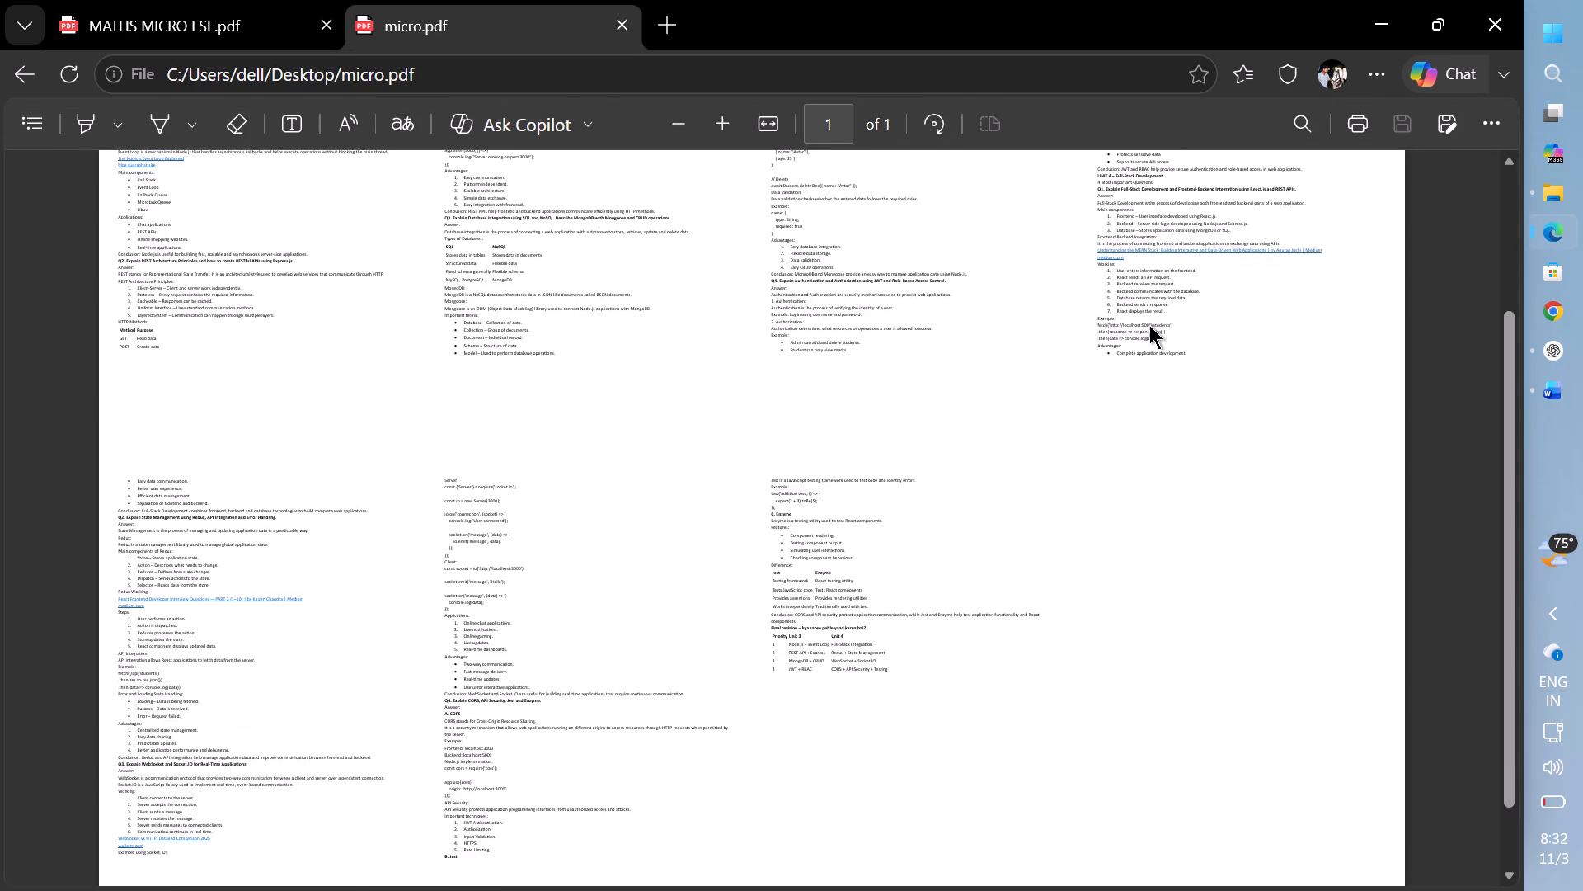
scroll(1149, 325, down, 2)
scroll(1149, 325, up, 3)
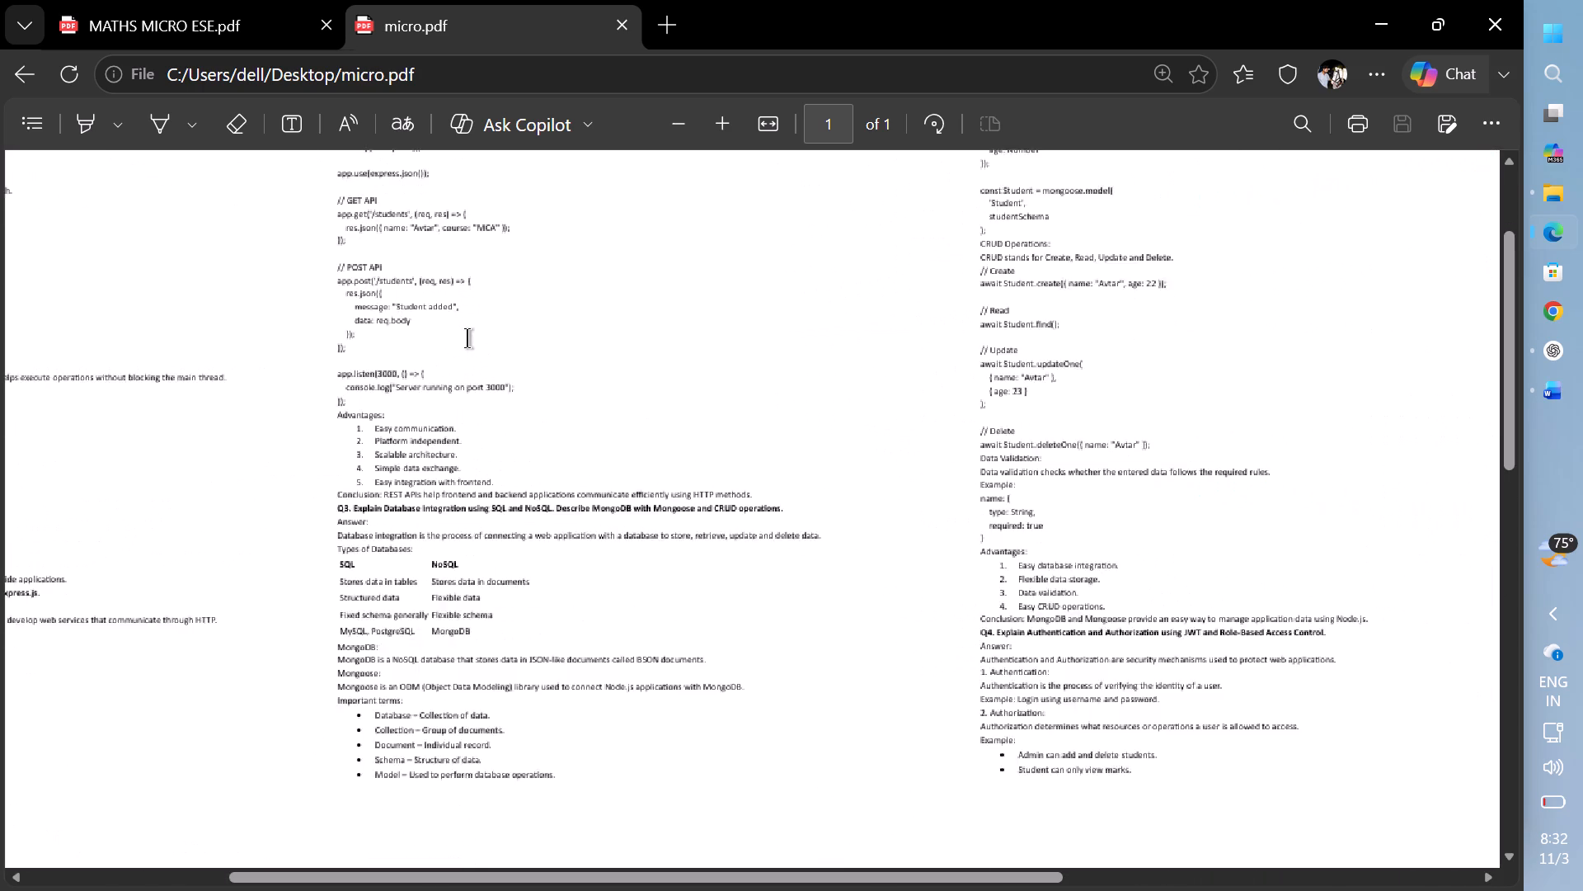
scroll(467, 337, right, 5)
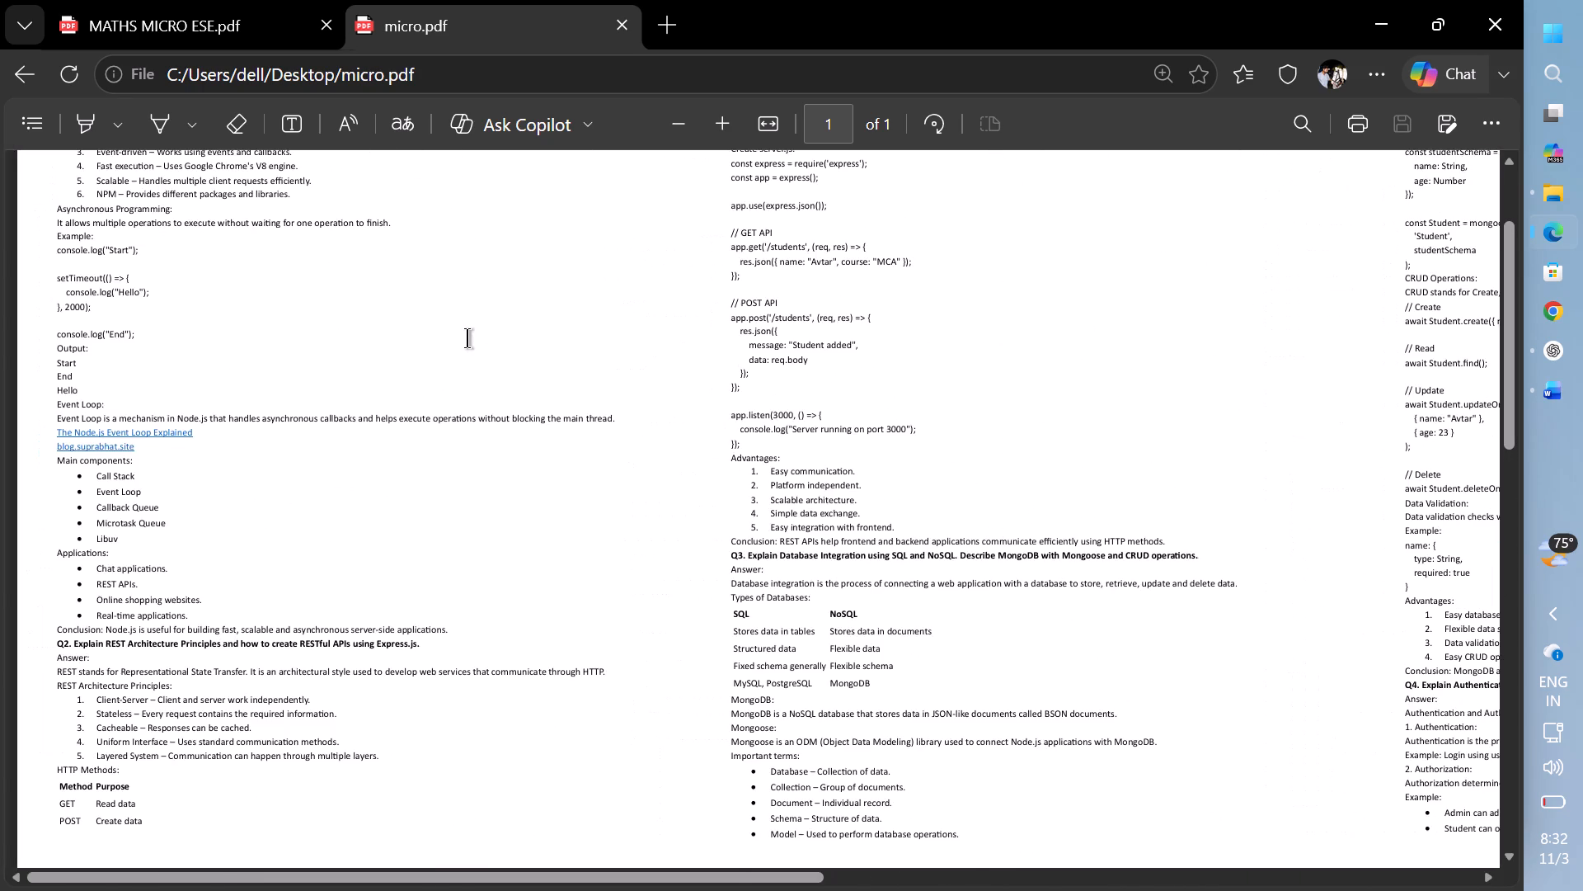
scroll(467, 337, up, 4)
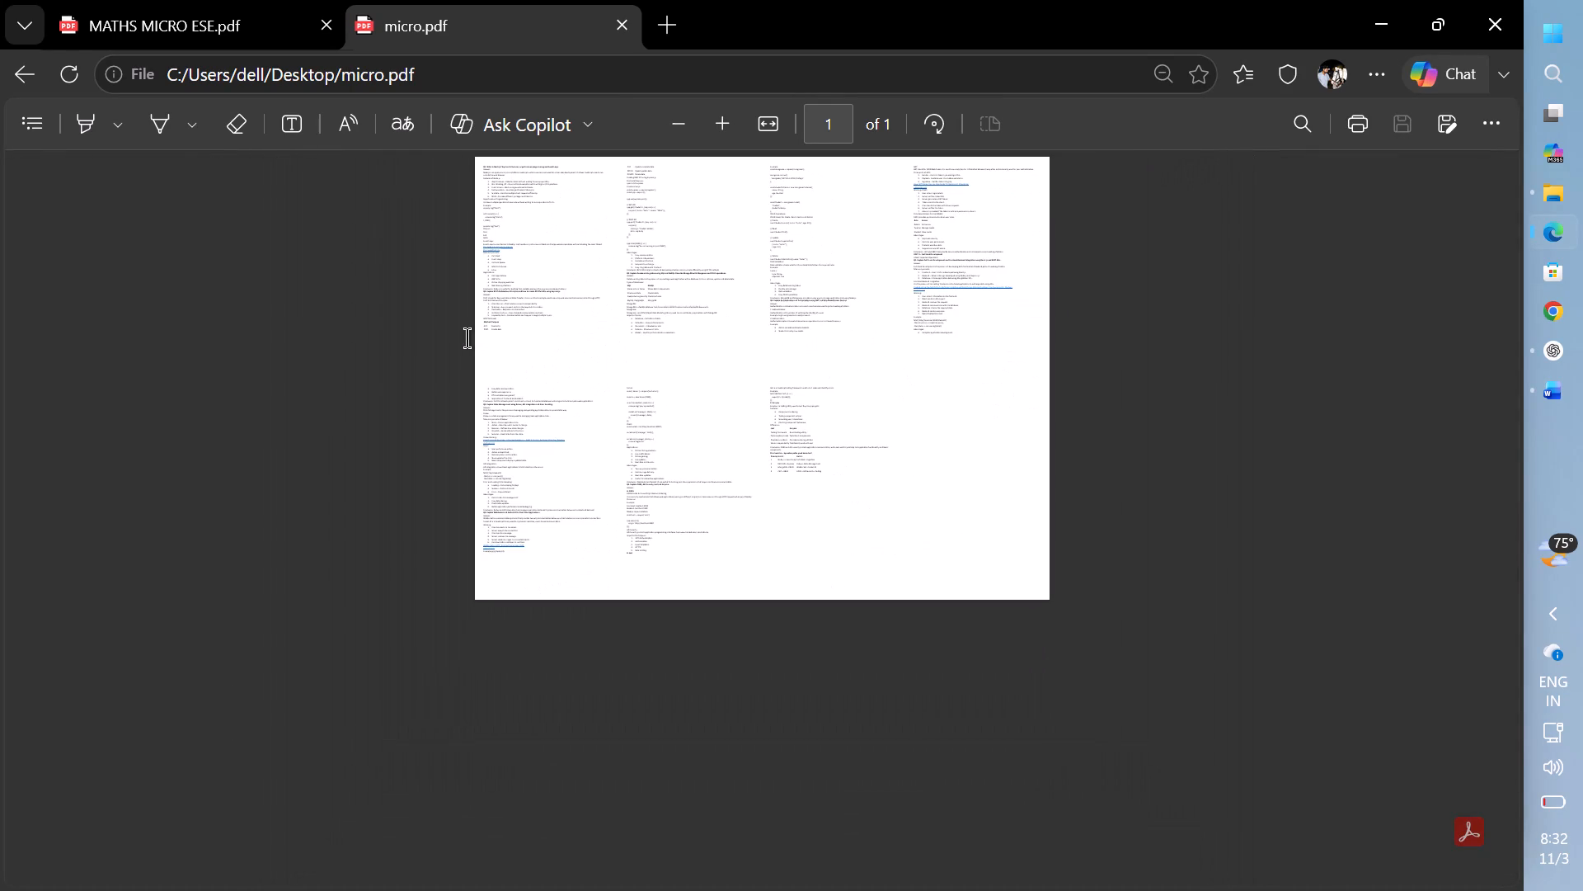
scroll(467, 337, up, 1)
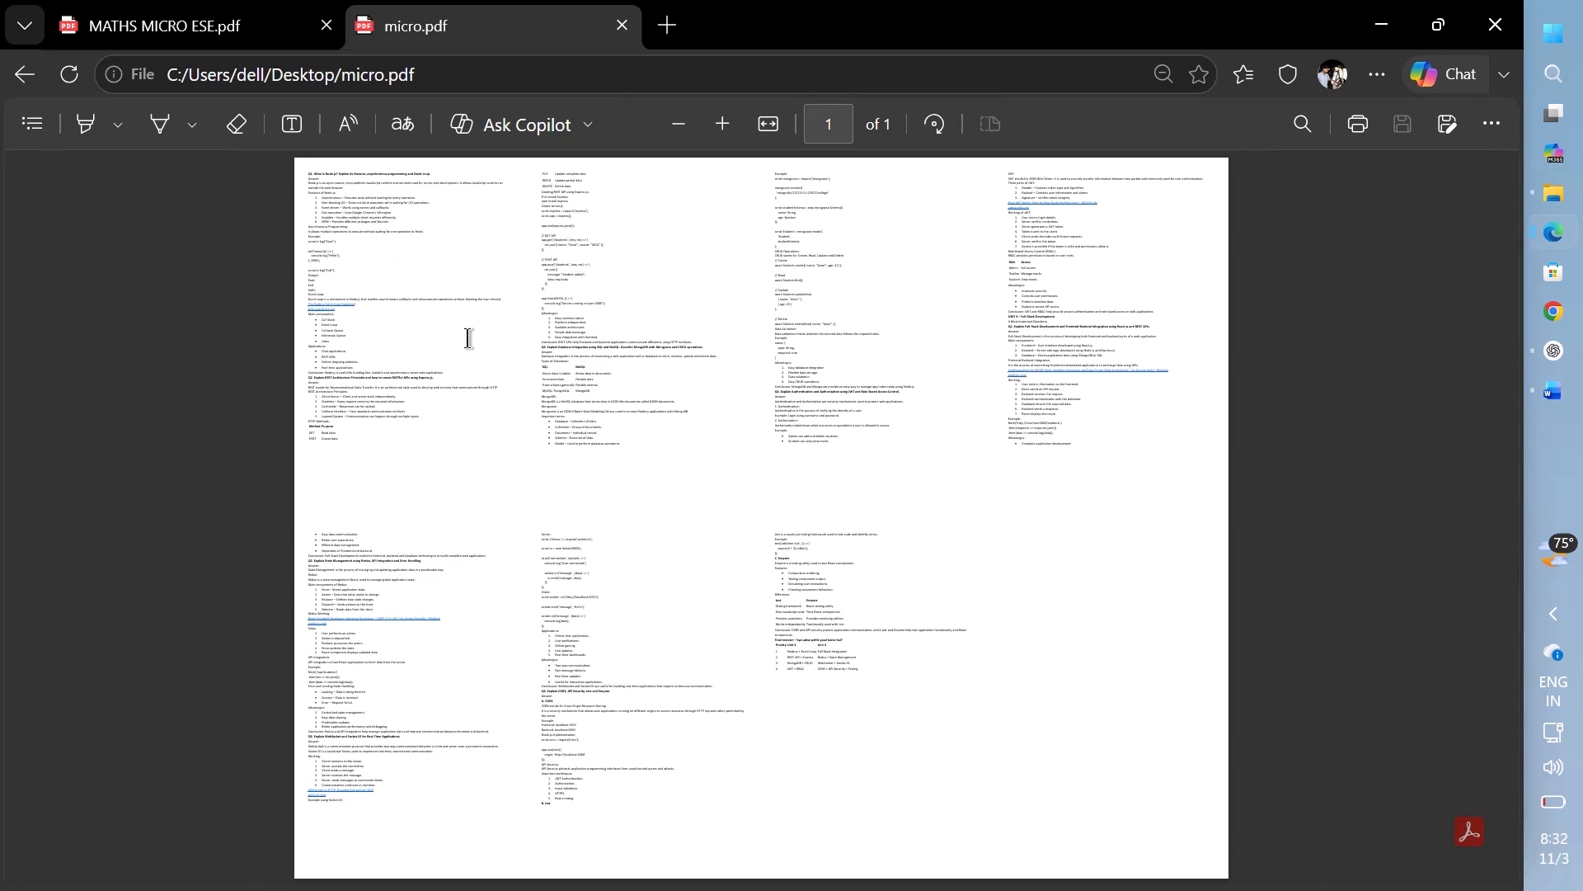
scroll(467, 337, up, 2)
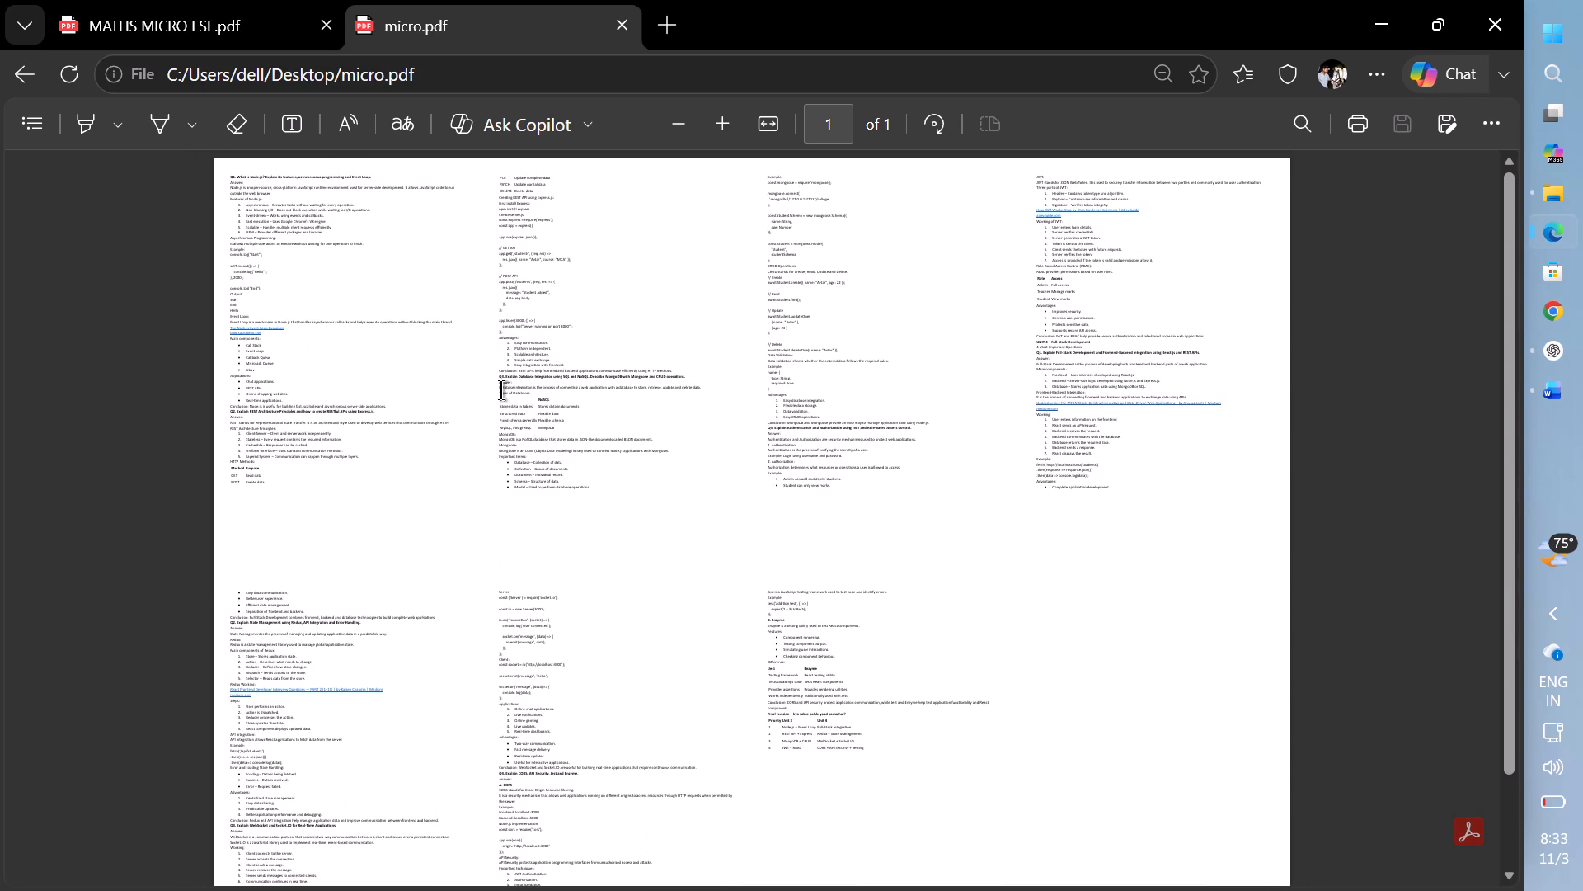
Switch to the Word document and set the font size of all its text to 11.
key(alt+Tab)
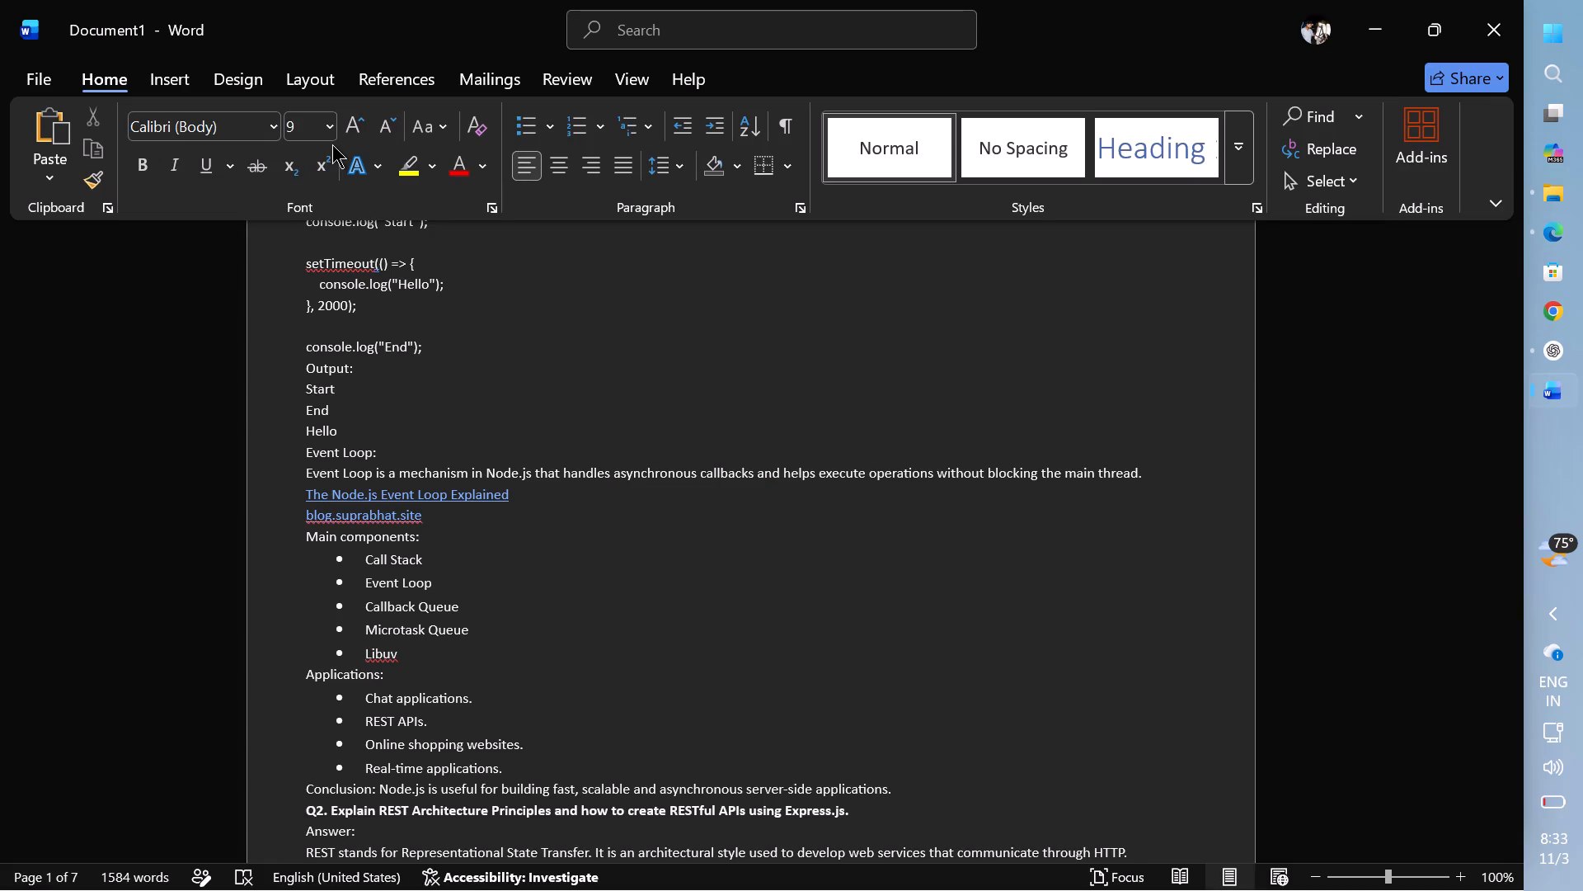
key(ctrl+a)
click(325, 125)
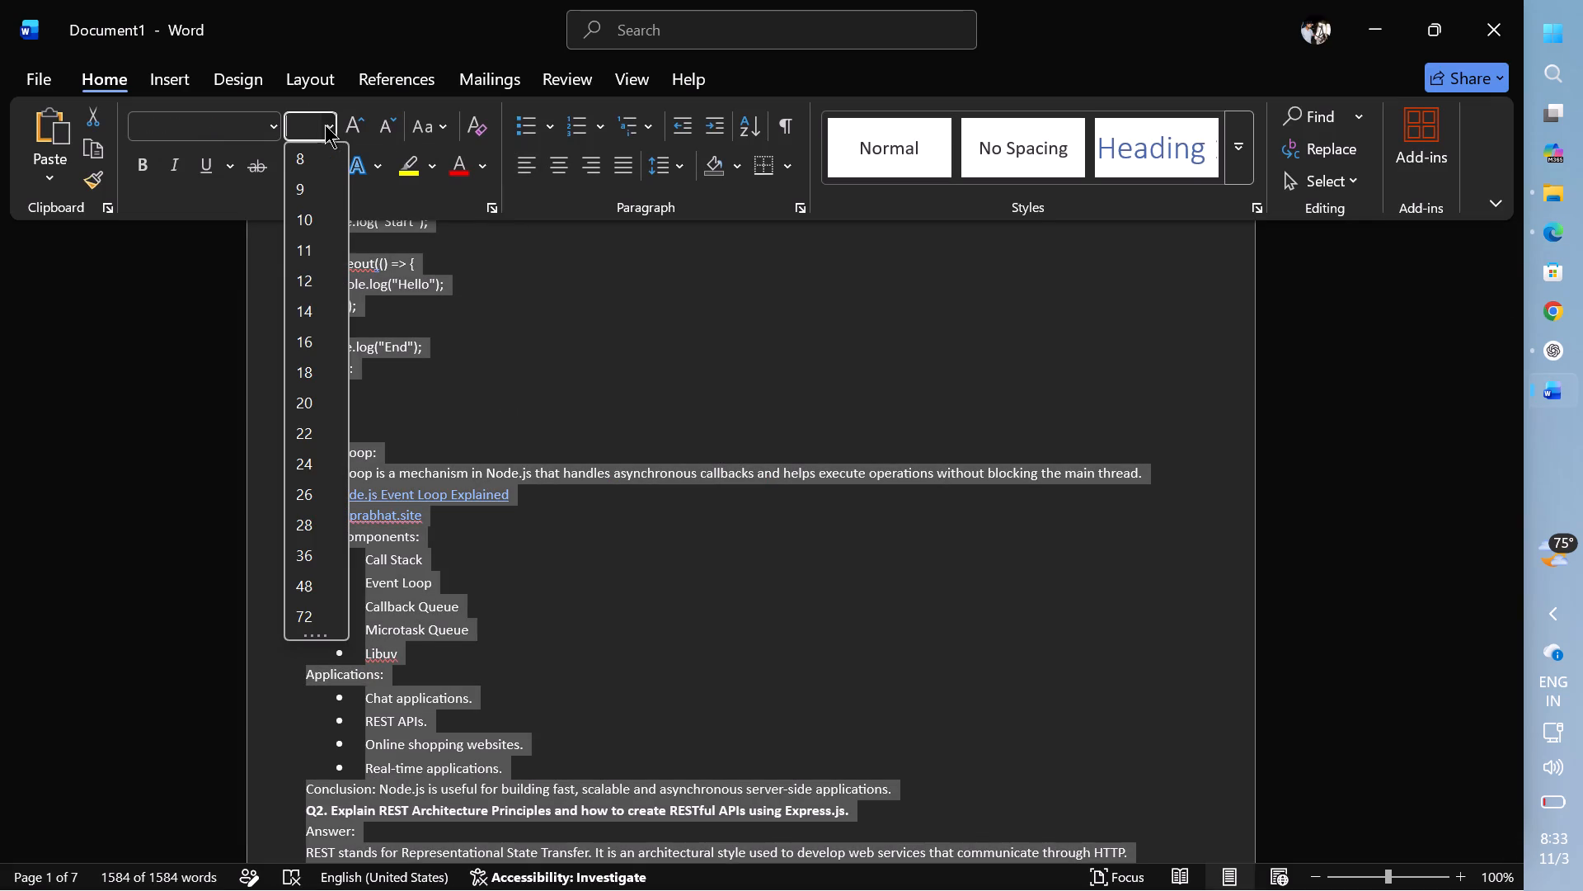
click(308, 243)
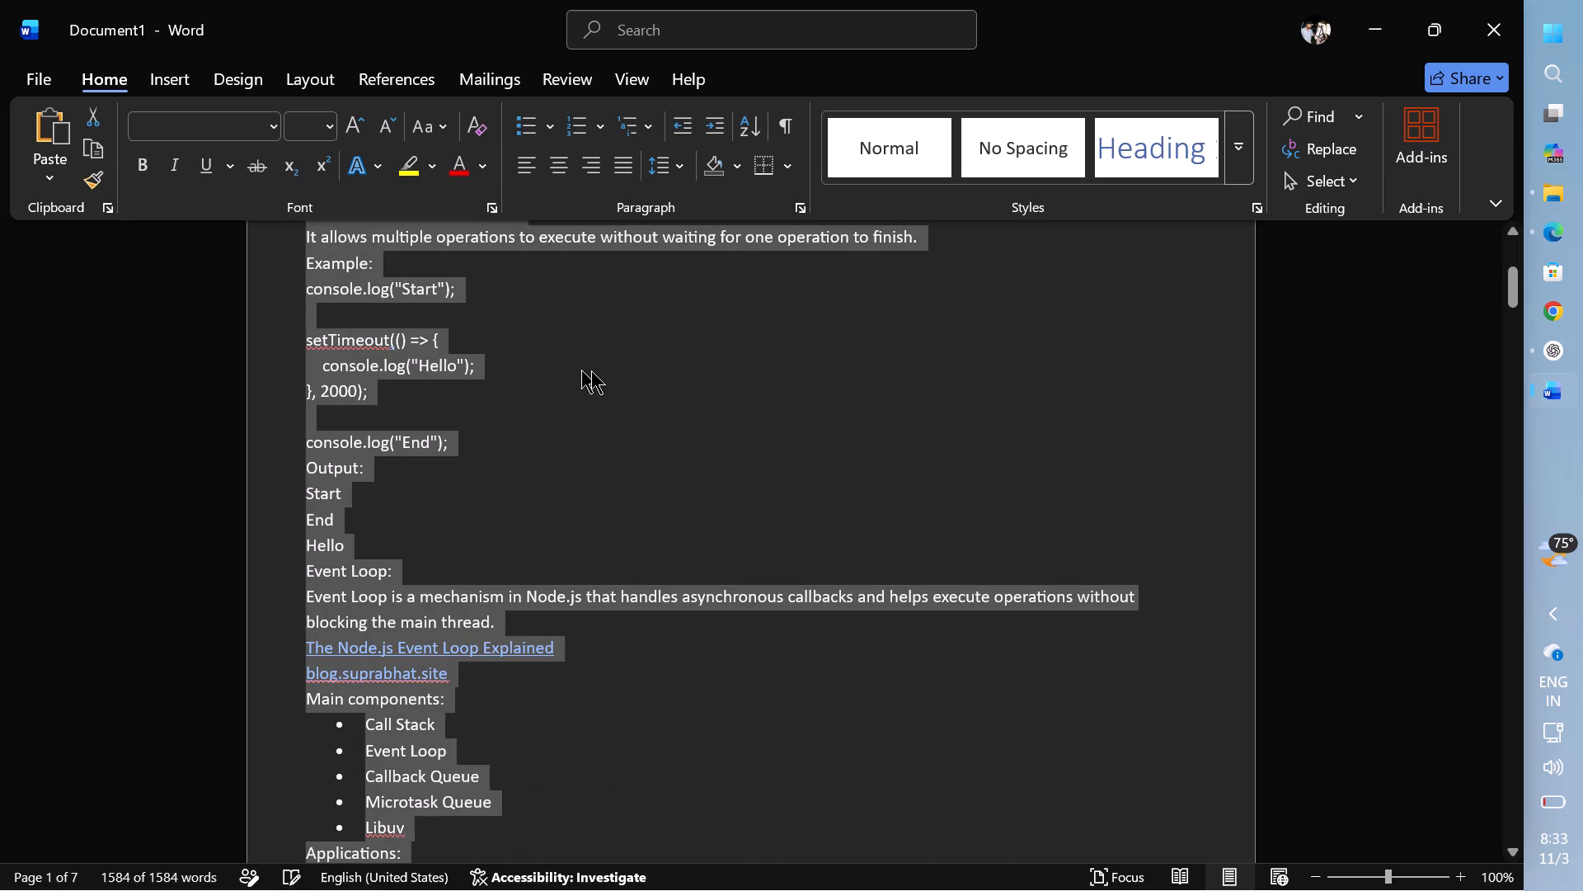
click(591, 370)
Print the document to PDF at 8 pages per sheet, saving it on the Desktop as m2.
key(ctrl+p)
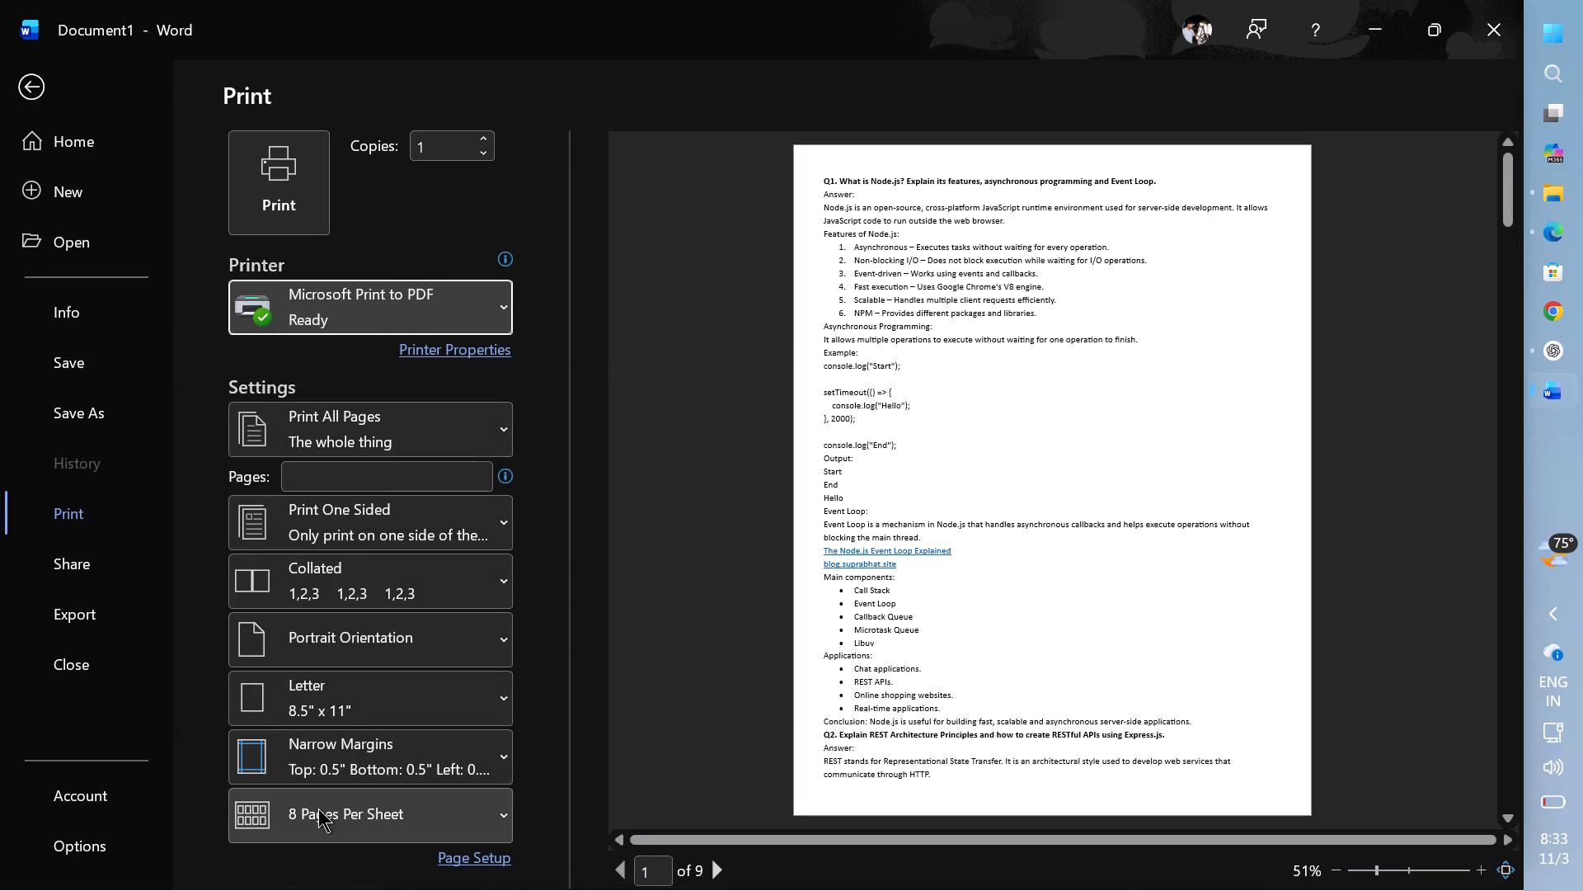
click(318, 808)
click(318, 808)
click(275, 194)
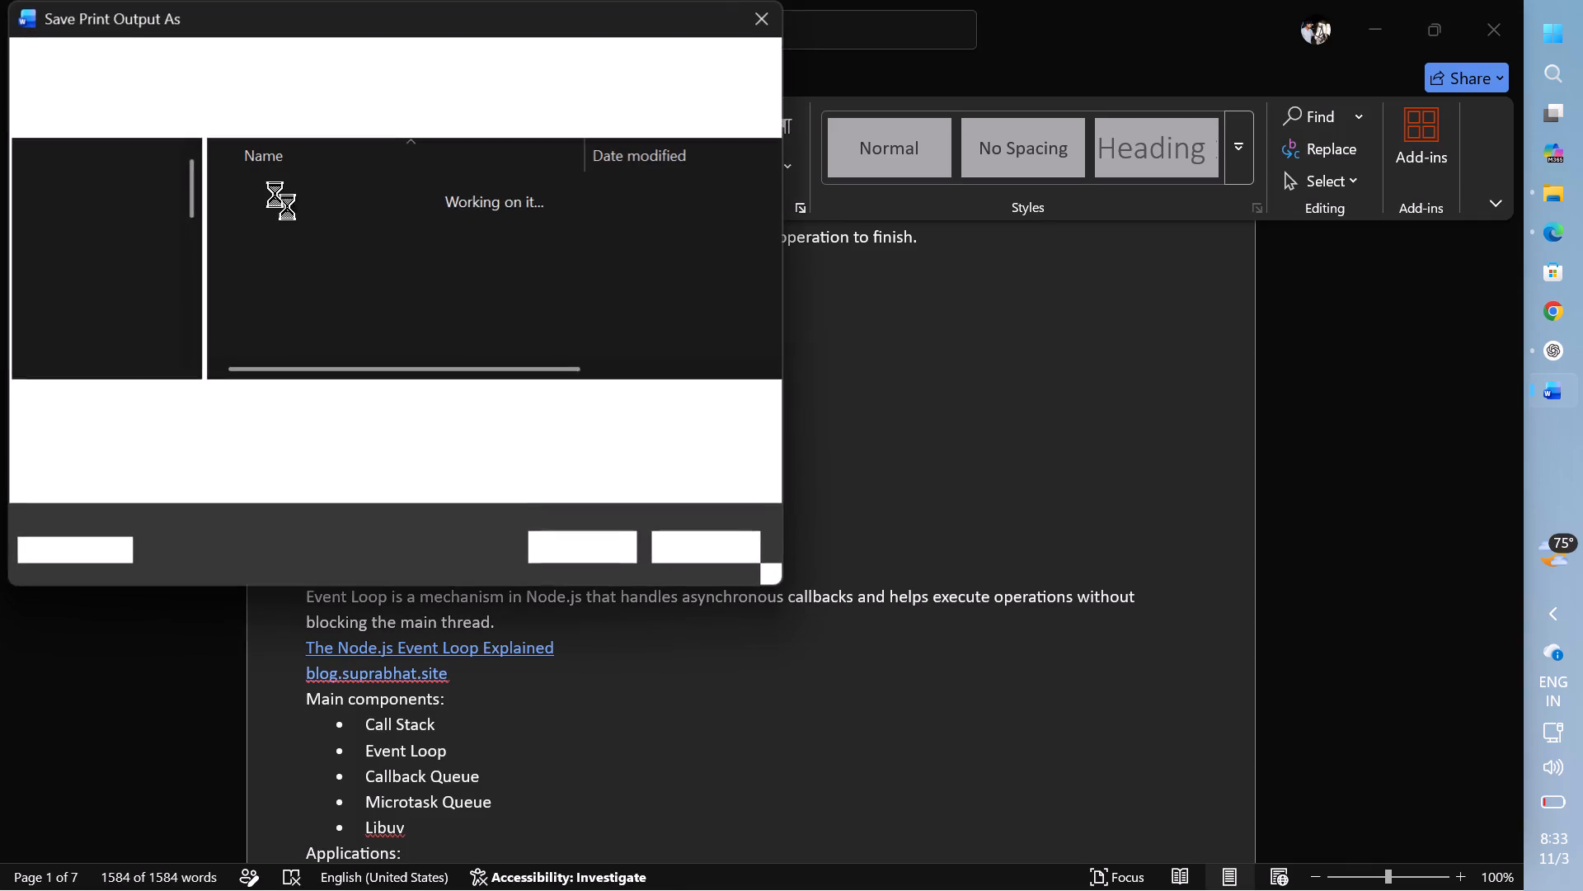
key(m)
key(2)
key(Return)
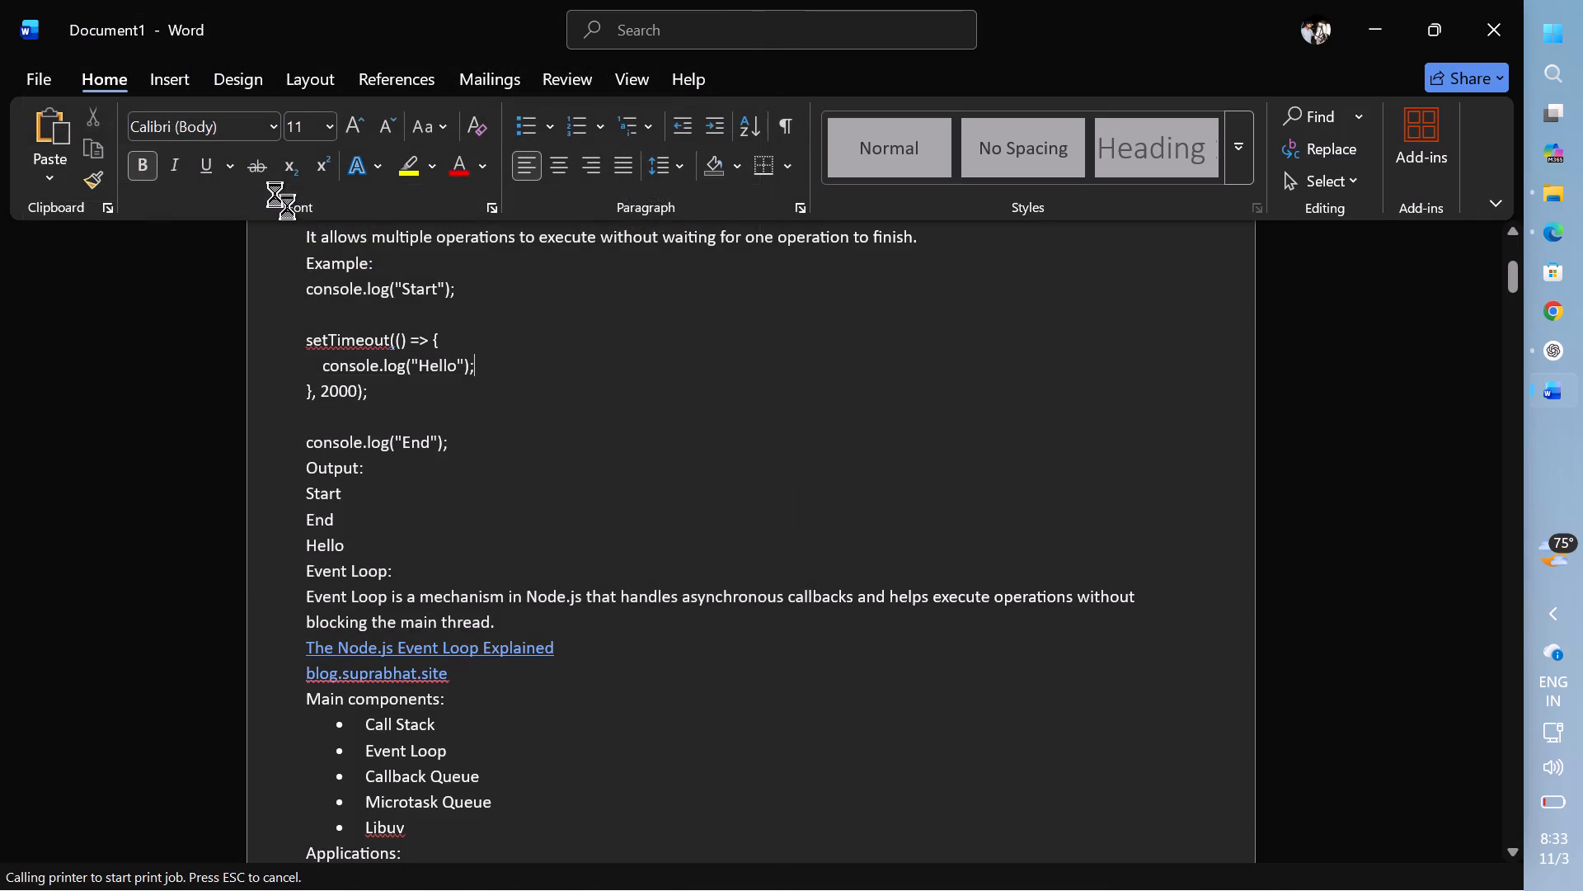
Switch to File Explorer, open the m2 PDF, and look through its pages to check the layout.
key(alt+Tab)
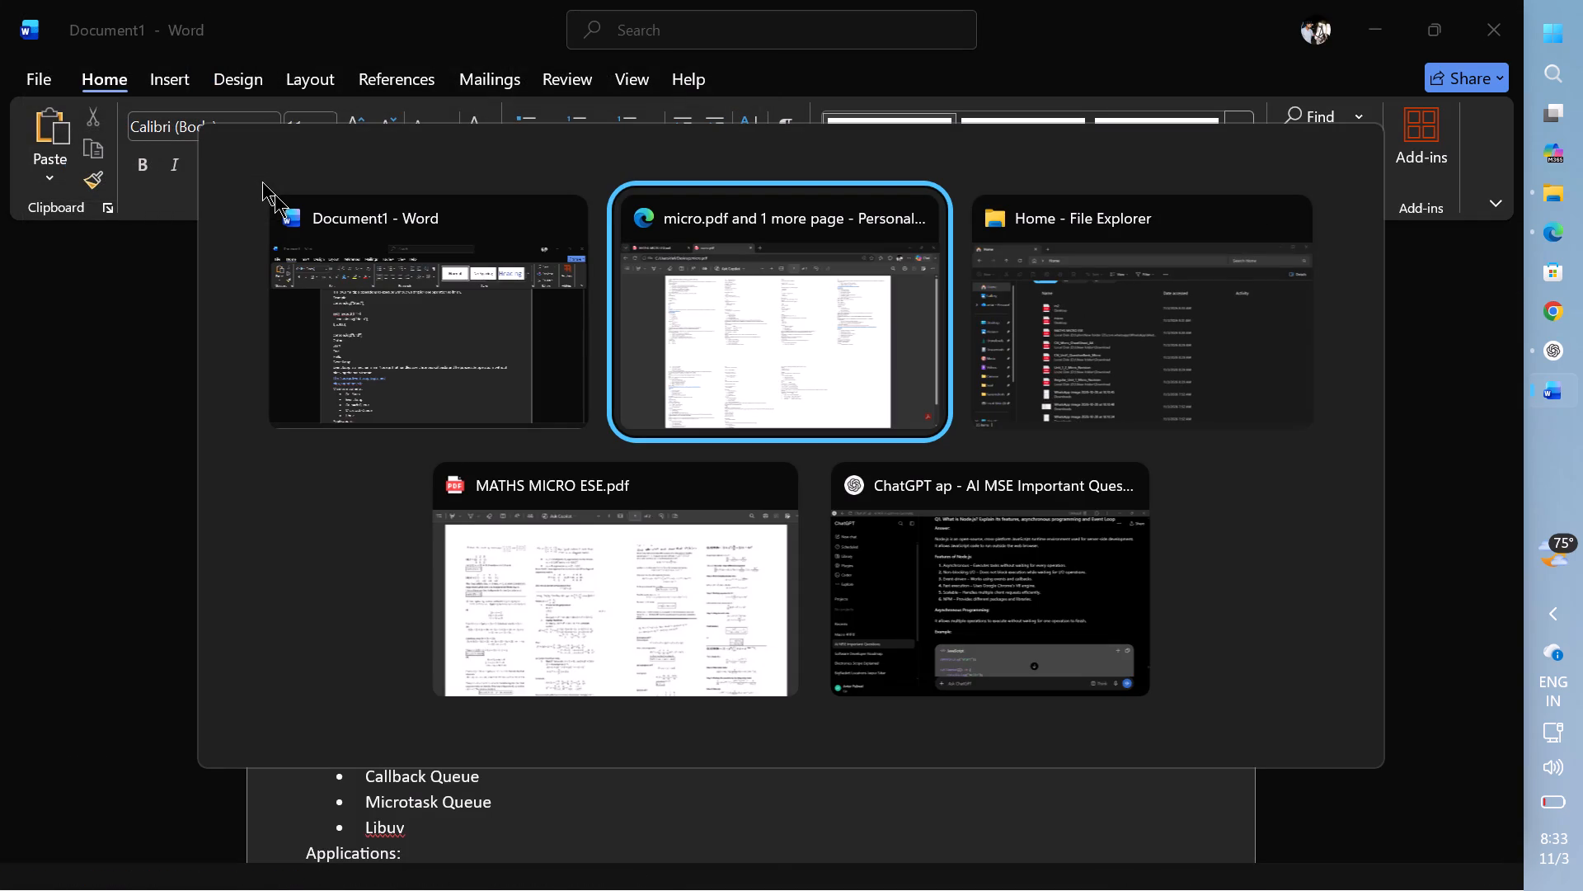
key(alt+Tab)
double_click(397, 295)
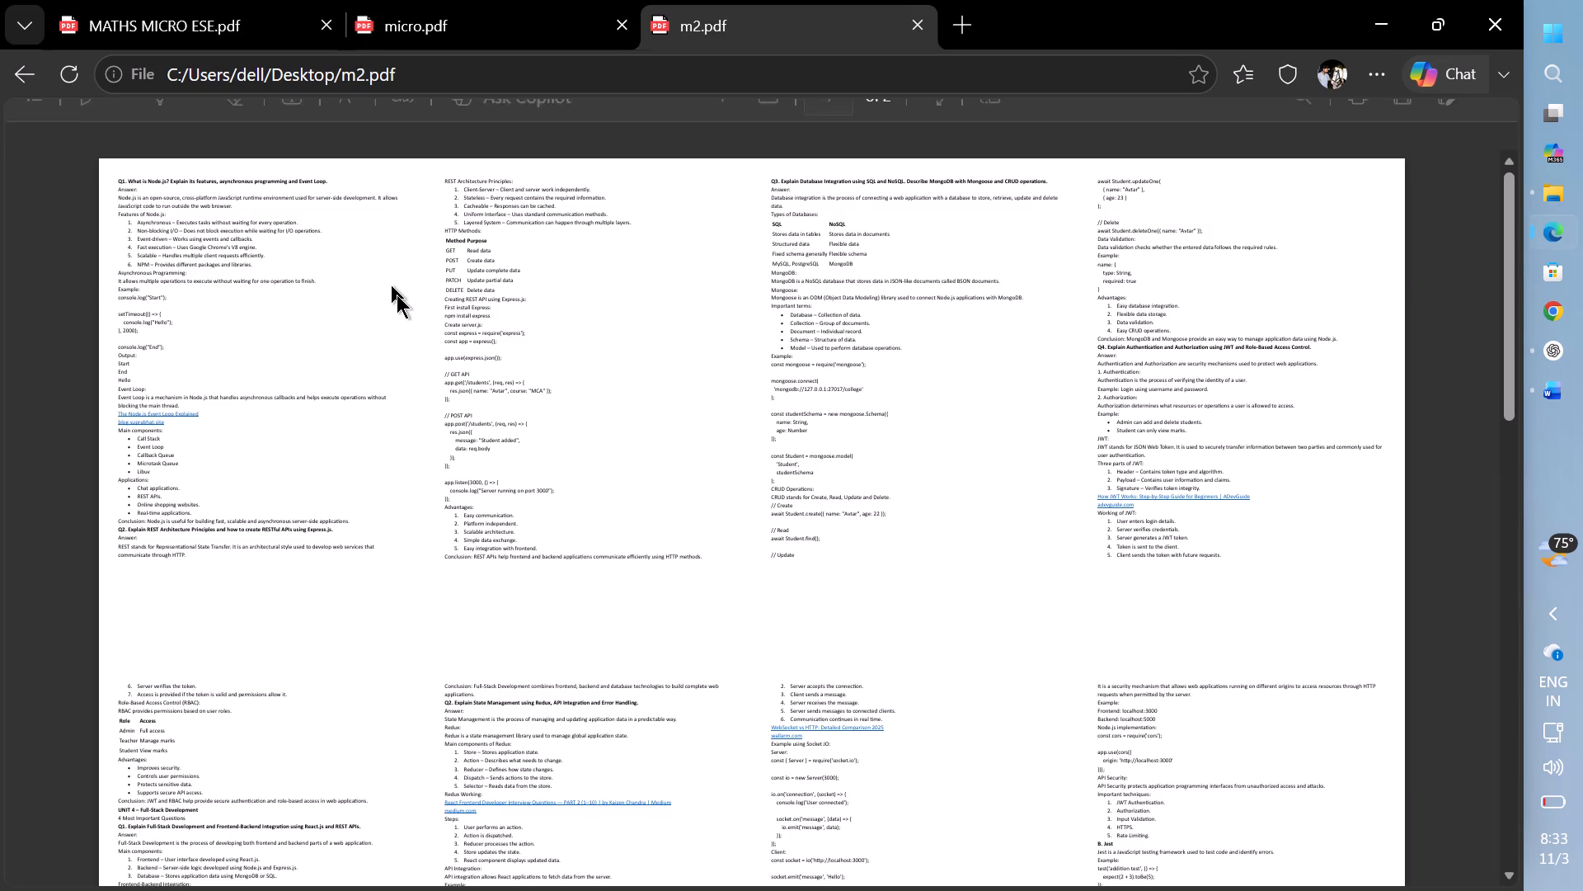
scroll(397, 295, down, 5)
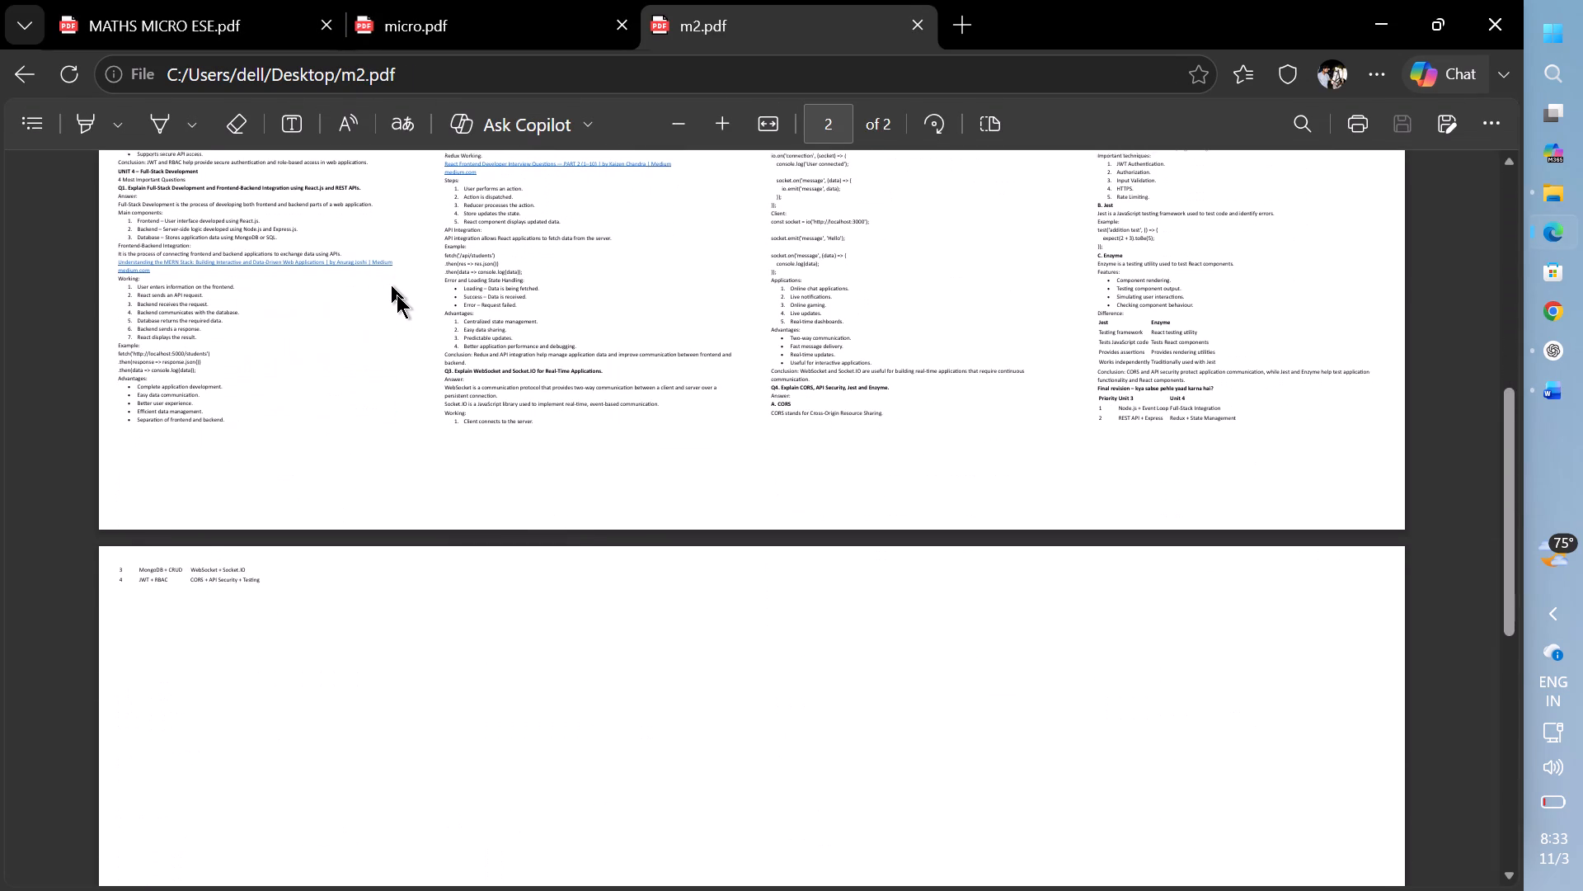
scroll(397, 295, up, 5)
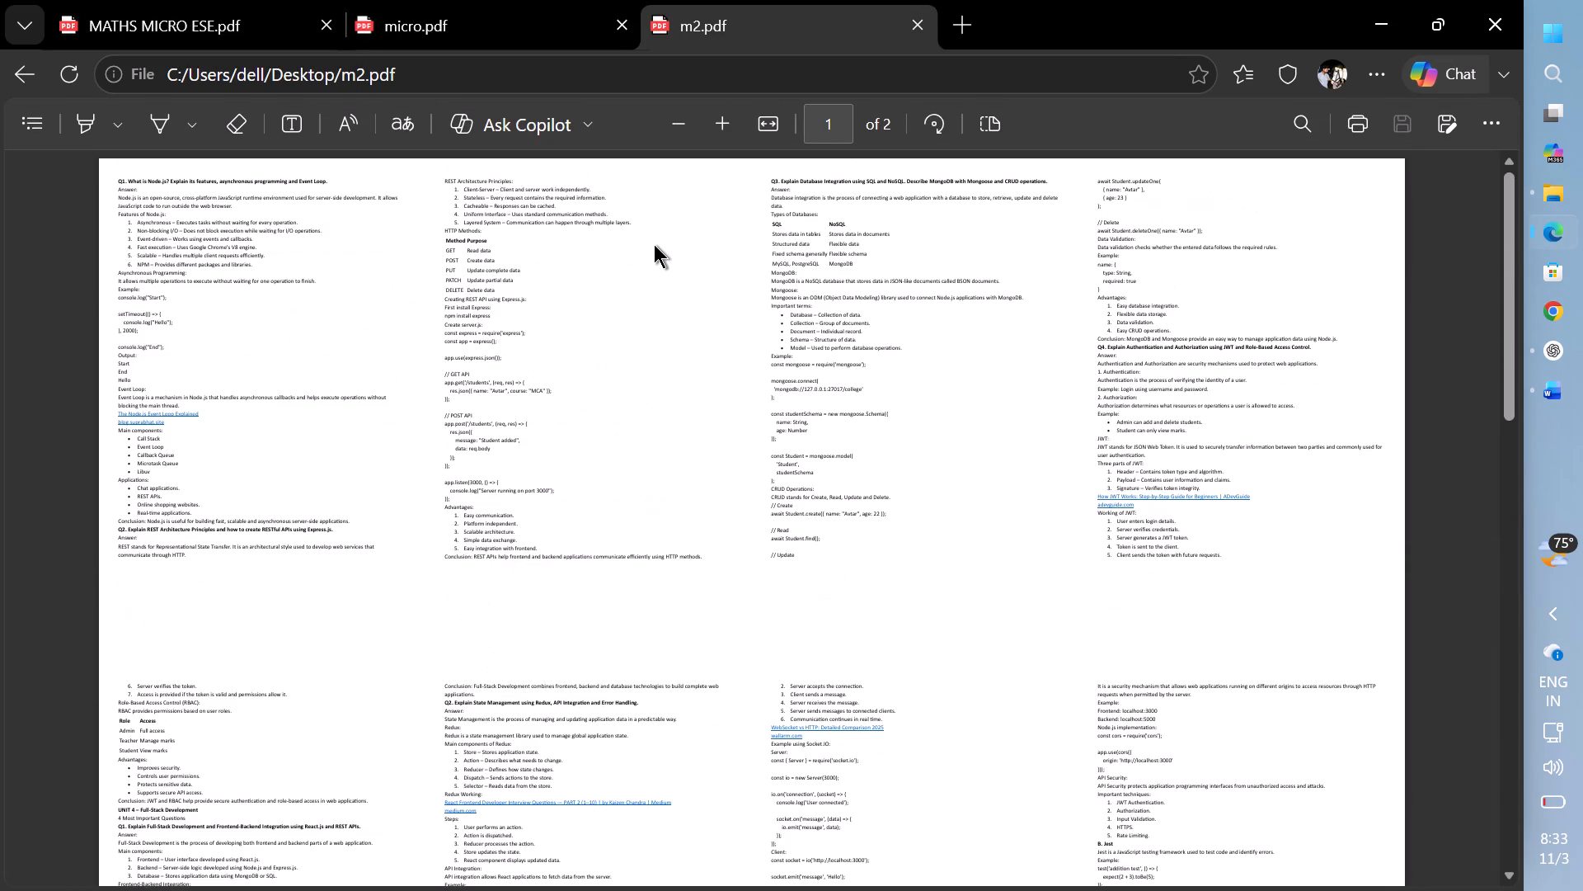